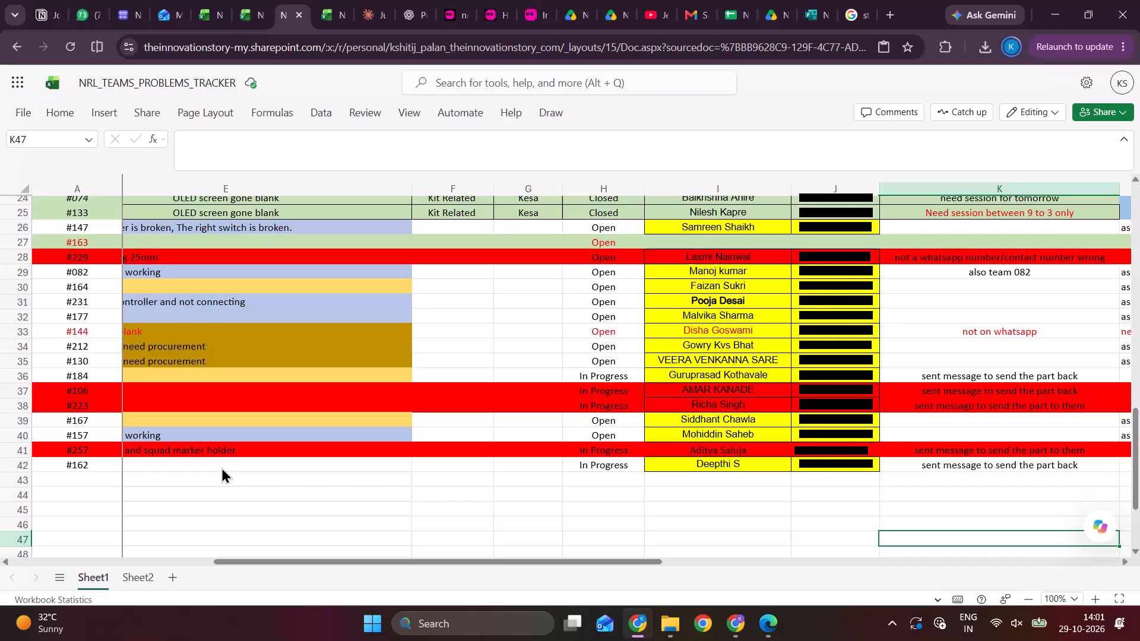
# Enter "lost license" as the problem description for team #162 in cell E42.
pyautogui.click(218, 456)
pyautogui.click(218, 469)
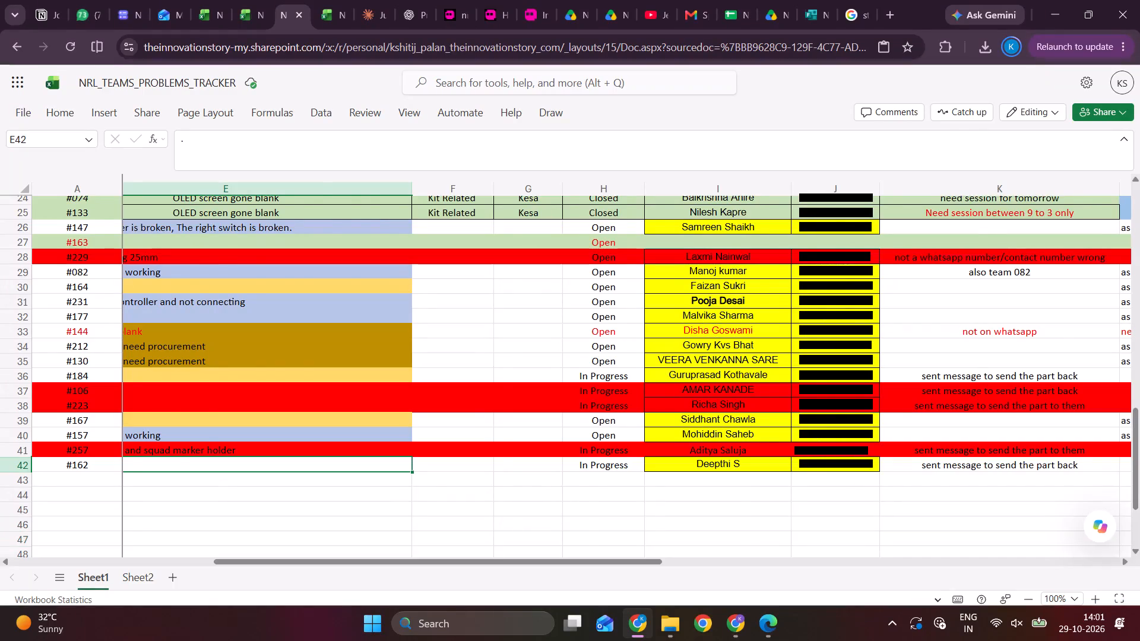
pyautogui.write('lost')
pyautogui.press('space')
pyautogui.press('Return')
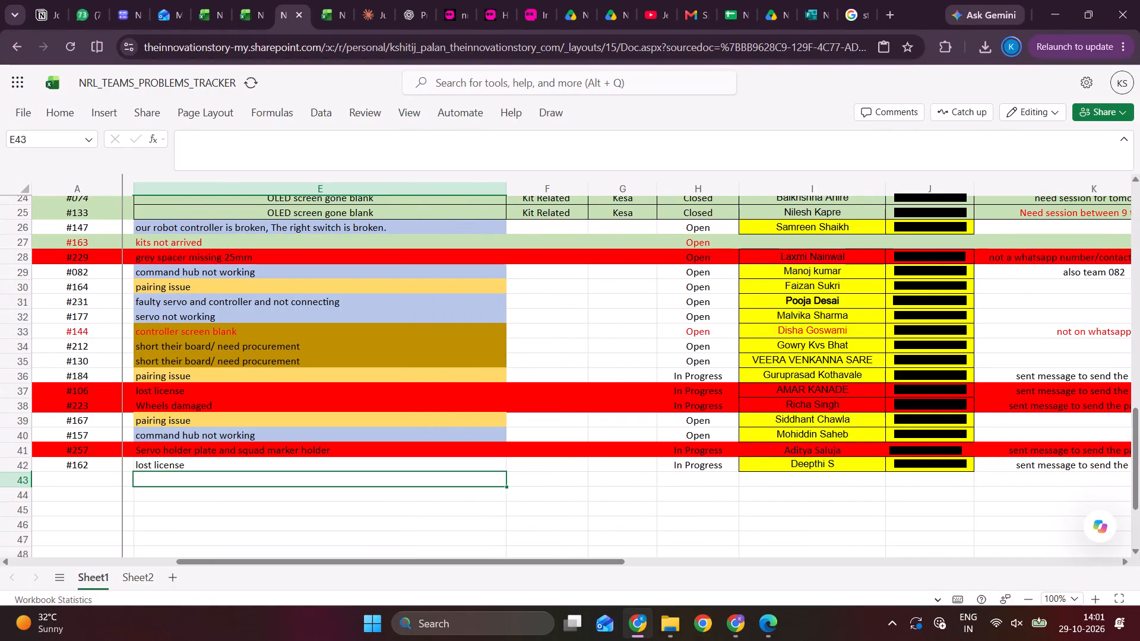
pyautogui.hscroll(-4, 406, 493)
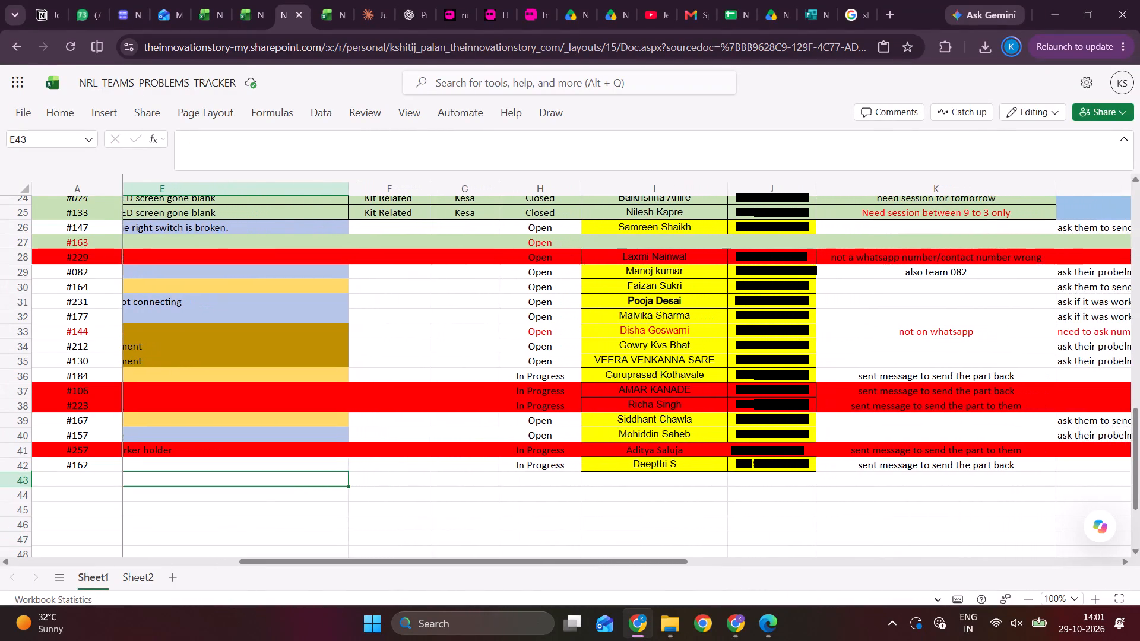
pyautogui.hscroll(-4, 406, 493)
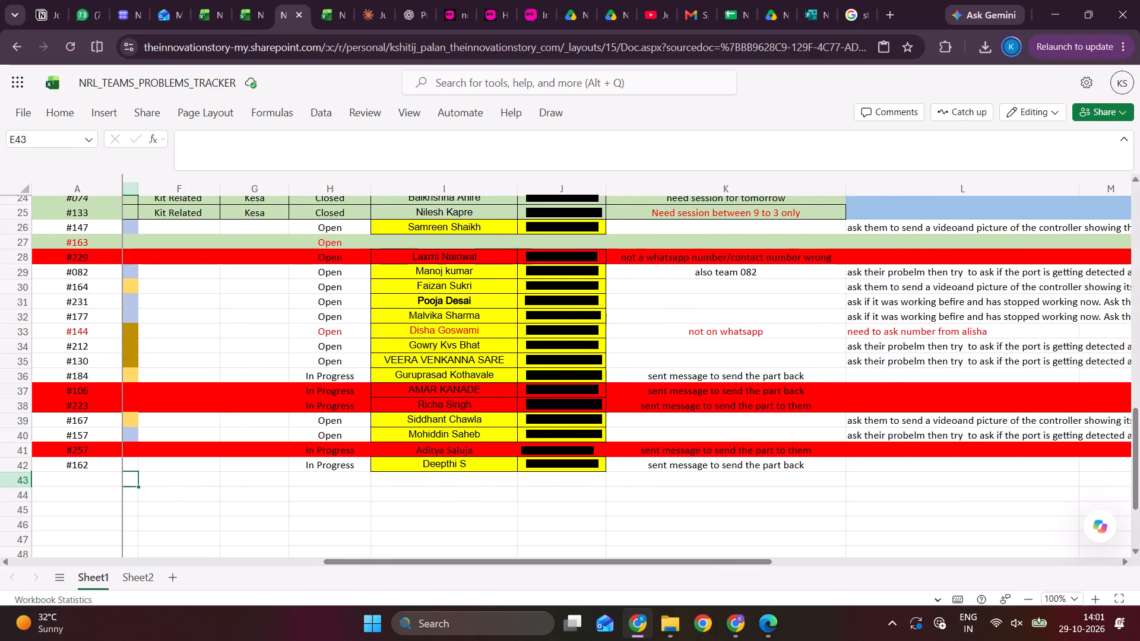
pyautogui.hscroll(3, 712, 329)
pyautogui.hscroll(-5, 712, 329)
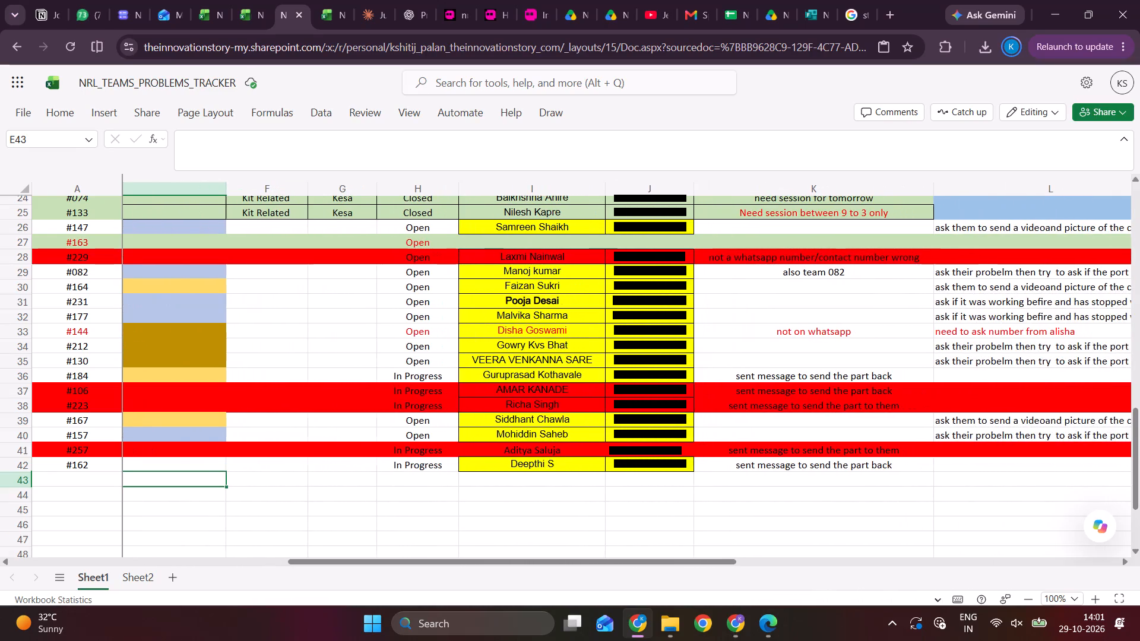
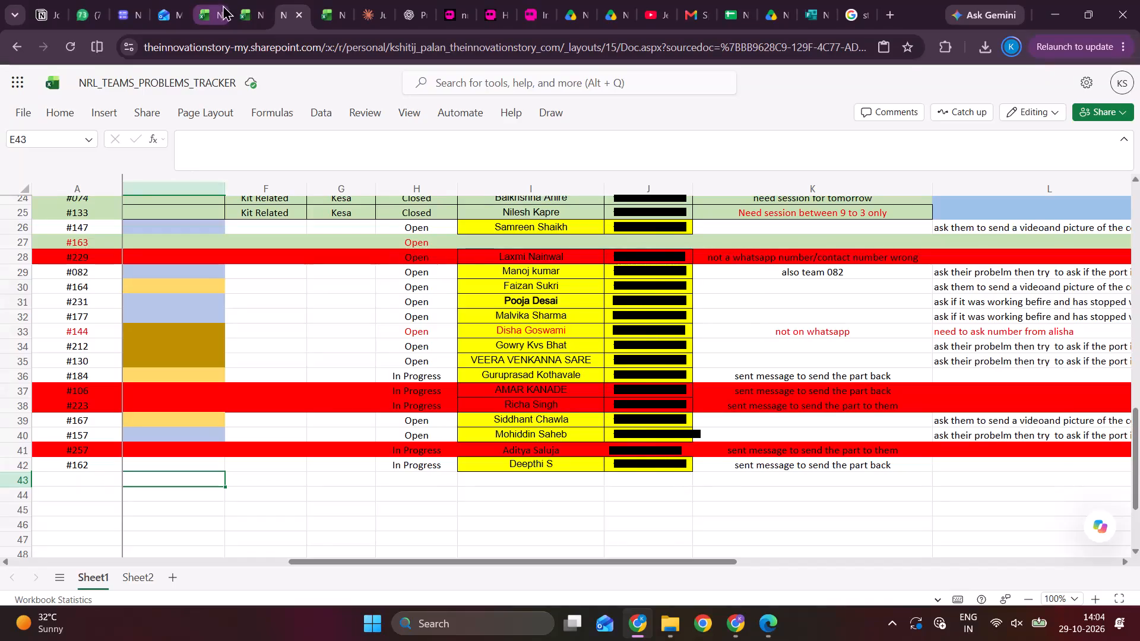
# Switch to the NRL_2026_KIT_DISPATCH workbook and look through the MATUNGA sheet down to its last filled rows.
pyautogui.click(236, 7)
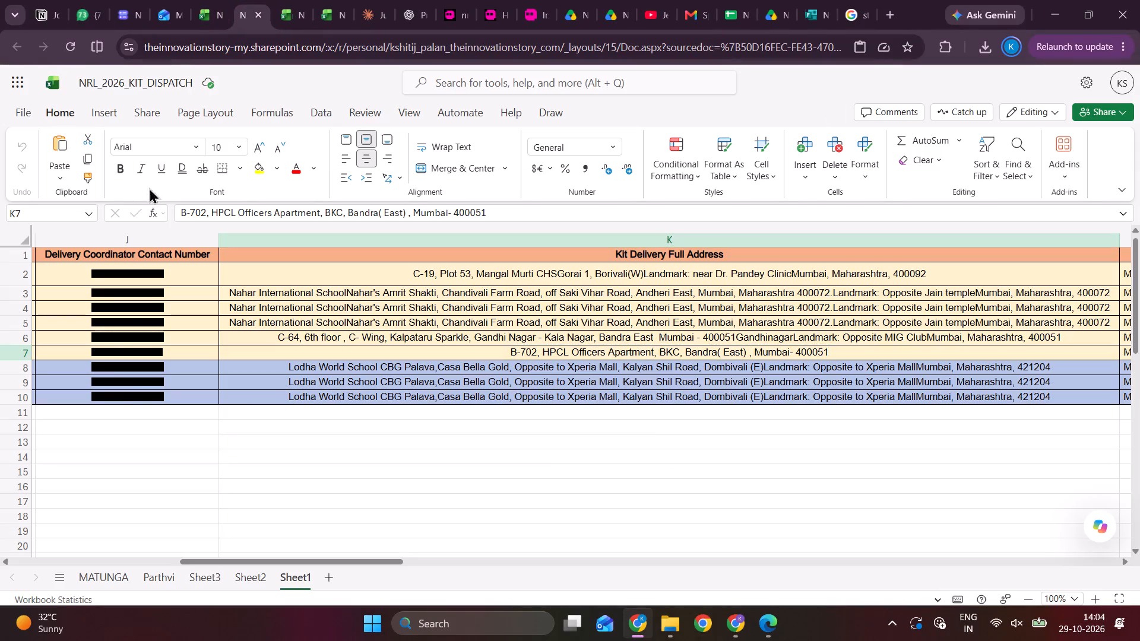
pyautogui.hscroll(2, 117, 386)
pyautogui.click(93, 567)
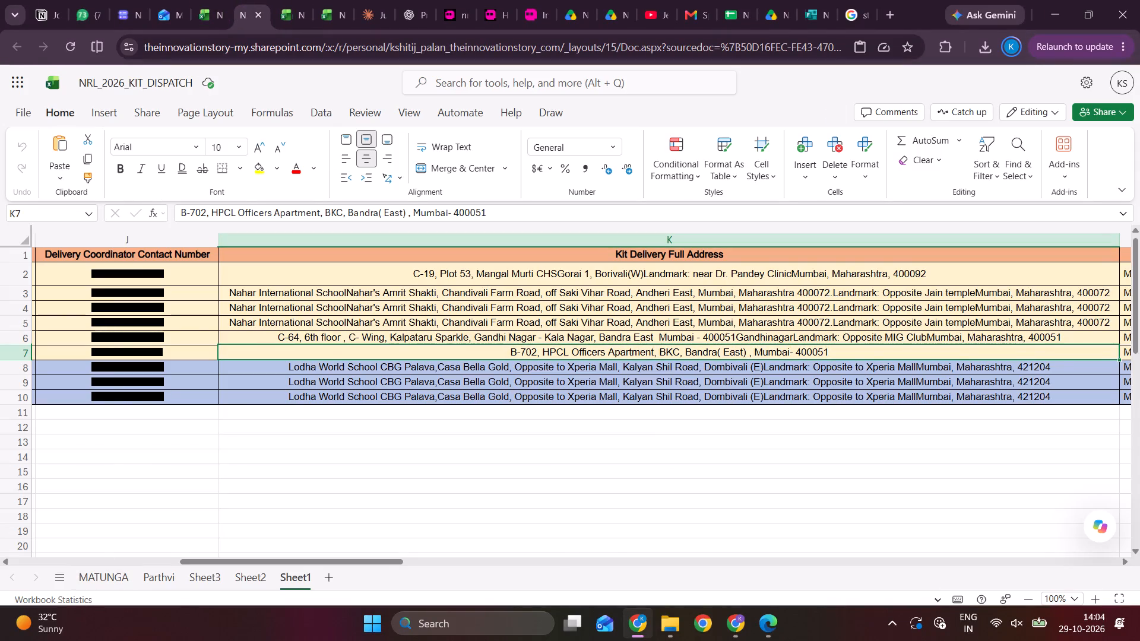
pyautogui.click(97, 574)
pyautogui.scroll(-9, 333, 475)
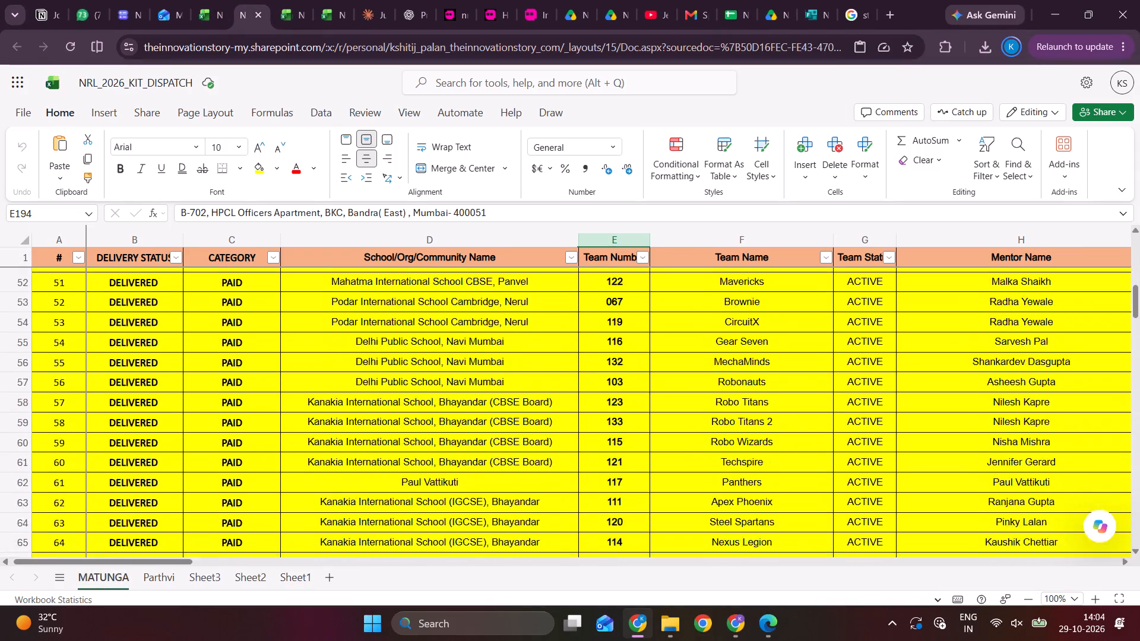
pyautogui.scroll(-6, 333, 475)
pyautogui.scroll(2, 333, 475)
pyautogui.scroll(-1, 333, 475)
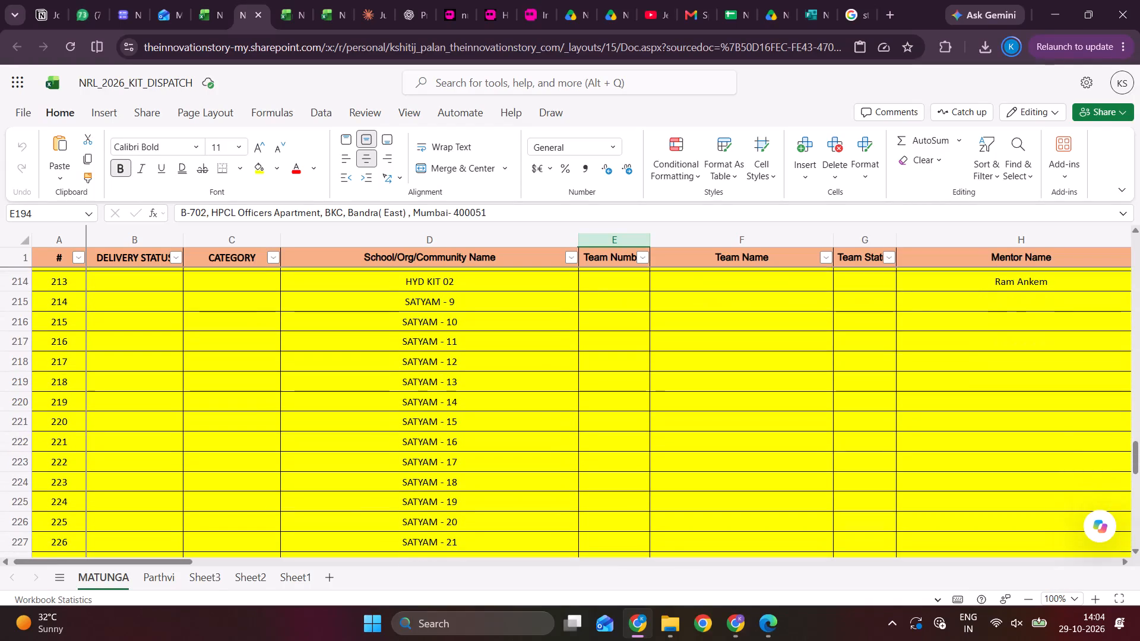
pyautogui.scroll(-1, 333, 475)
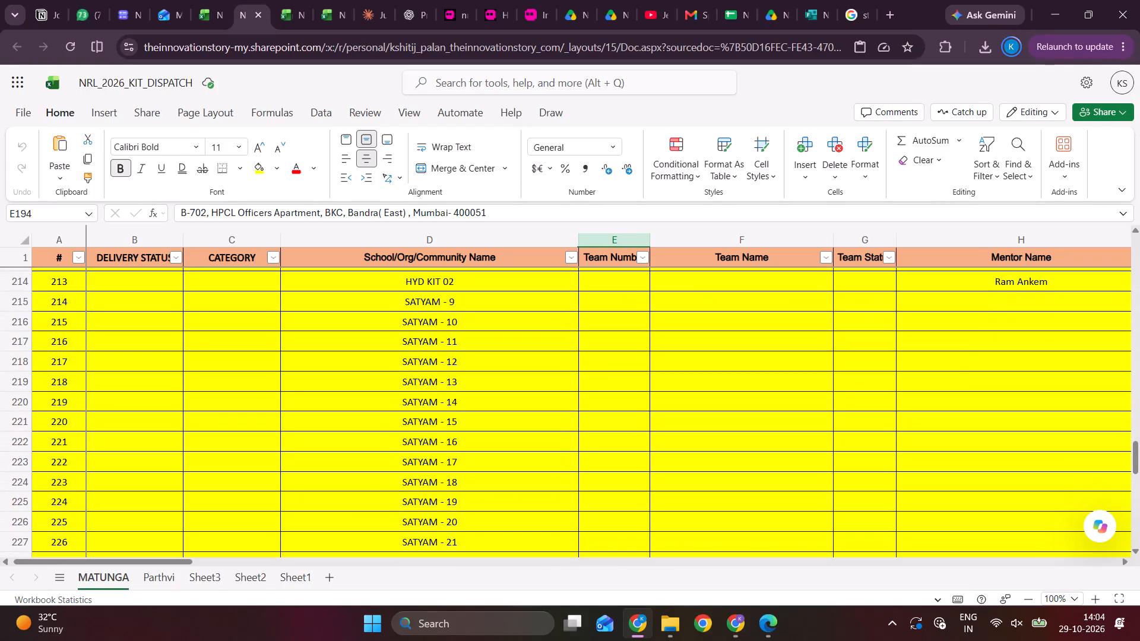
pyautogui.scroll(-2, 333, 475)
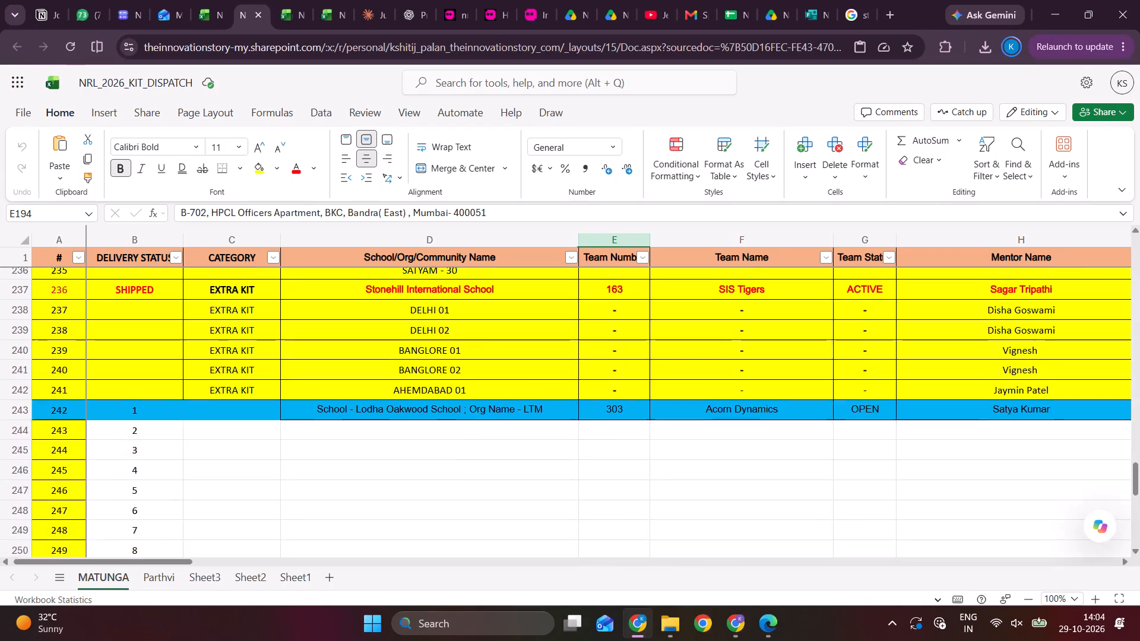
pyautogui.scroll(-1, 333, 475)
# Examine the team, mentor, delivery coordinator and kit delivery address columns for the last entries of the MATUNGA sheet, around rows 237 to 243.
pyautogui.hscroll(-9, 333, 475)
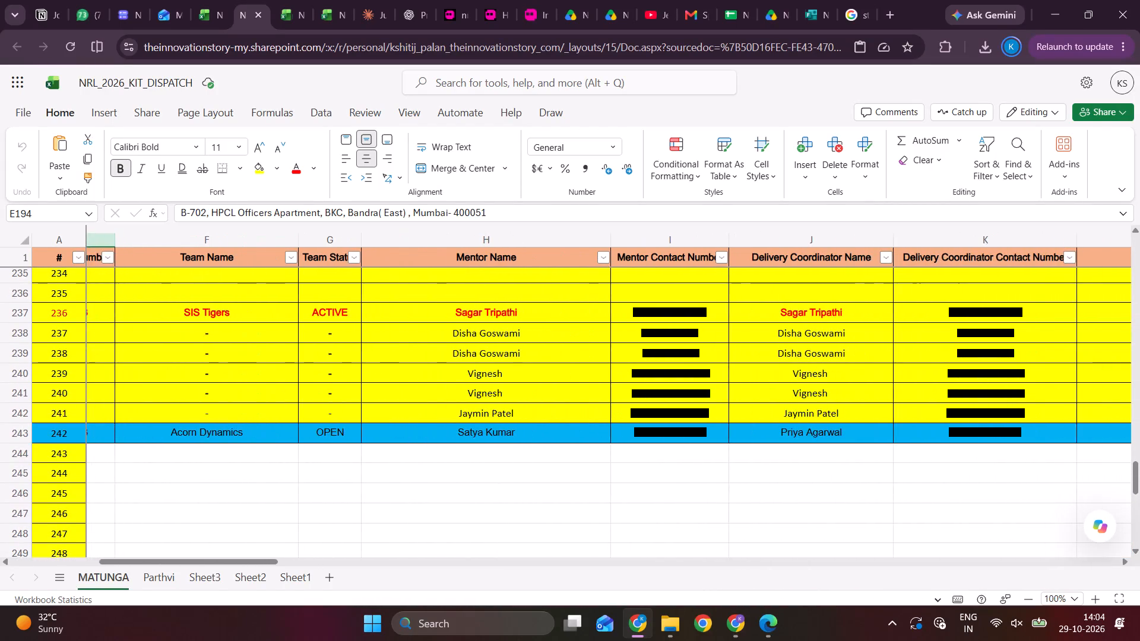
pyautogui.hscroll(-1, 333, 475)
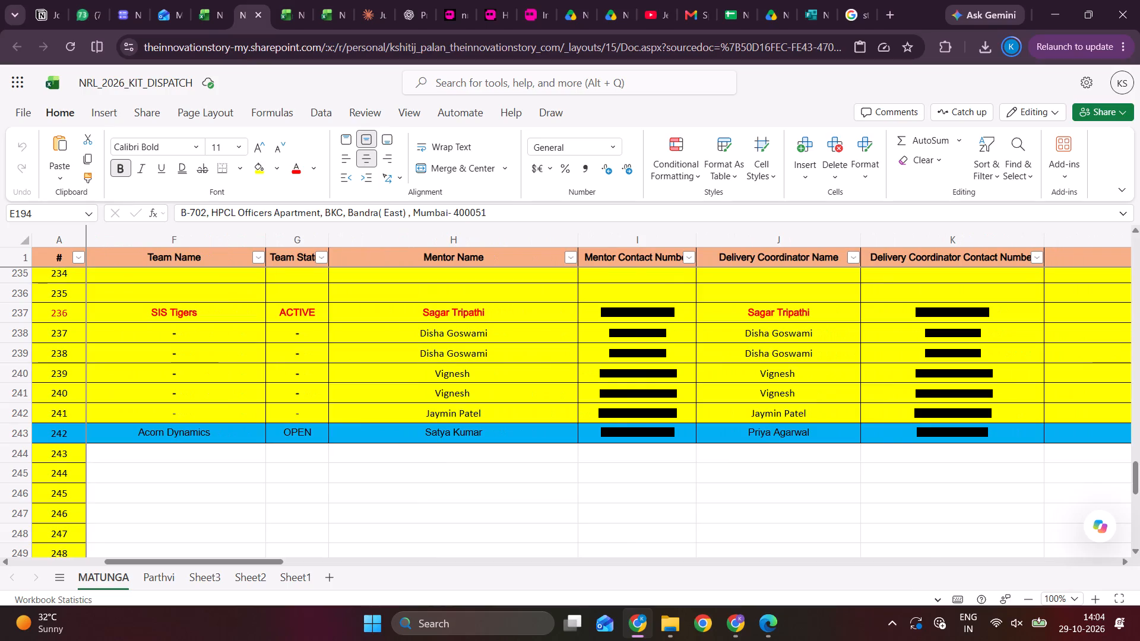
pyautogui.hscroll(-3, 333, 475)
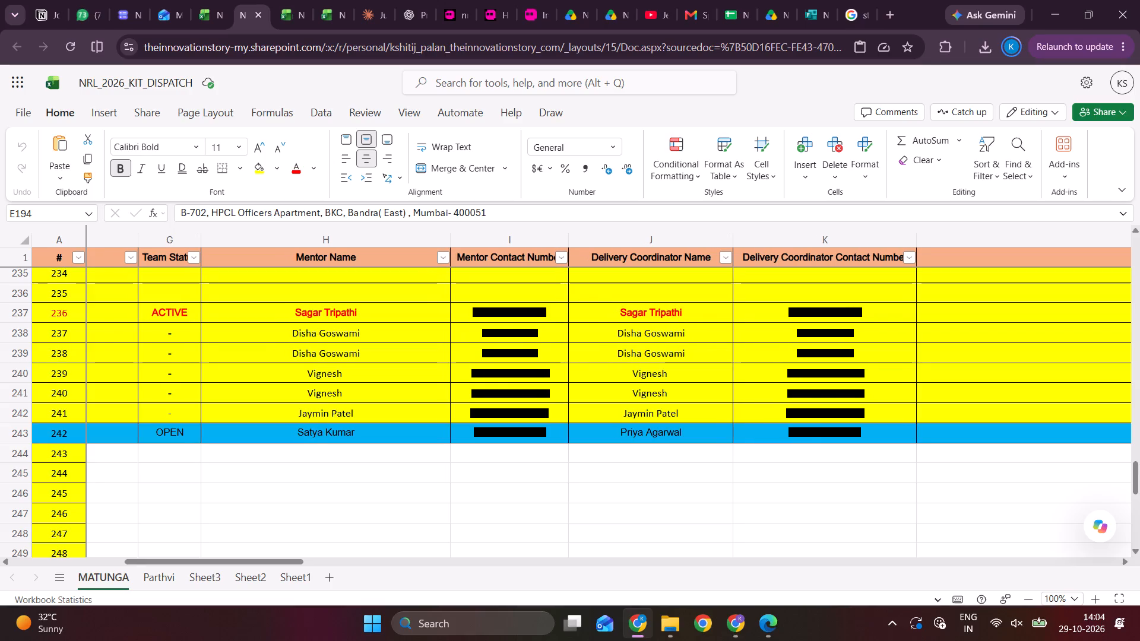
pyautogui.hscroll(-1, 333, 475)
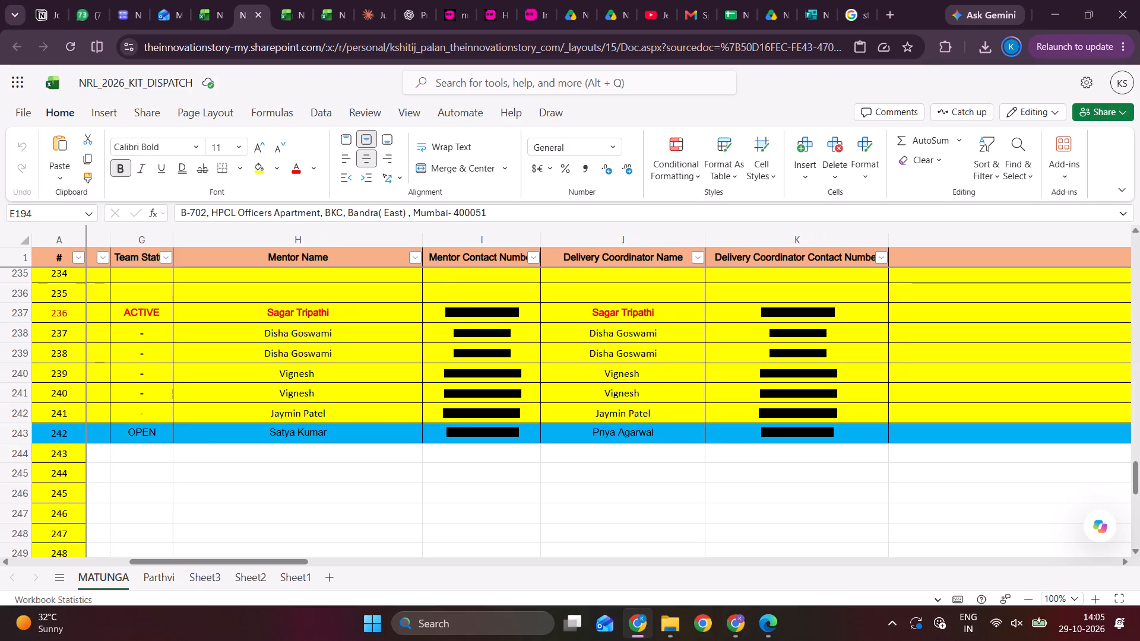
pyautogui.hscroll(7, 333, 475)
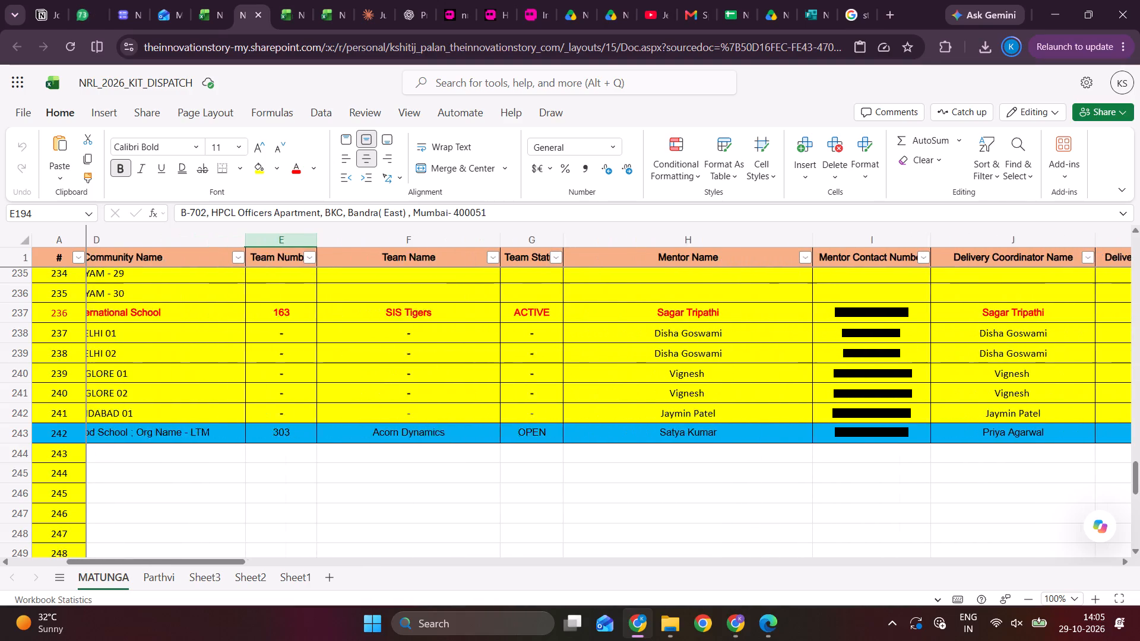
pyautogui.hscroll(5, 333, 475)
pyautogui.hscroll(-1, 333, 475)
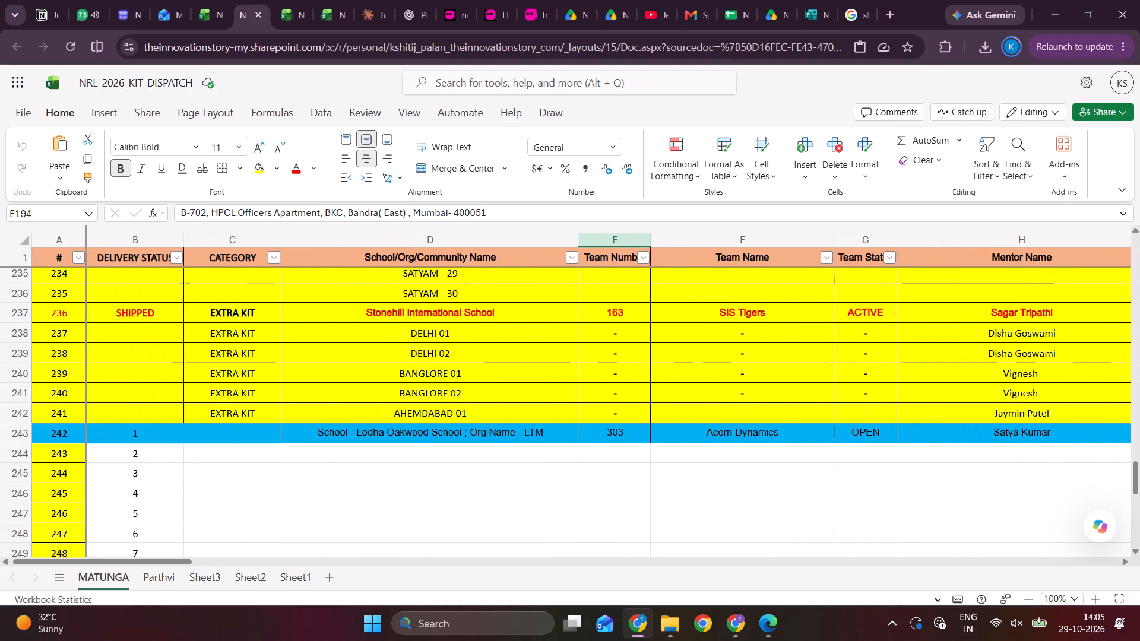
pyautogui.hscroll(-2, 333, 475)
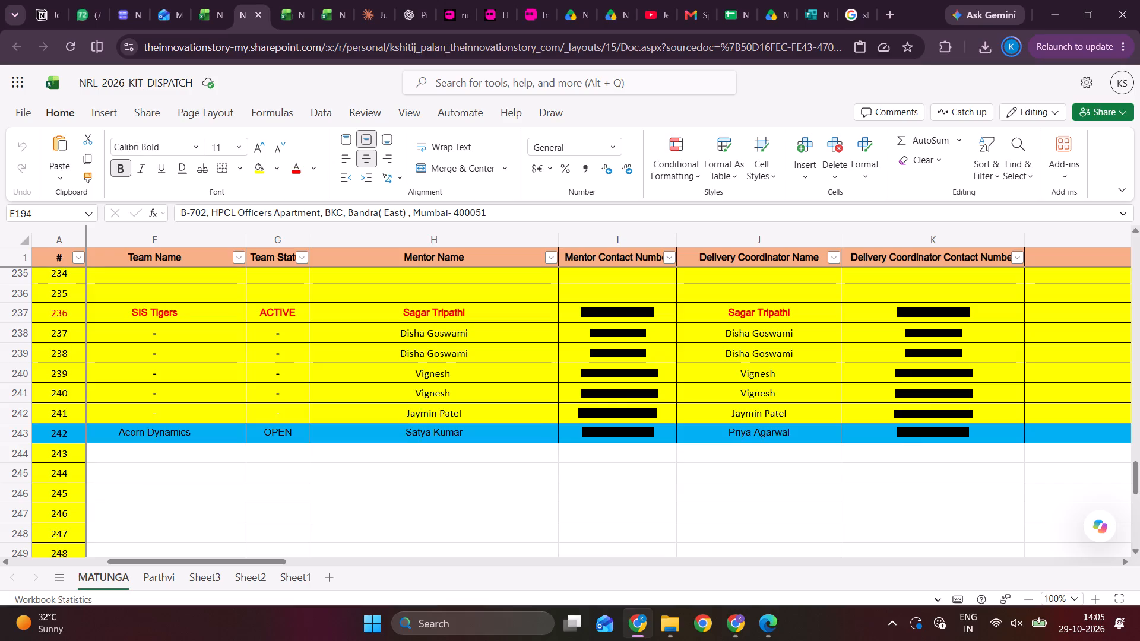
pyautogui.hscroll(1, 333, 475)
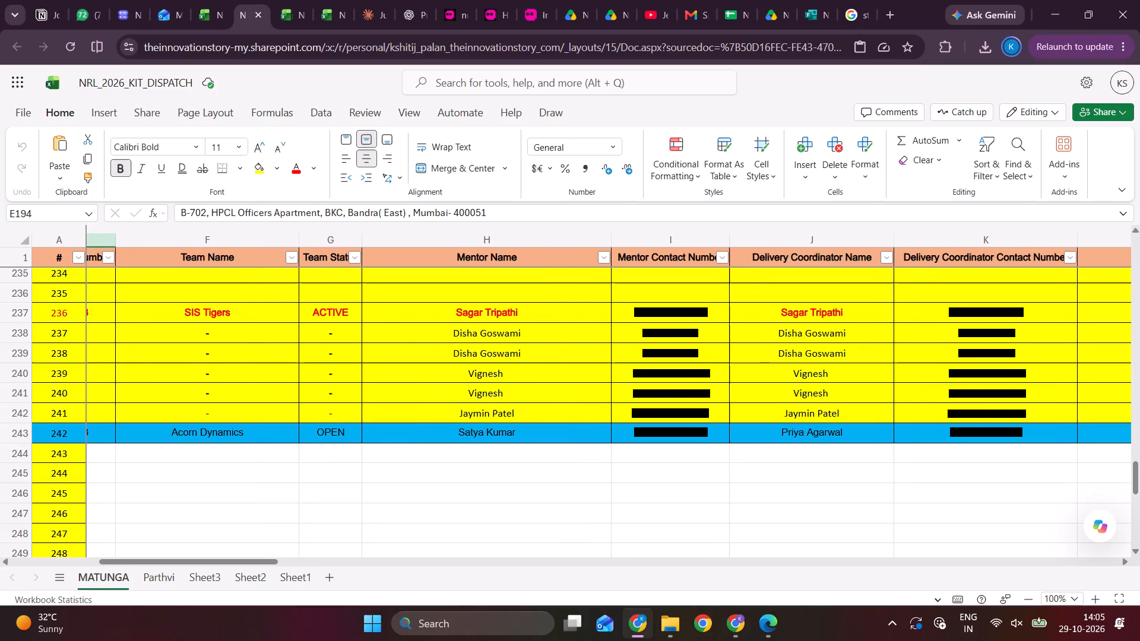
pyautogui.hscroll(1, 333, 475)
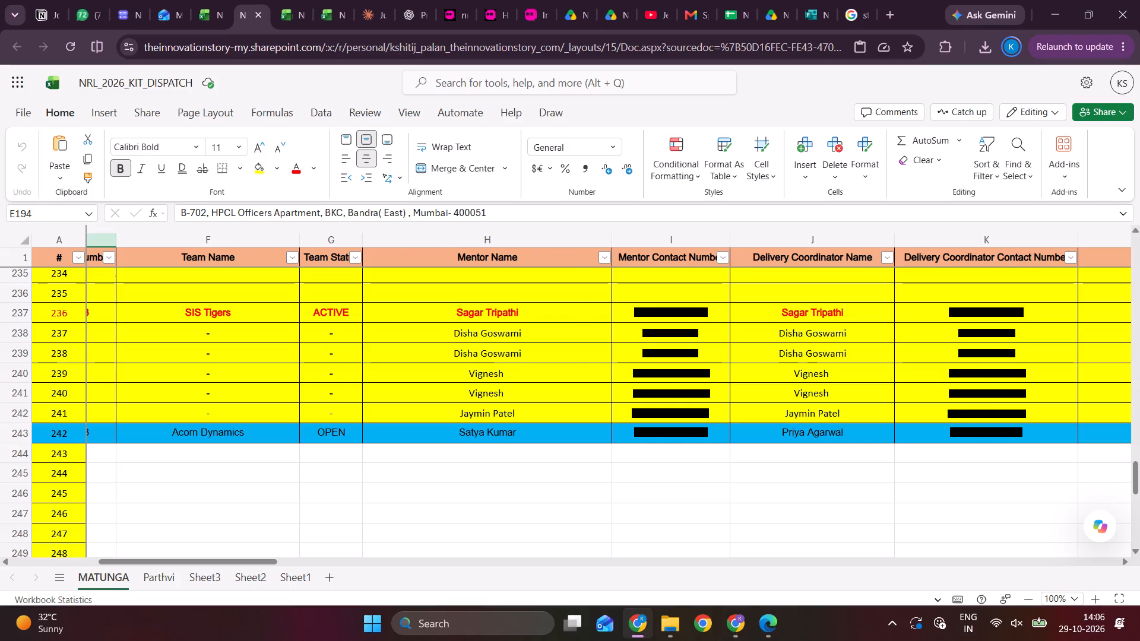
pyautogui.hscroll(-6, 333, 475)
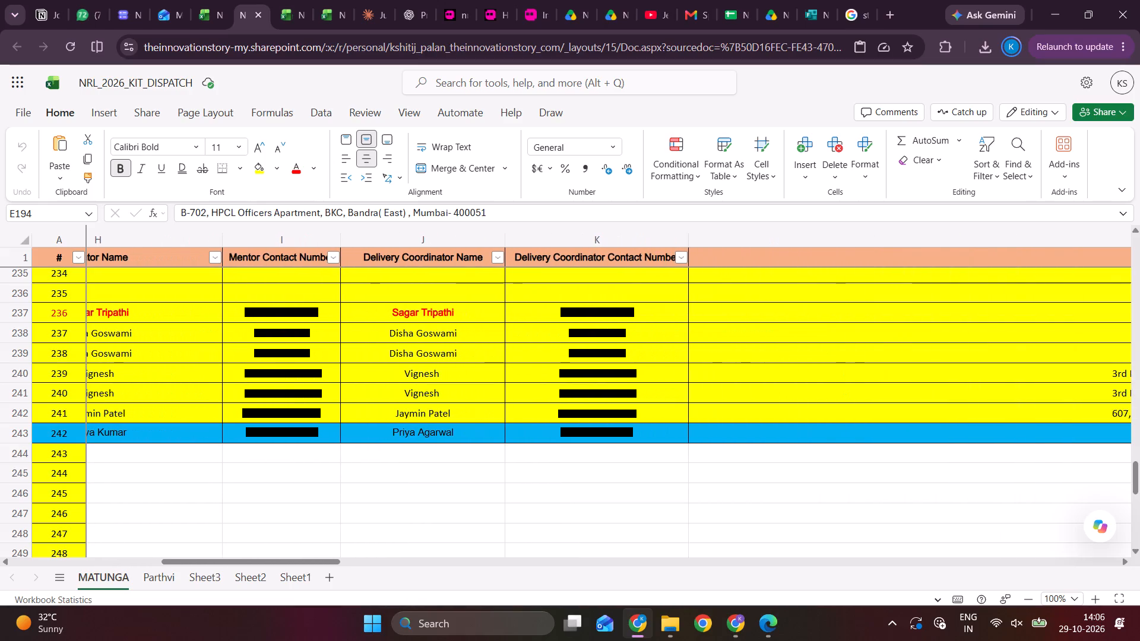
pyautogui.hscroll(-5, 576, 465)
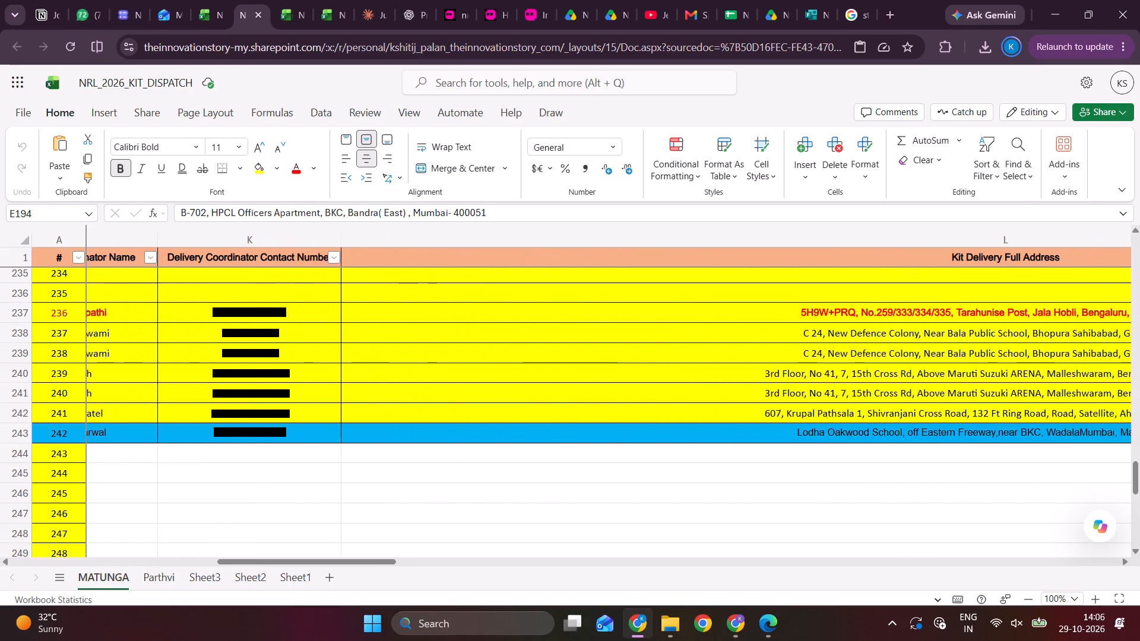
pyautogui.hscroll(-4, 576, 465)
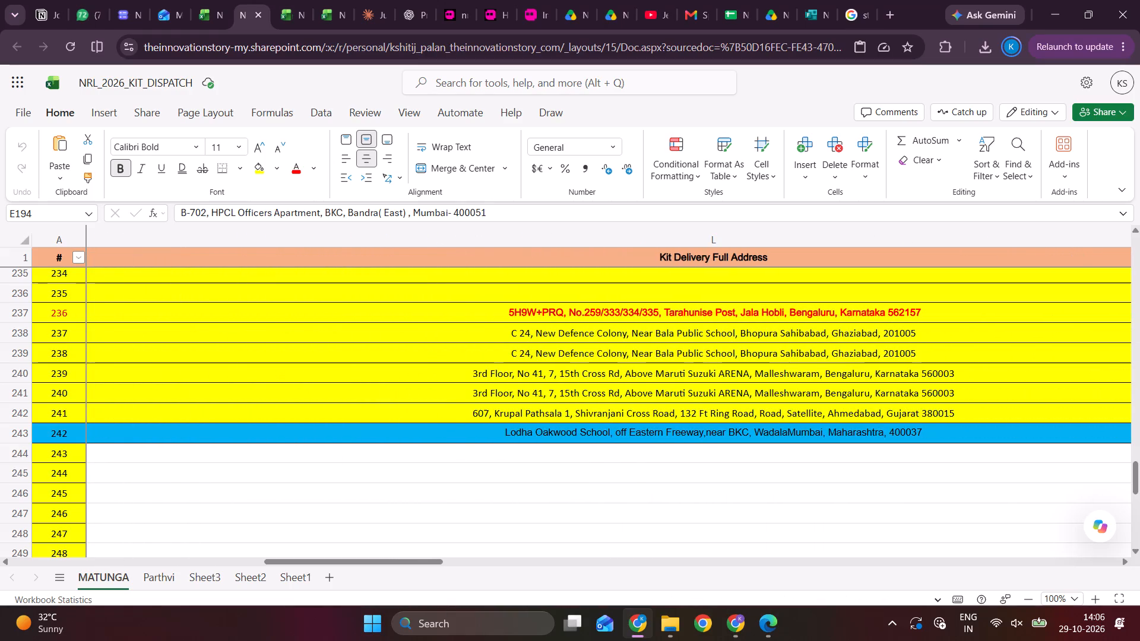
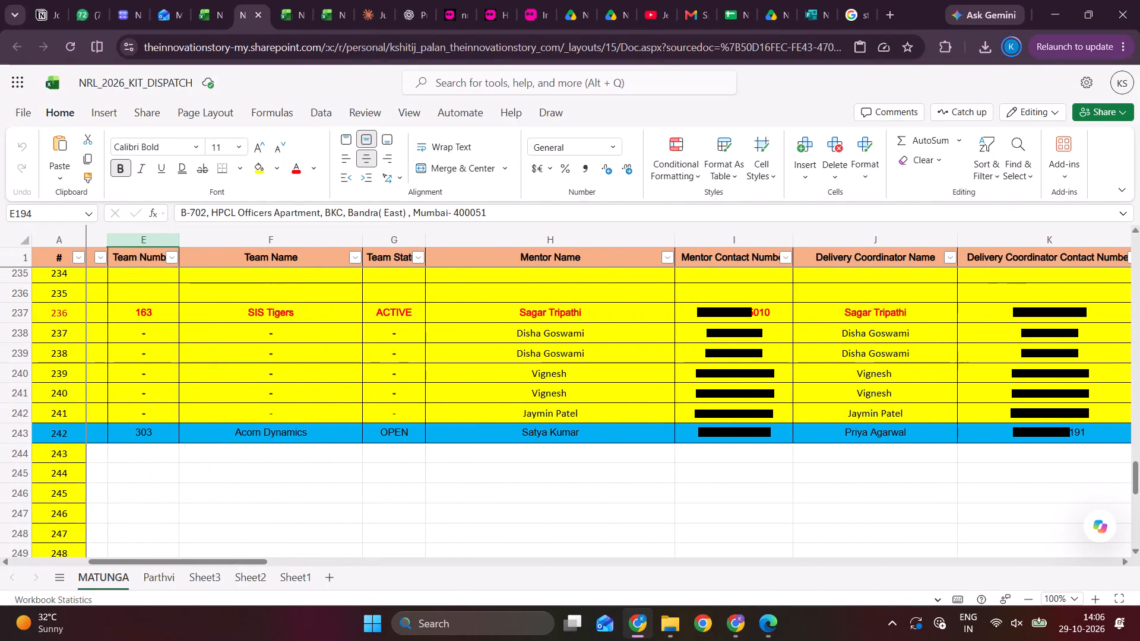
# Check the school name and team number of the MATUNGA sheet's last filled entry, in row 243.
pyautogui.hscroll(3, 607, 457)
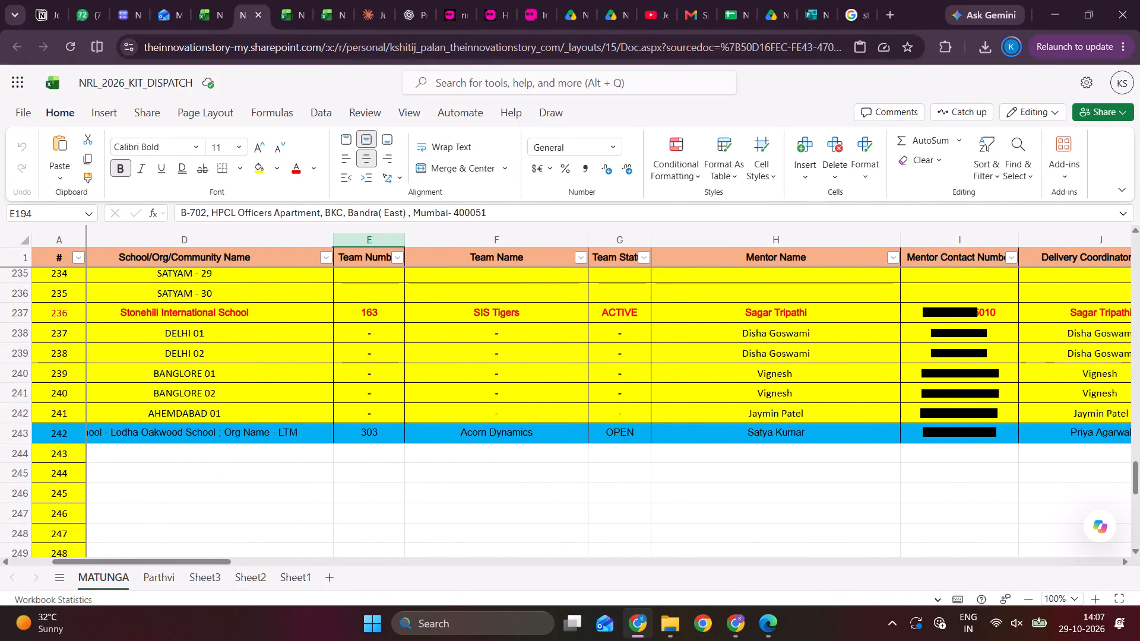
pyautogui.click(381, 442)
pyautogui.click(378, 430)
pyautogui.click(344, 479)
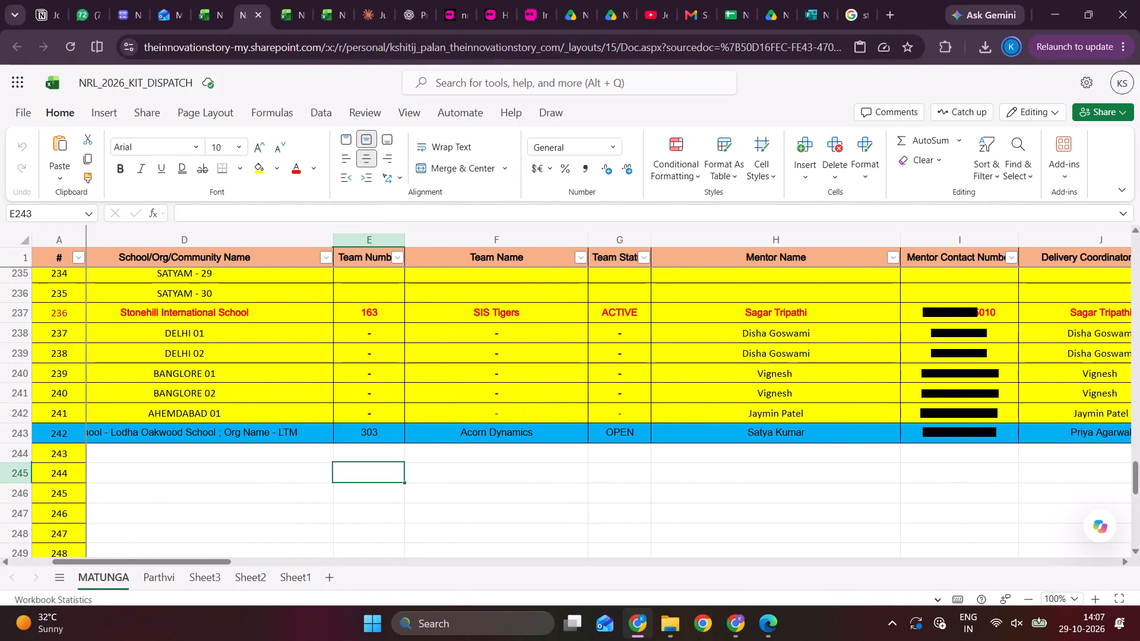
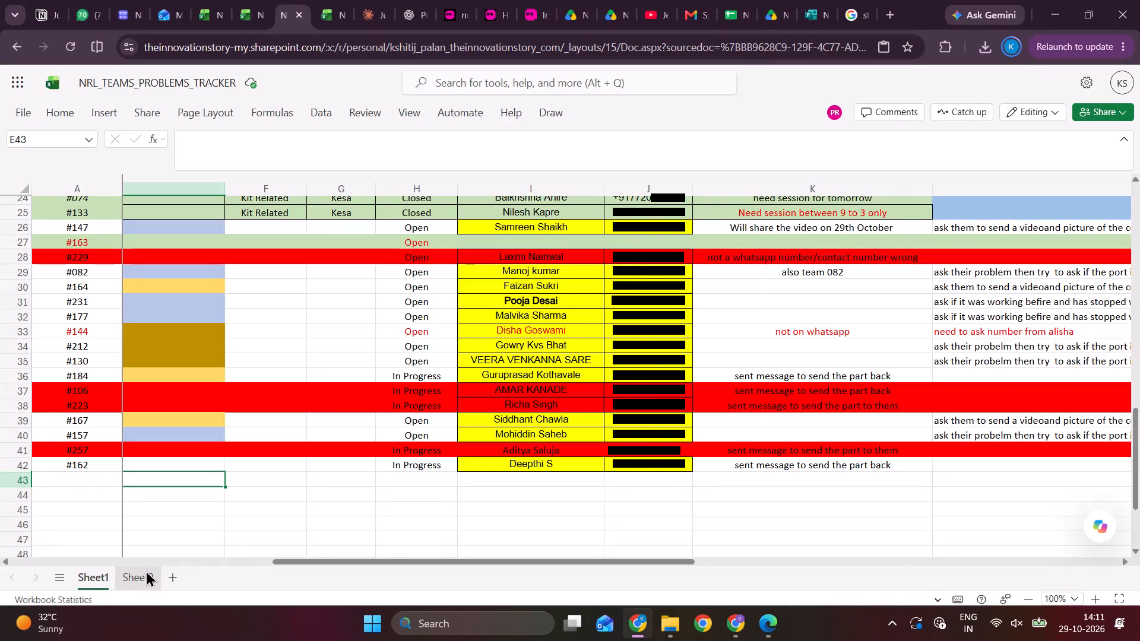
# Review the team issue notes on Sheet2 of the problems tracker, examining the numbered team entries and the notes below them.
pyautogui.click(146, 572)
pyautogui.scroll(1, 124, 321)
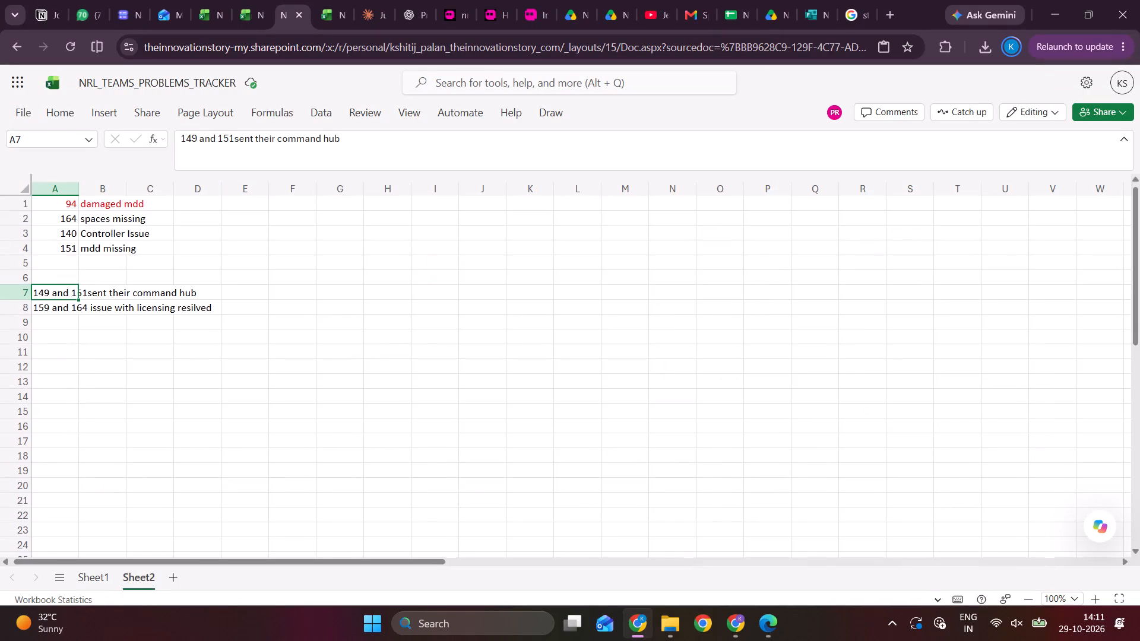
pyautogui.scroll(1, 124, 321)
pyautogui.click(53, 234)
pyautogui.click(23, 234)
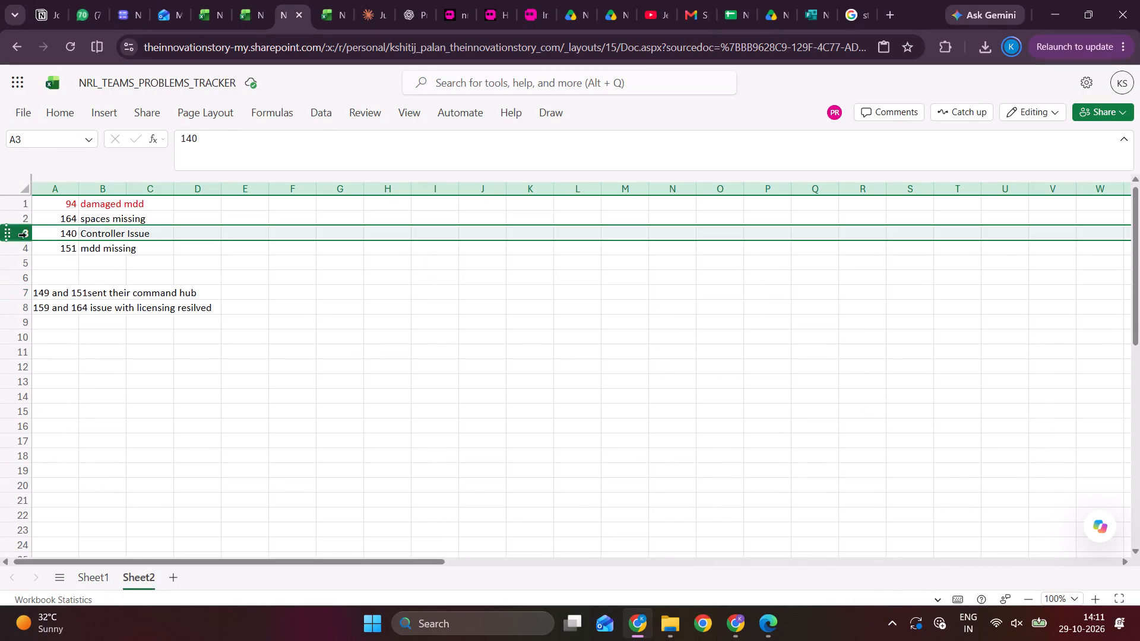
pyautogui.click(17, 249)
pyautogui.click(24, 217)
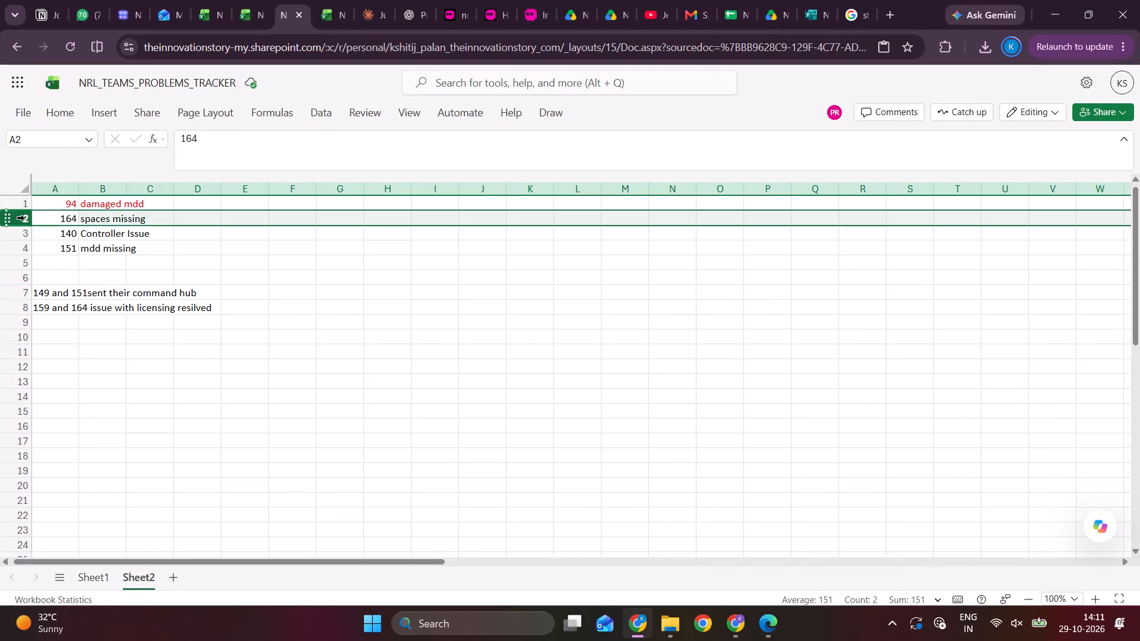
pyautogui.click(16, 307)
pyautogui.click(64, 324)
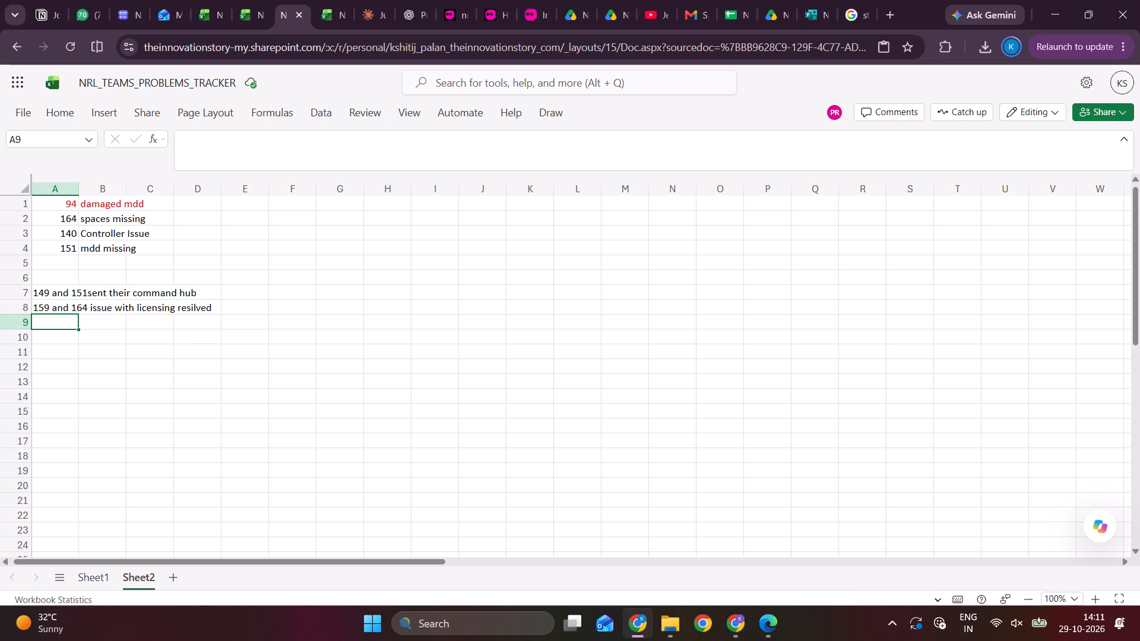
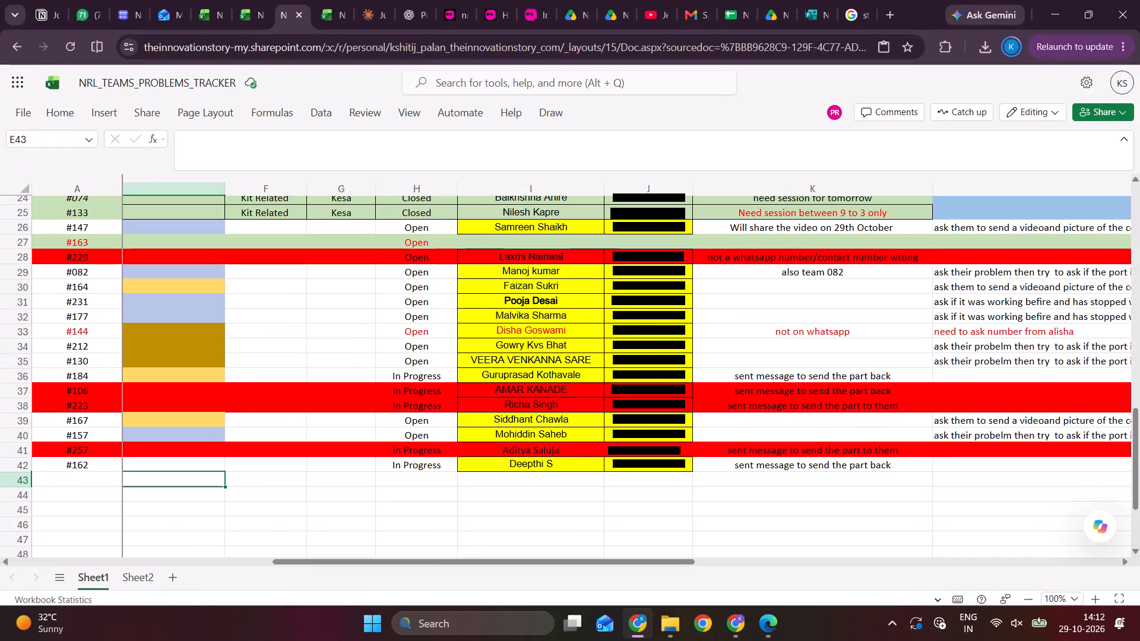
# Correct the remark in team #082's row on Sheet1 to read "also team 081".
pyautogui.click(743, 274)
pyautogui.hscroll(-1, 743, 274)
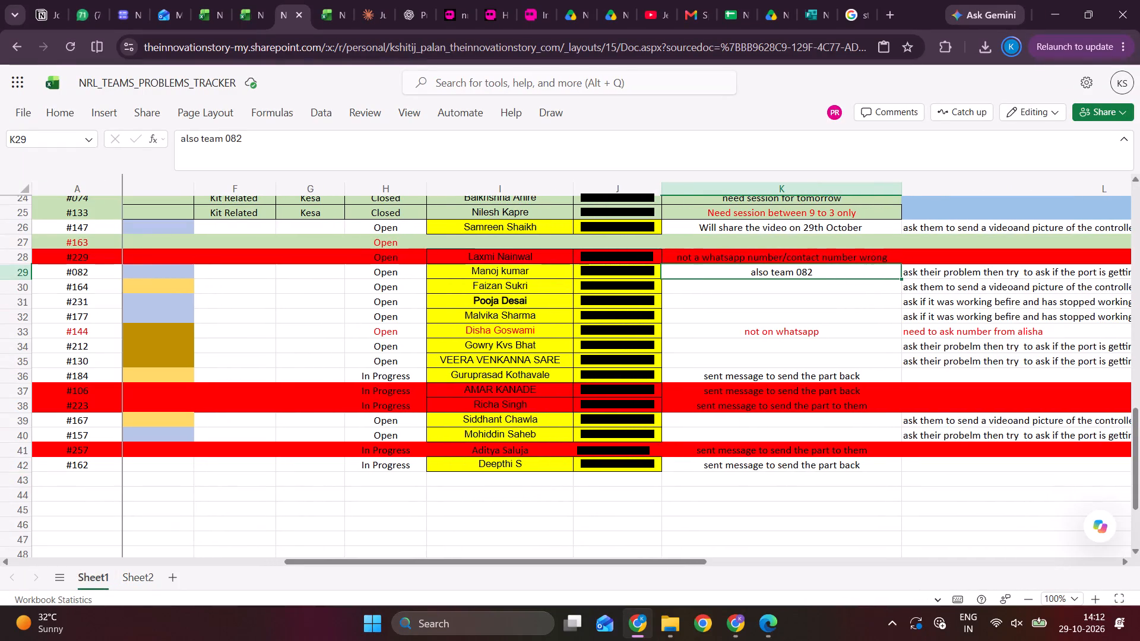
pyautogui.hscroll(-1, 743, 274)
pyautogui.hscroll(1, 743, 274)
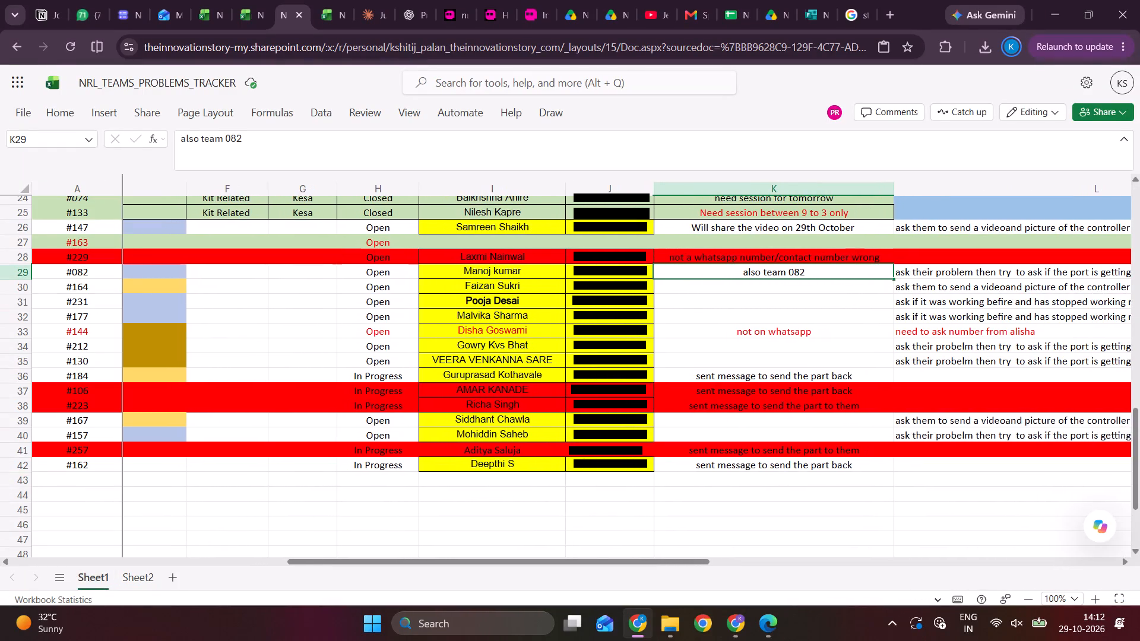
pyautogui.hscroll(1, 743, 274)
pyautogui.doubleClick(833, 272)
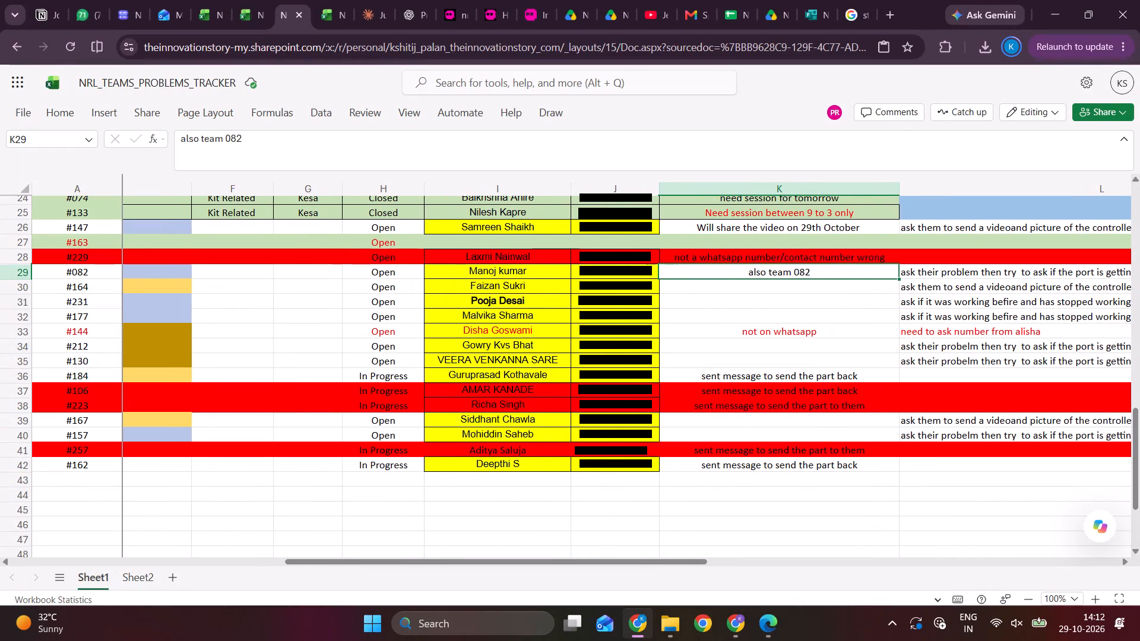
pyautogui.press('BackSpace')
pyautogui.press('1')
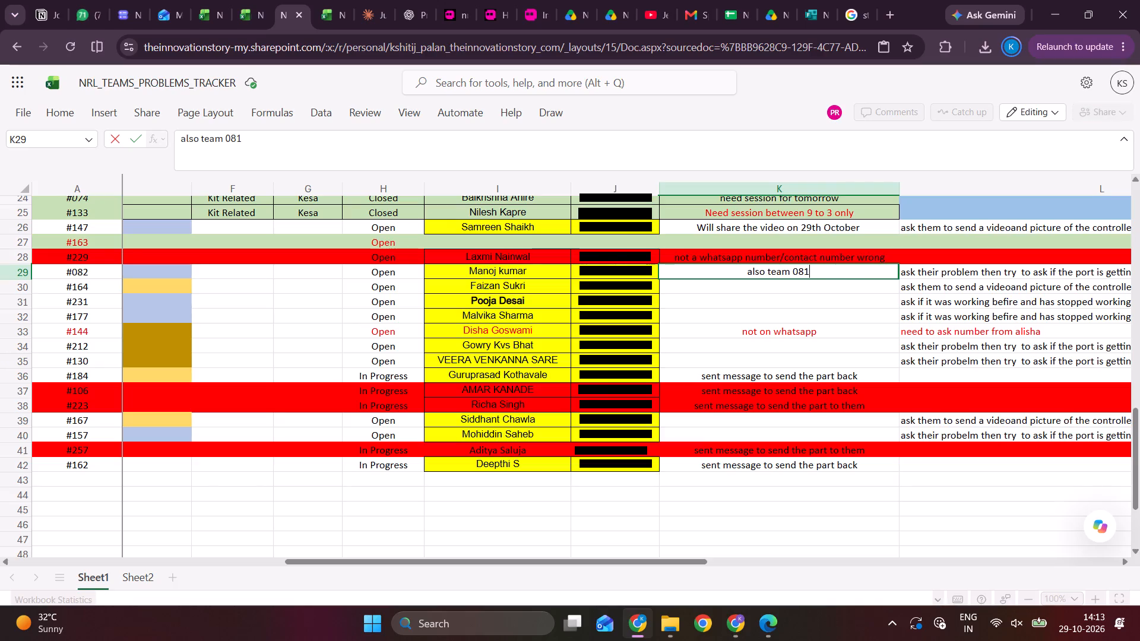
pyautogui.click(853, 287)
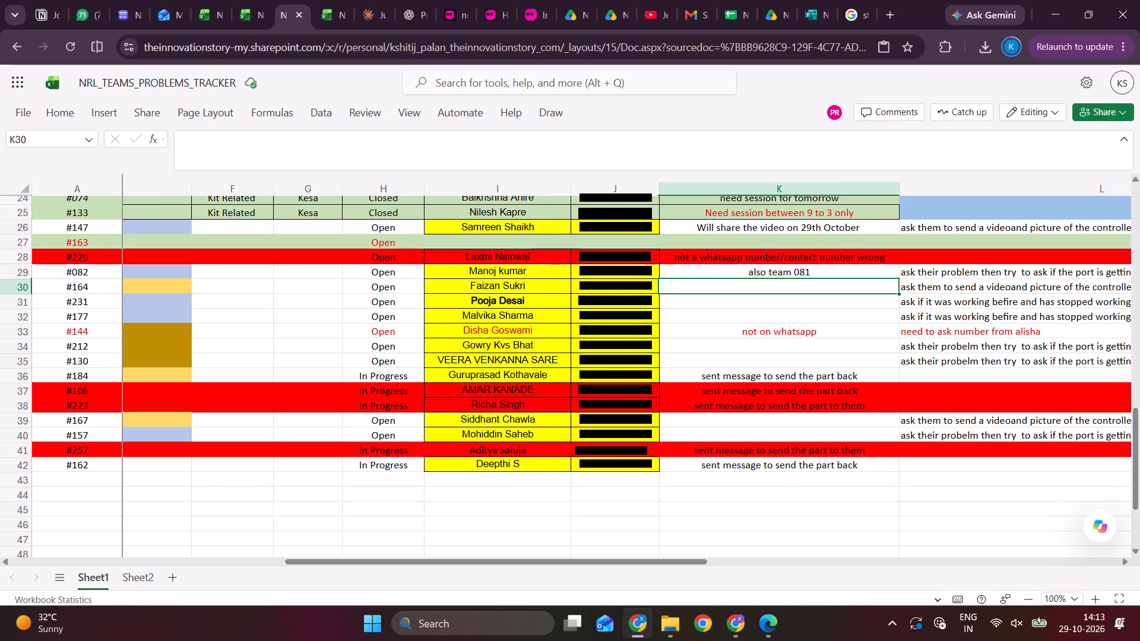
# Review team #082's row across the tracker, examining its problem, status, remark and the full troubleshooting instructions.
pyautogui.hscroll(-3, 853, 287)
pyautogui.hscroll(1, 853, 287)
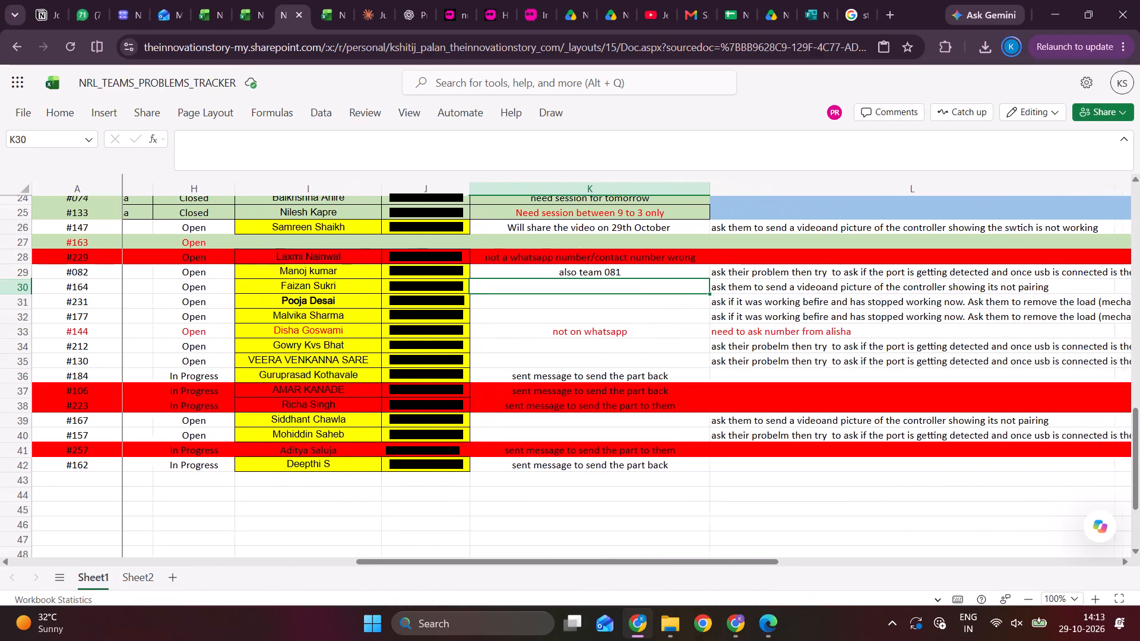
pyautogui.hscroll(2, 853, 287)
pyautogui.hscroll(-5, 853, 287)
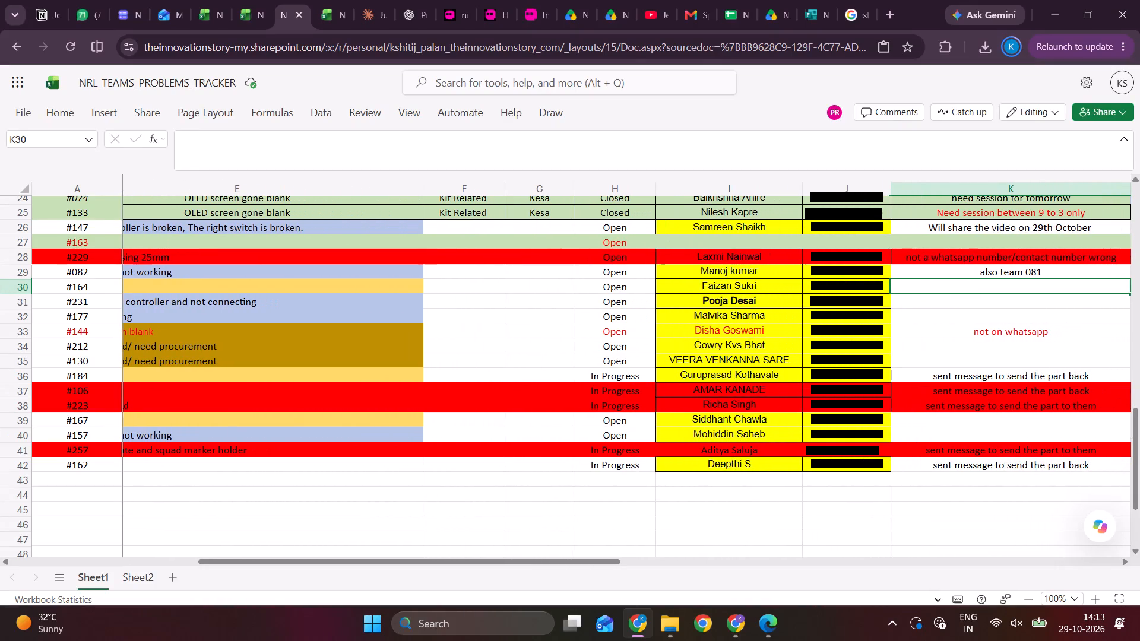
pyautogui.hscroll(-2, 853, 287)
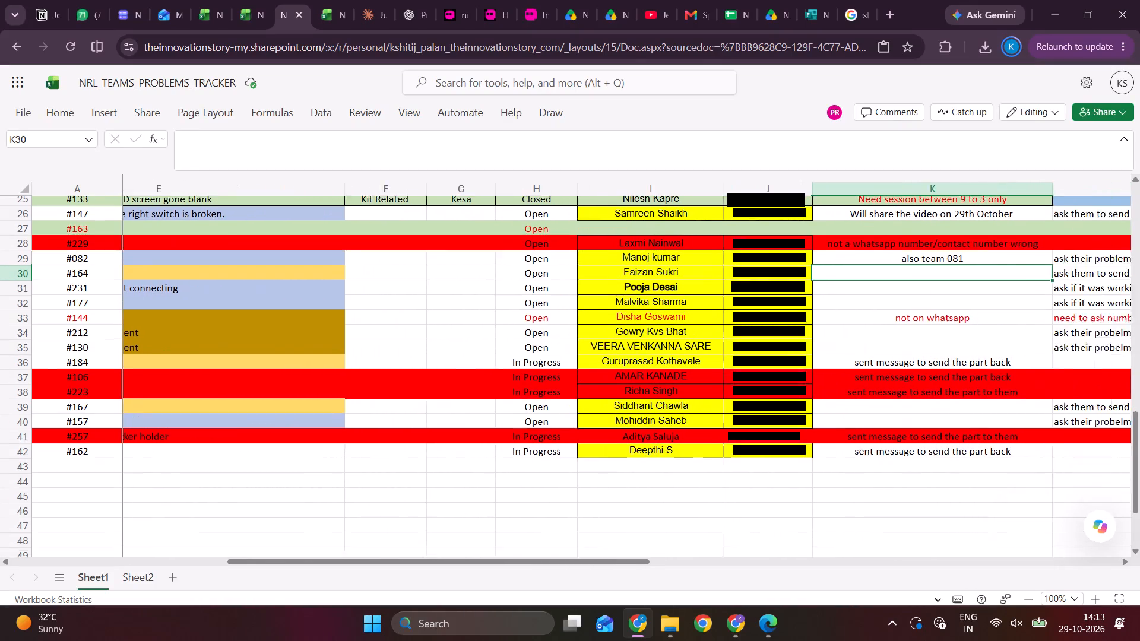
pyautogui.hscroll(-5, 853, 287)
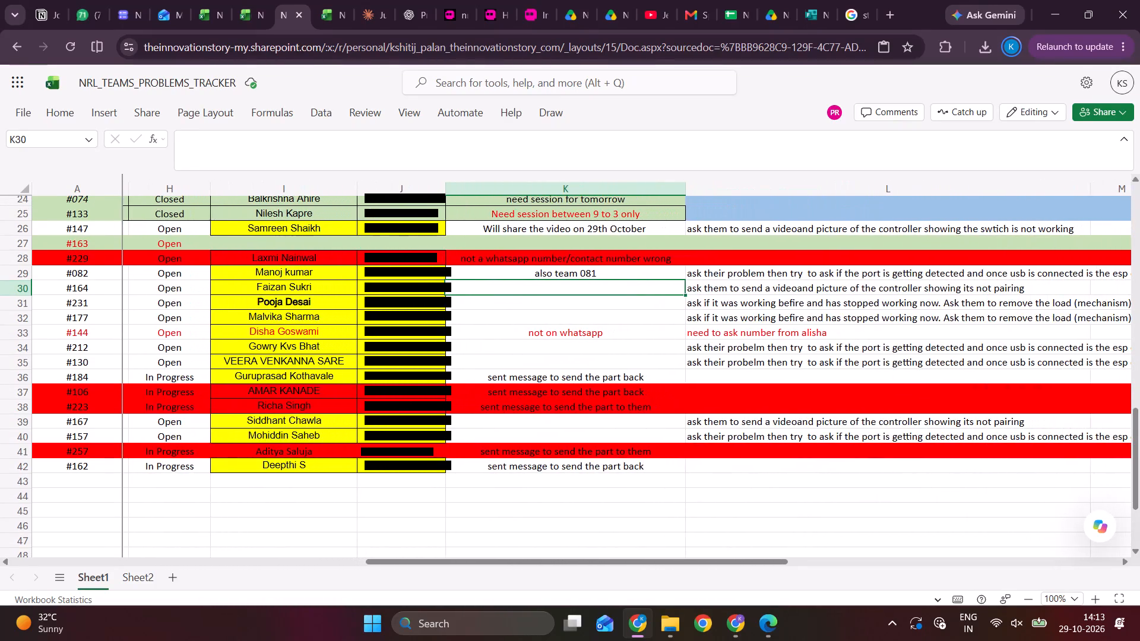
pyautogui.hscroll(5, 853, 287)
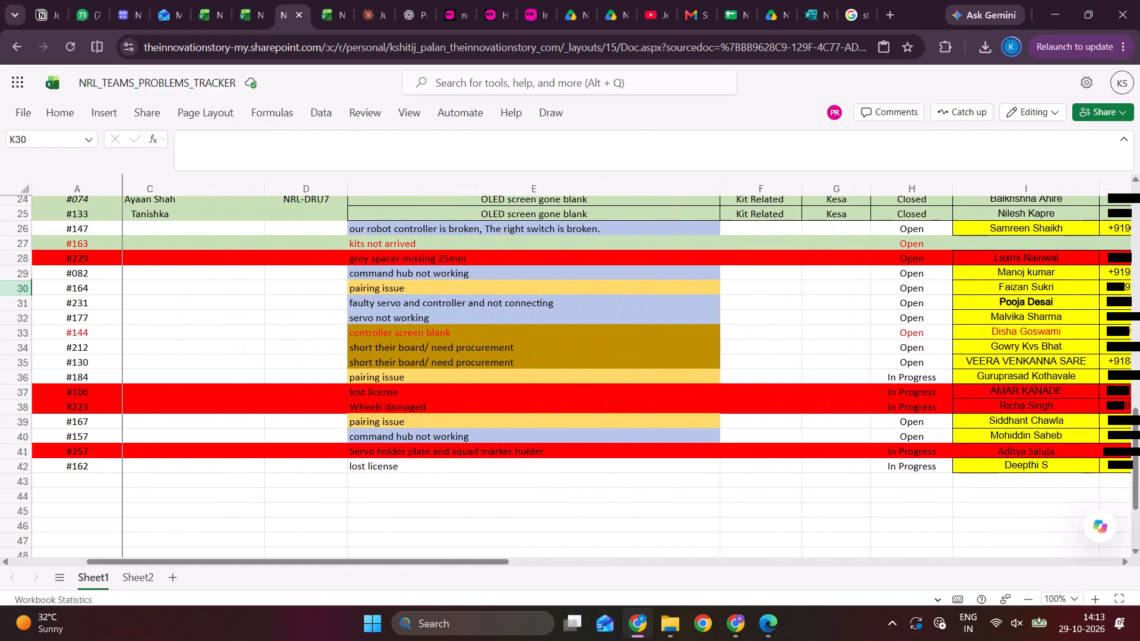
pyautogui.hscroll(2, 853, 287)
pyautogui.click(677, 274)
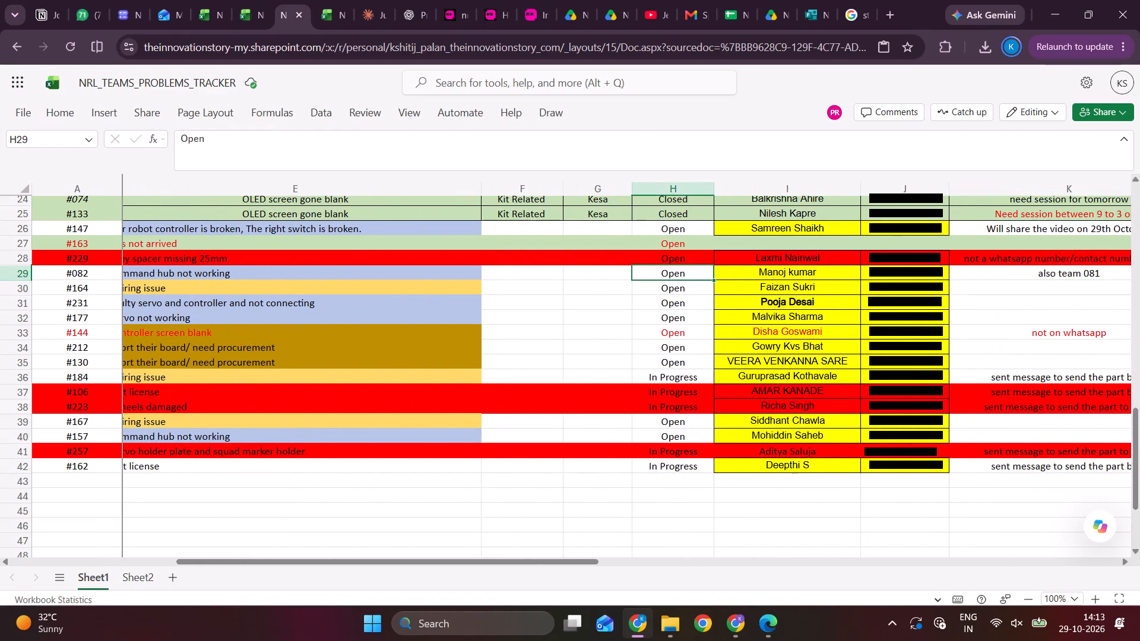
pyautogui.hscroll(-3, 855, 260)
pyautogui.click(987, 272)
pyautogui.hscroll(-3, 987, 272)
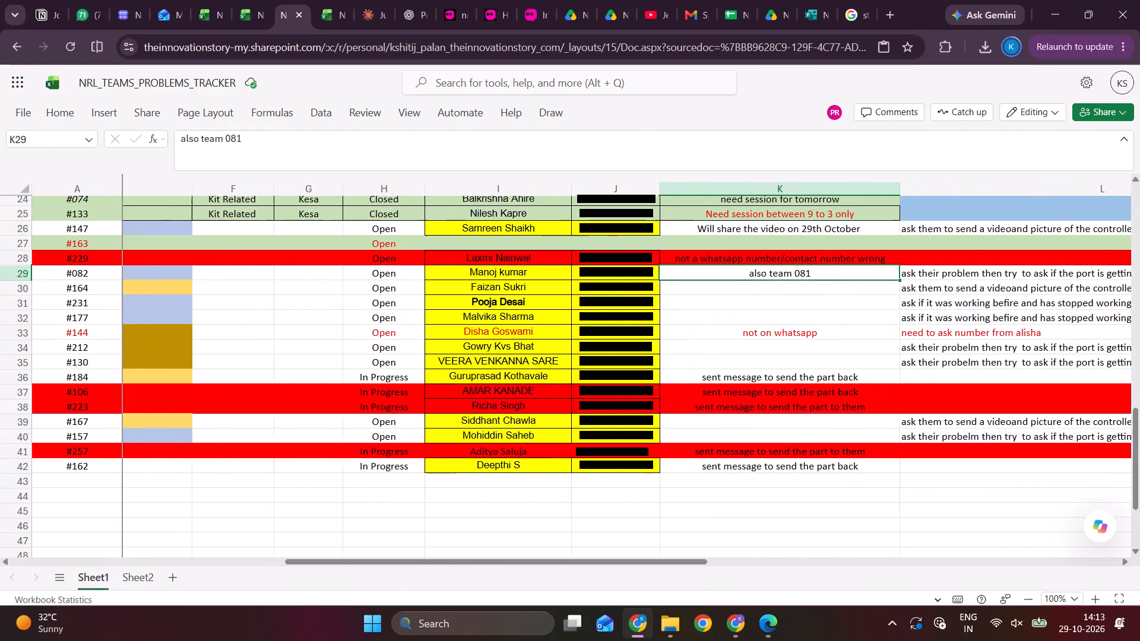
pyautogui.hscroll(-1, 987, 272)
pyautogui.click(987, 272)
pyautogui.hscroll(-4, 987, 272)
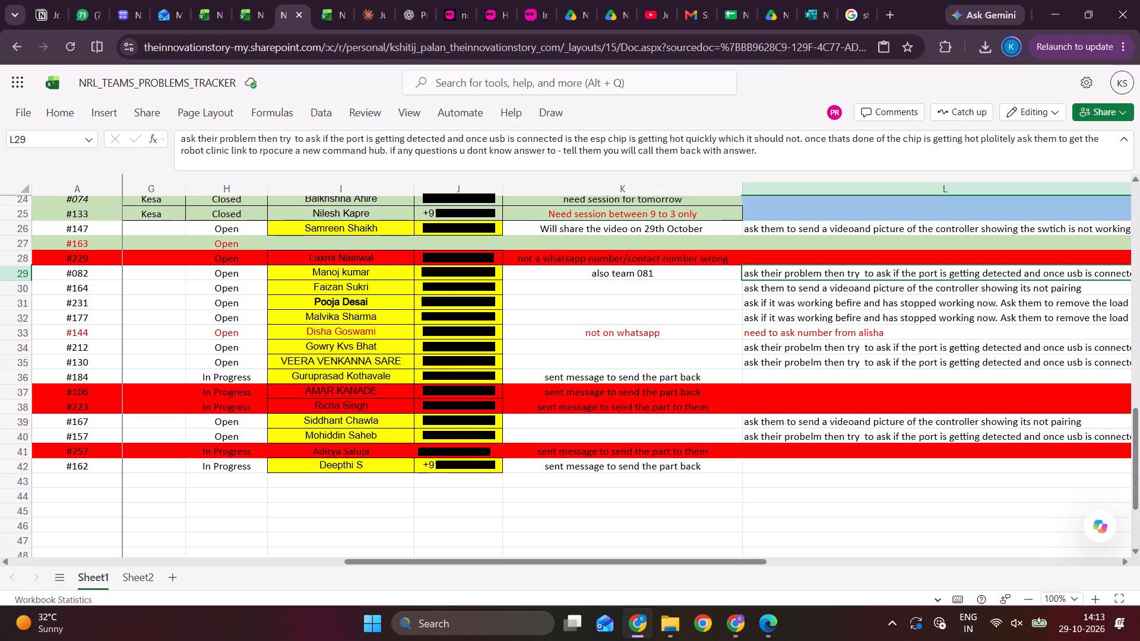
pyautogui.click(742, 275)
pyautogui.click(692, 278)
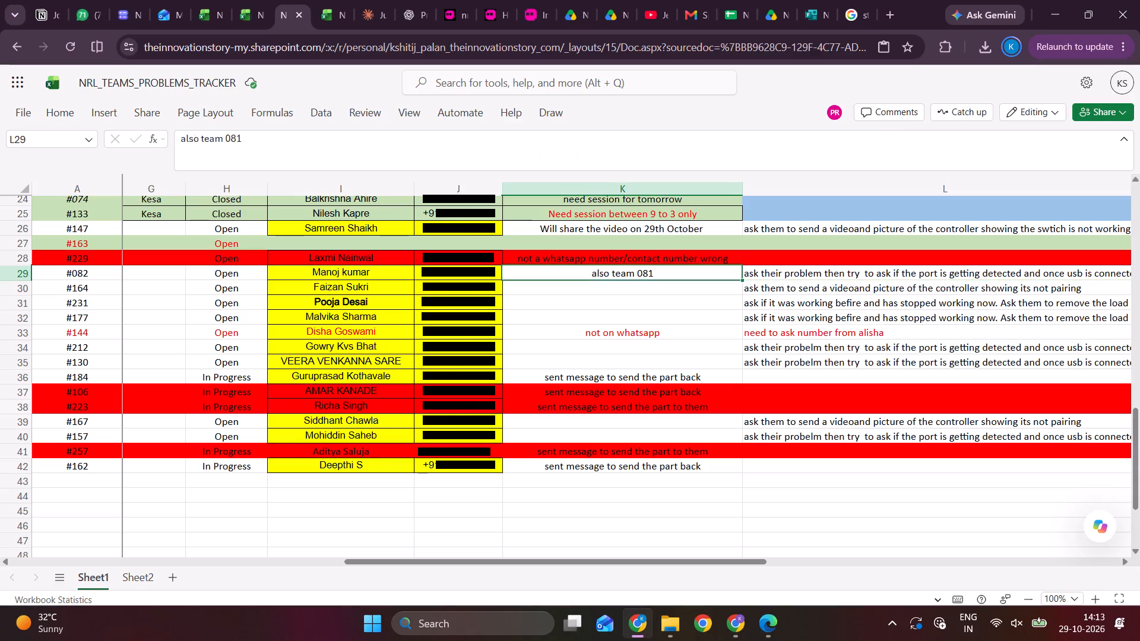
pyautogui.click(765, 273)
# Extend team #082's remark after "also team 081" with a further sentence beginning ". they".
pyautogui.click(706, 272)
pyautogui.doubleClick(669, 277)
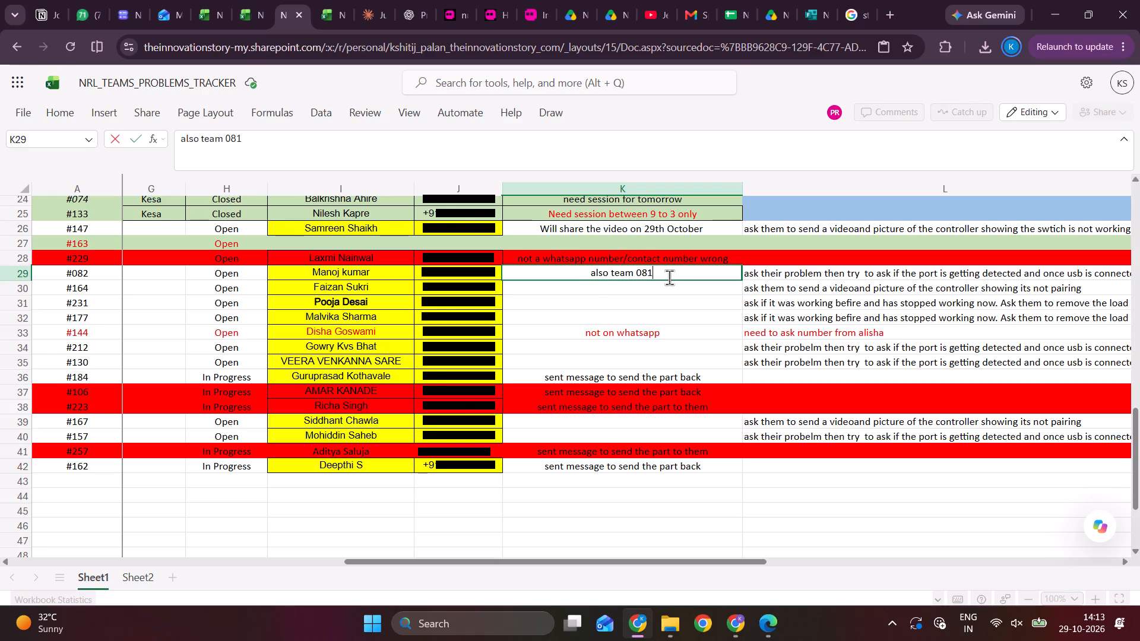
pyautogui.write('. they nee')
pyautogui.press('BackSpace')
pyautogui.press('BackSpace')
pyautogui.press('BackSpace')
pyautogui.press('BackSpace')
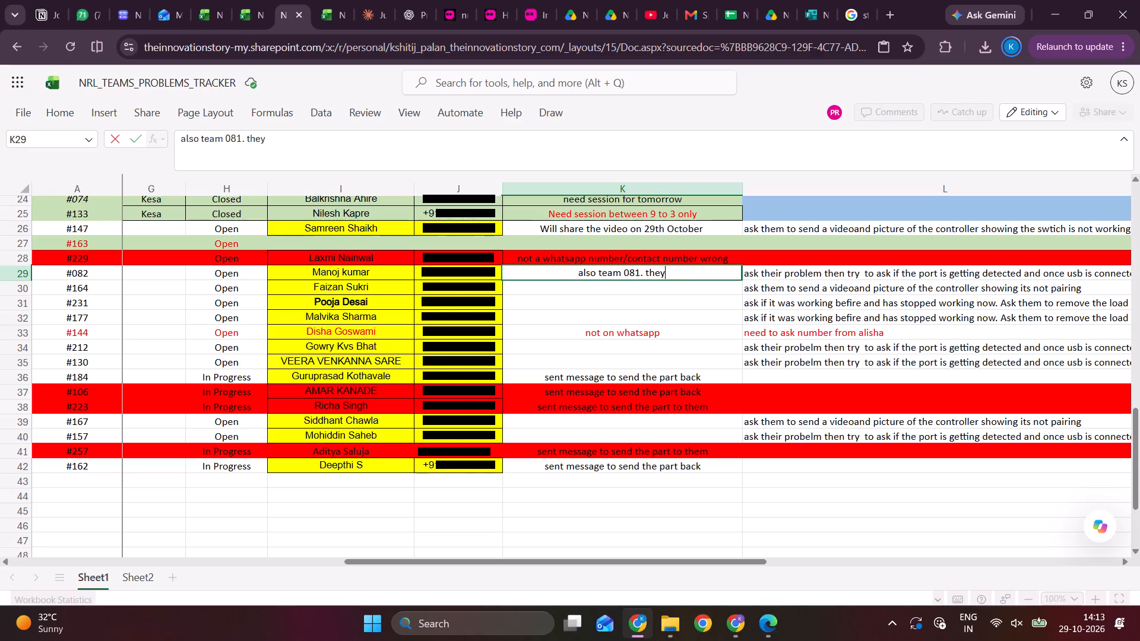
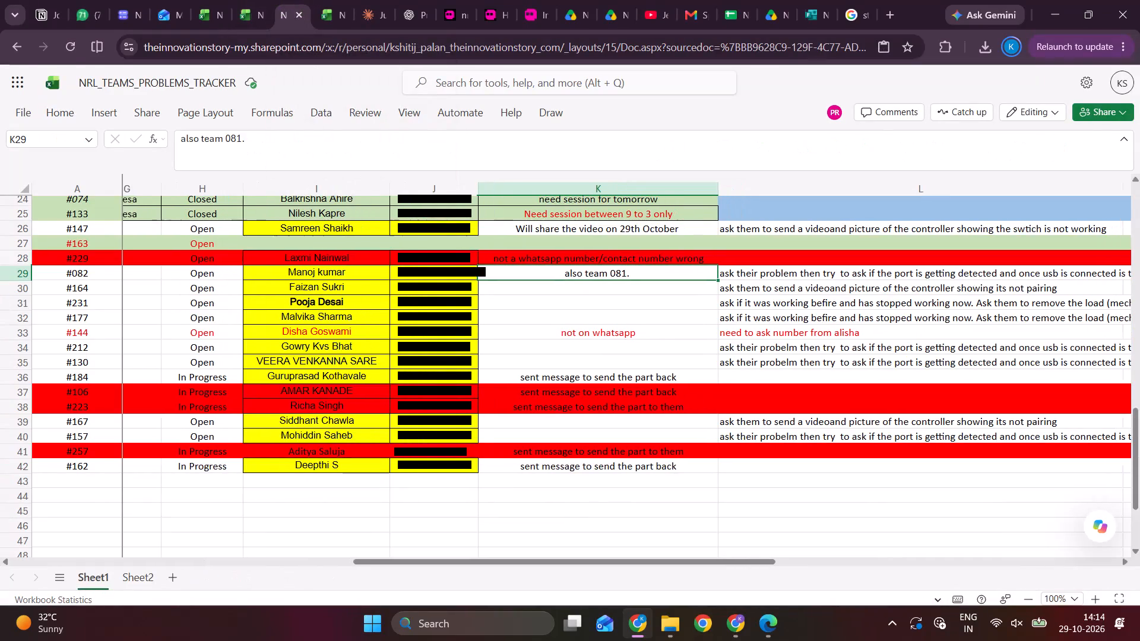
# Extend team #082's remark after "also team 081." with "sent the message".
pyautogui.hscroll(-1, 575, 480)
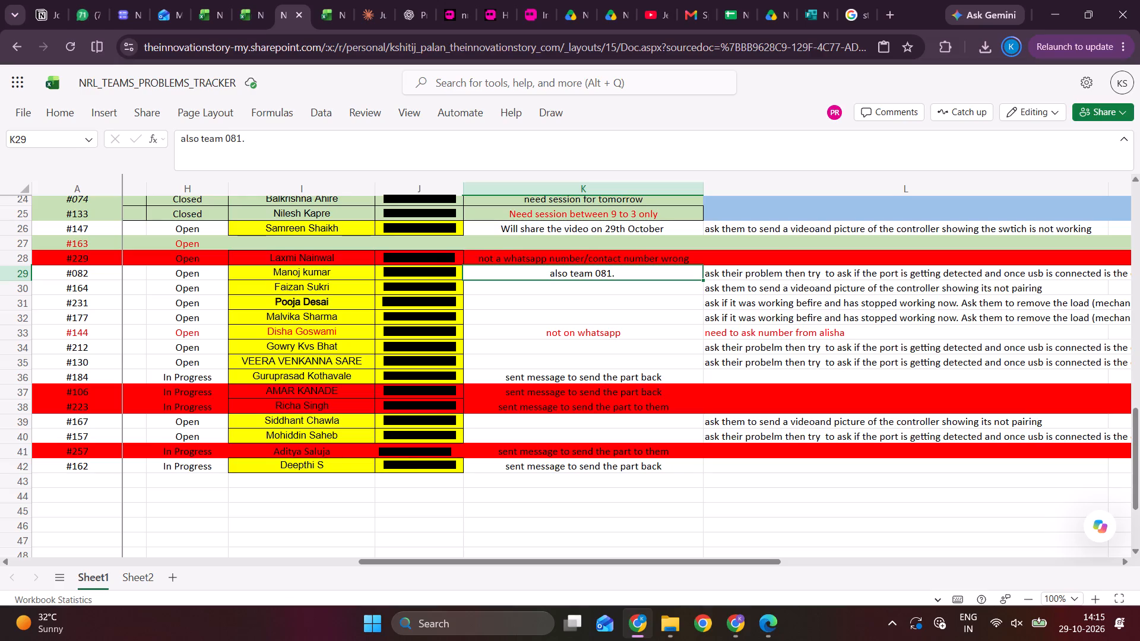
pyautogui.doubleClick(624, 275)
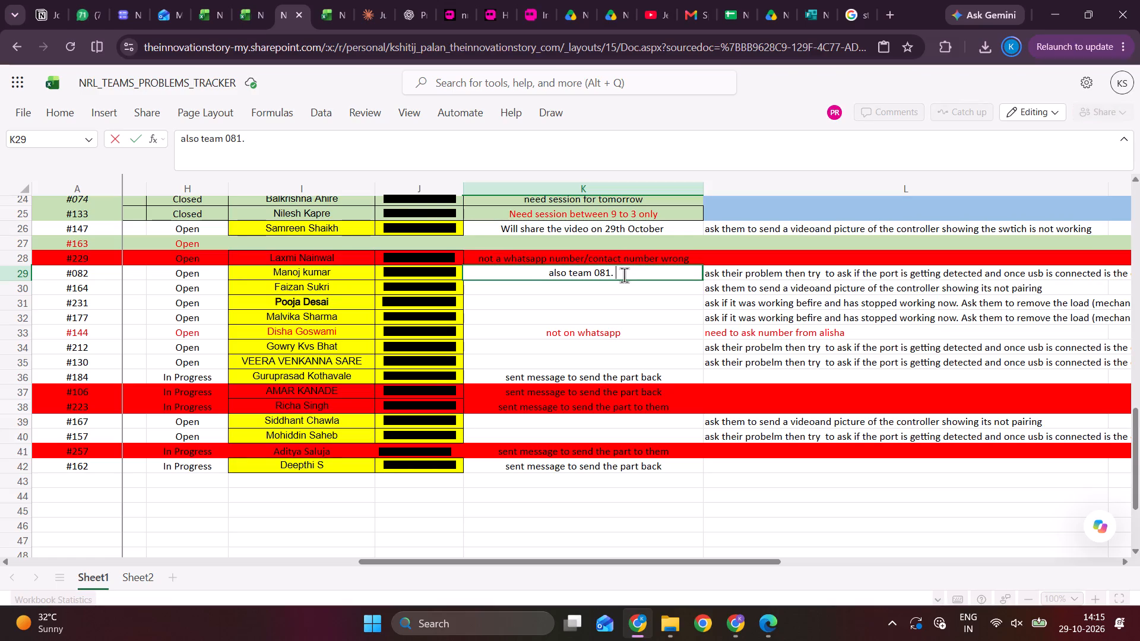
pyautogui.write('snet')
pyautogui.press('space')
pyautogui.press('BackSpace')
pyautogui.press('BackSpace')
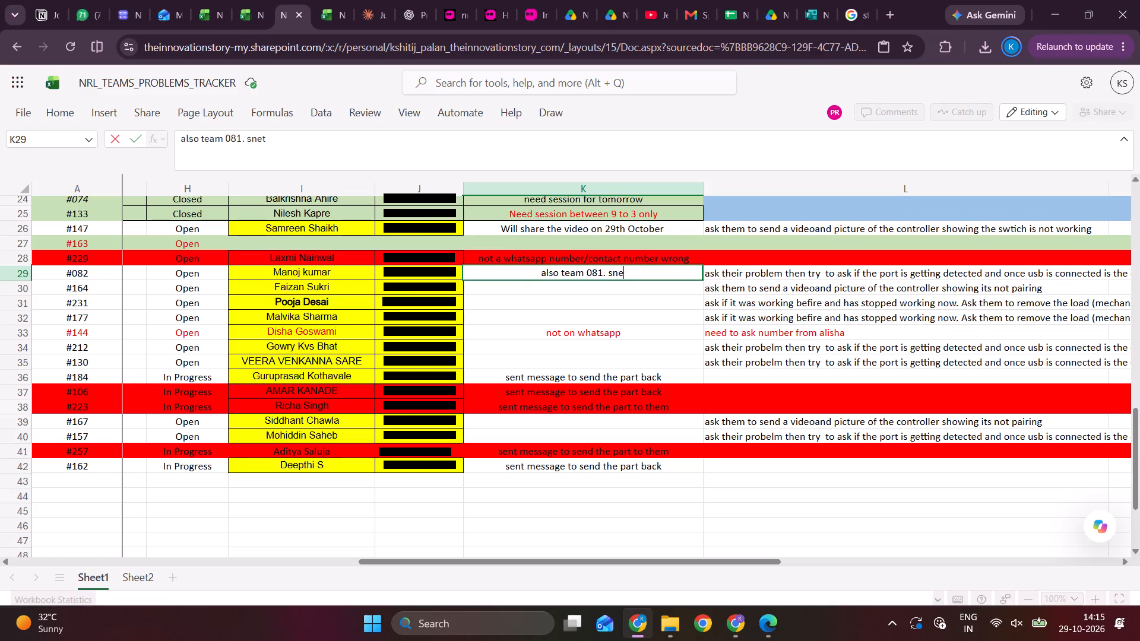
pyautogui.press('BackSpace')
pyautogui.press('BackSpace')
pyautogui.write('ent')
pyautogui.press('space')
pyautogui.write('the message')
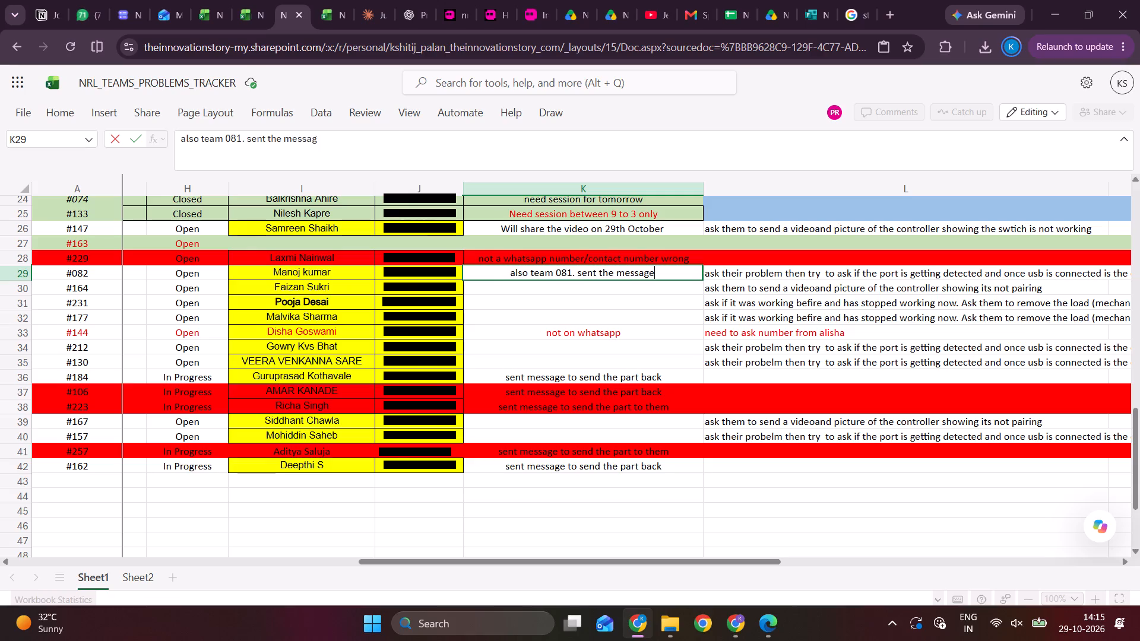
pyautogui.press('space')
# Append "- license issue" to team #082's problem description "command hub not working" in column E.
pyautogui.hscroll(5, 502, 283)
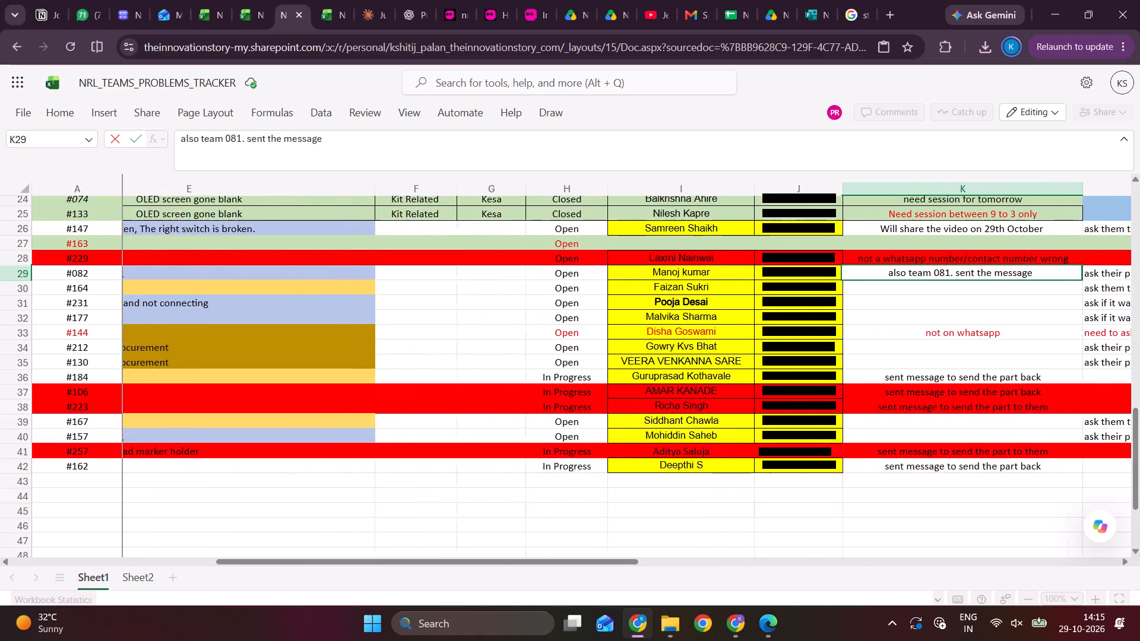
pyautogui.doubleClick(296, 274)
pyautogui.press('space')
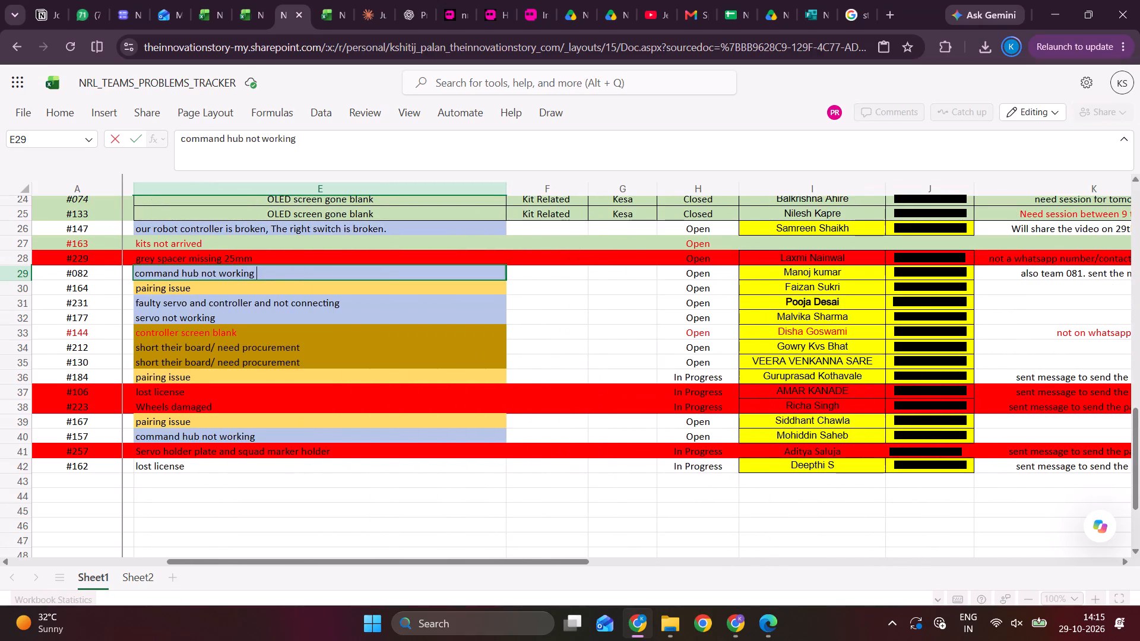
pyautogui.write('-')
pyautogui.press('space')
pyautogui.write('license issue')
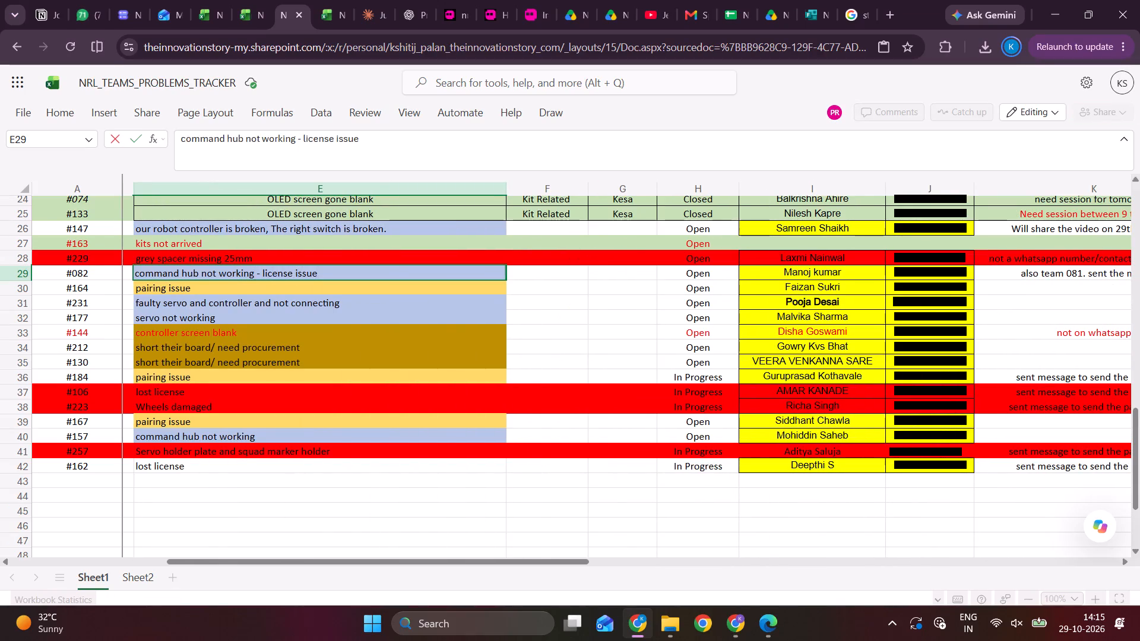
# Complete team #082's remark in column K by adding "to get the command hub back" after "sent the message".
pyautogui.hscroll(-6, 490, 281)
pyautogui.doubleClick(812, 271)
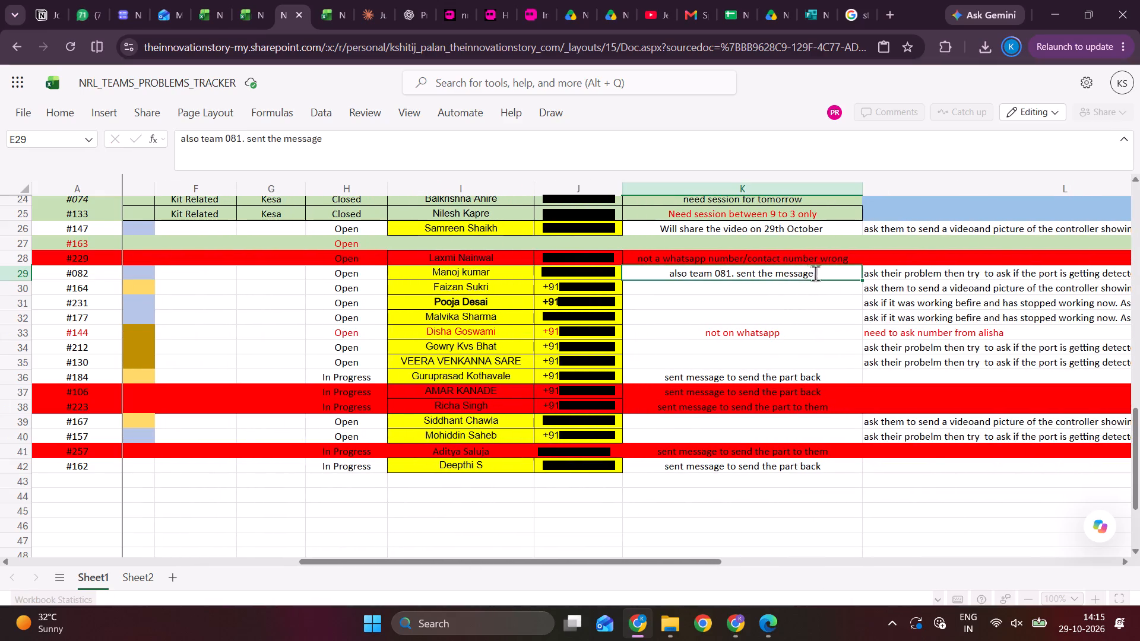
pyautogui.write('to get the command hb')
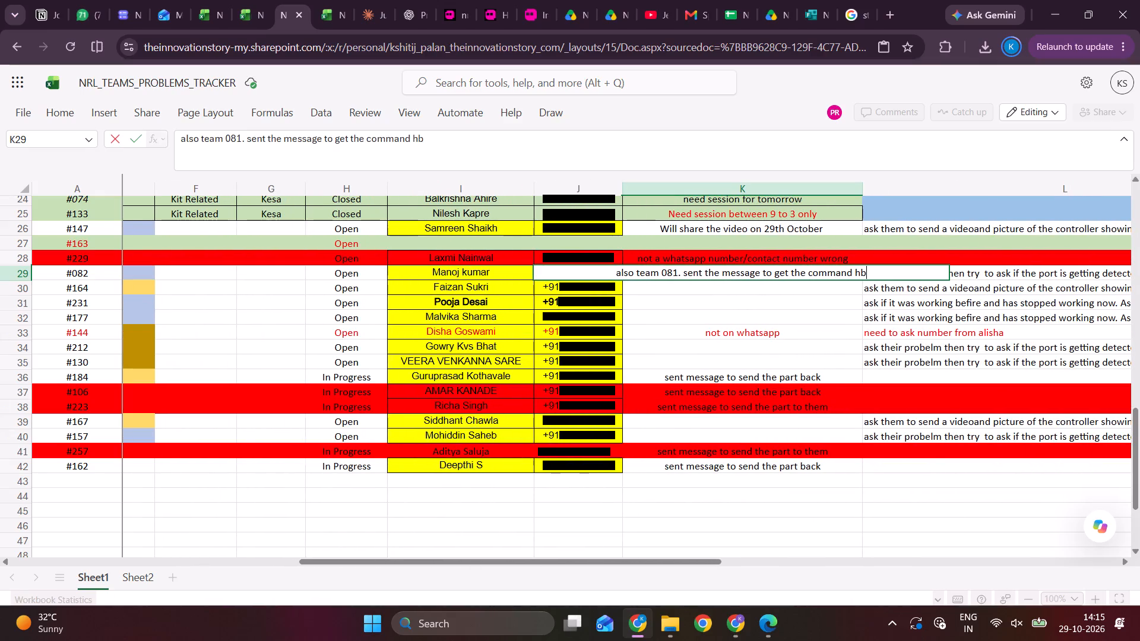
pyautogui.press('BackSpace')
pyautogui.write('ub back')
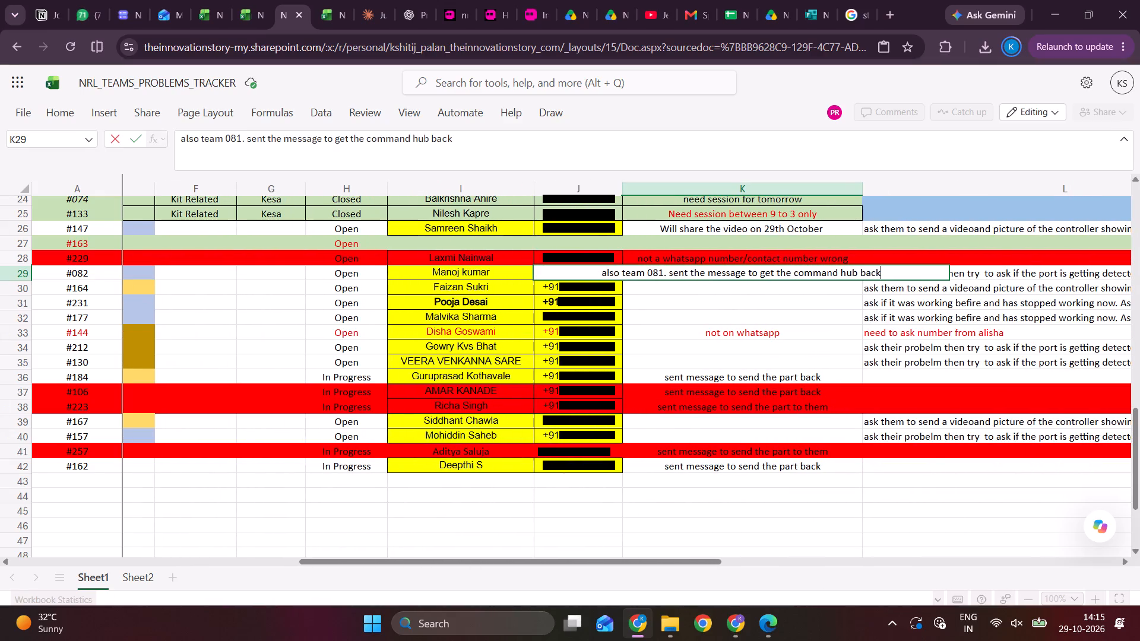
pyautogui.click(737, 344)
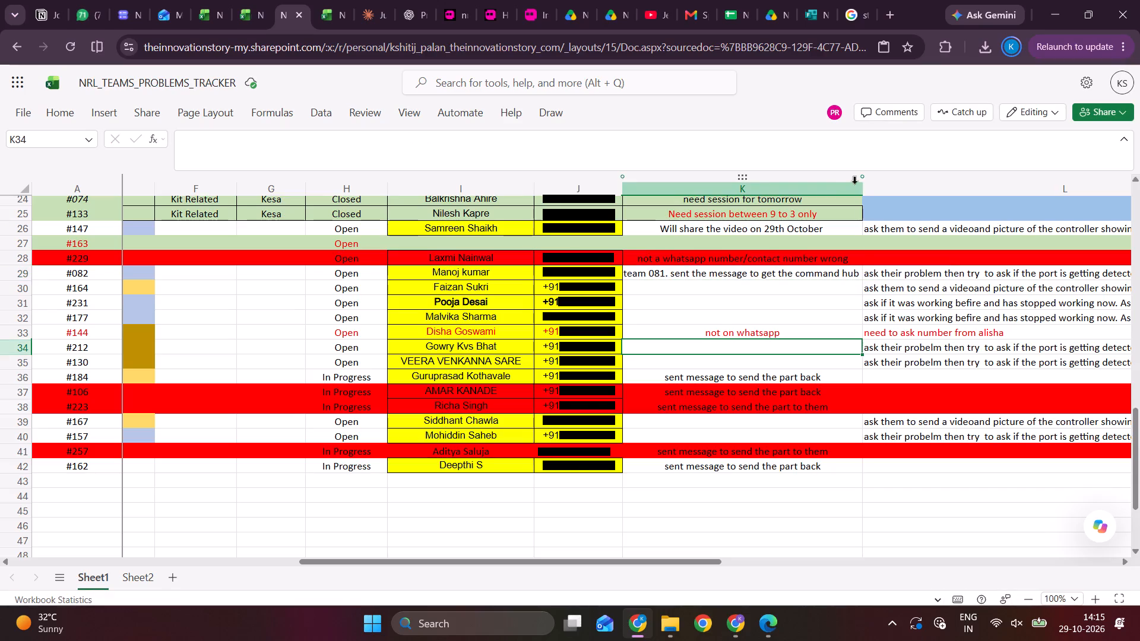
# Widen the remarks column K so that team #082's full remark fits on one line.
pyautogui.click(861, 180)
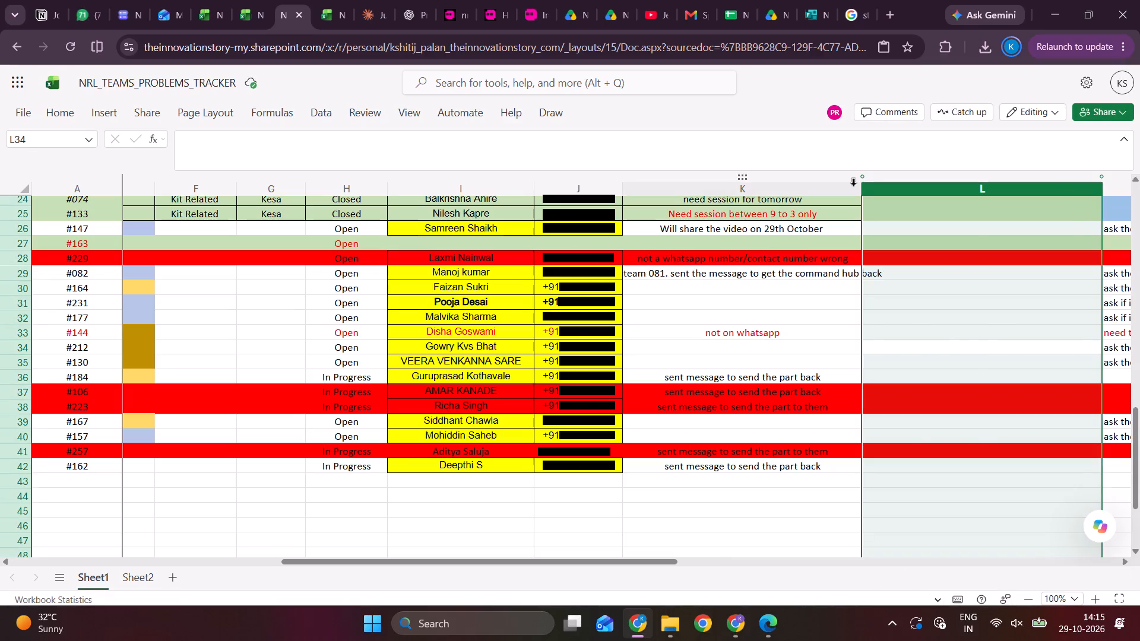
pyautogui.hotkey('ctrl', 'z')
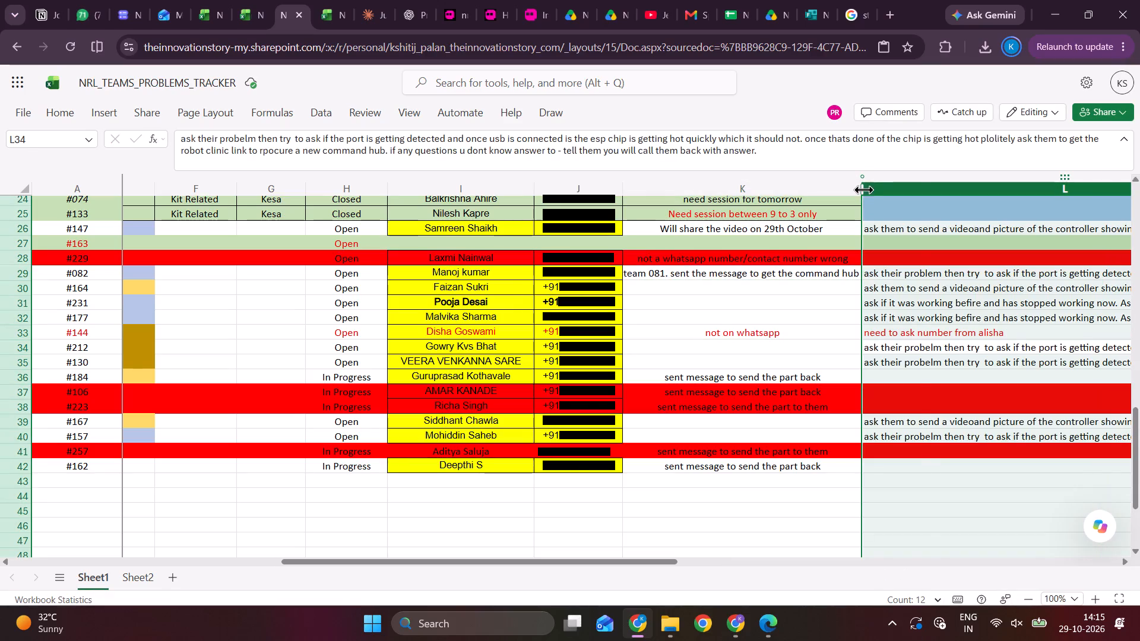
pyautogui.moveTo(863, 189); pyautogui.dragTo(926, 198)
pyautogui.click(864, 345)
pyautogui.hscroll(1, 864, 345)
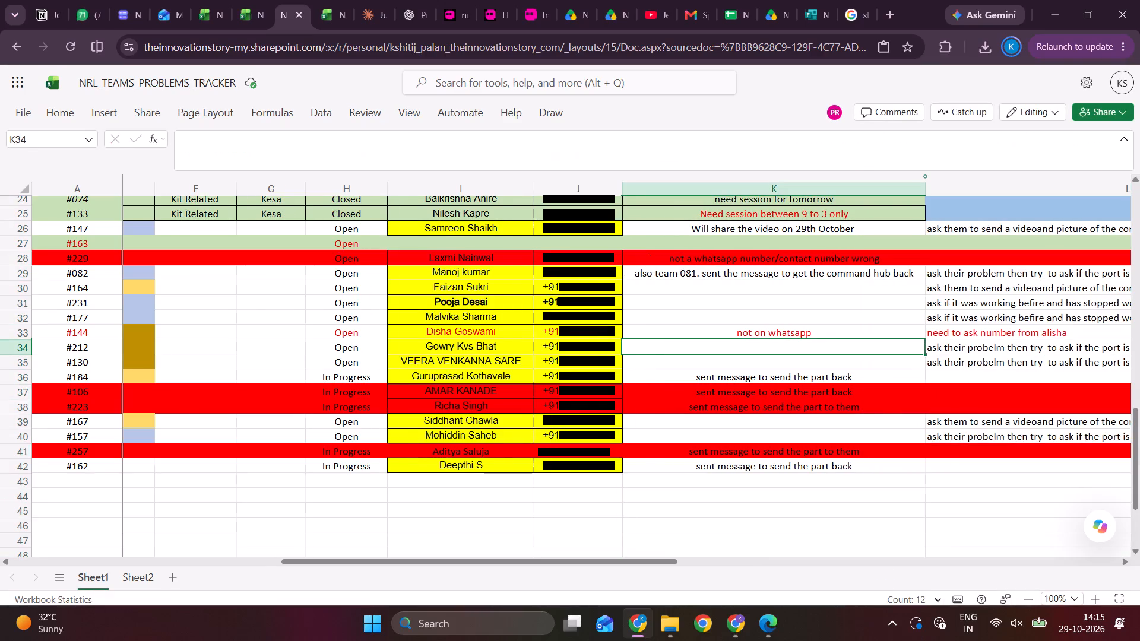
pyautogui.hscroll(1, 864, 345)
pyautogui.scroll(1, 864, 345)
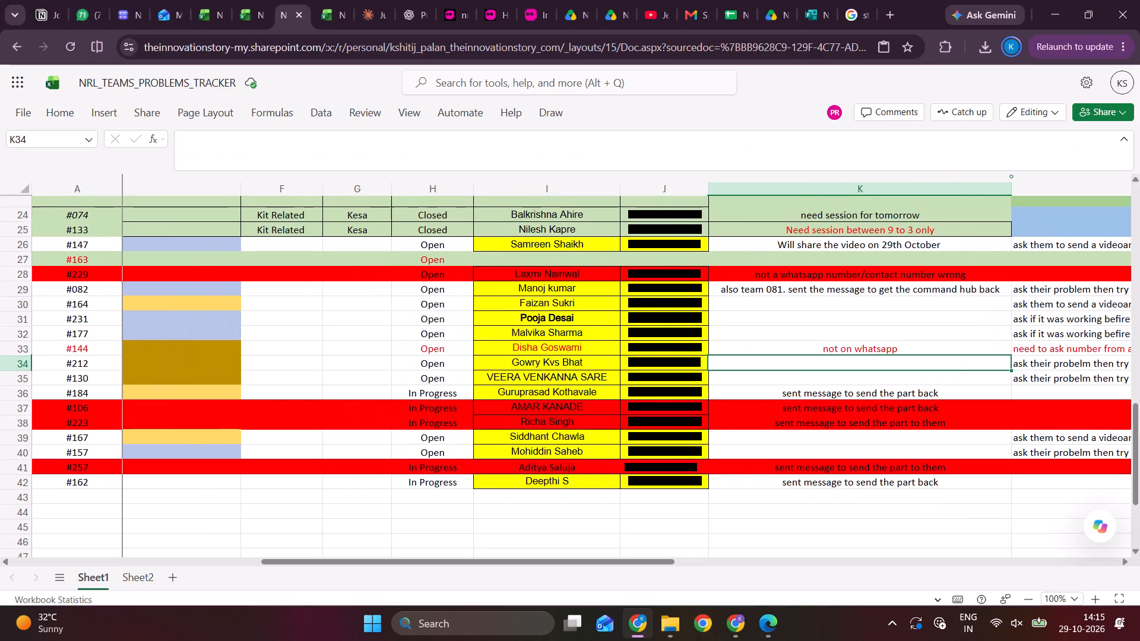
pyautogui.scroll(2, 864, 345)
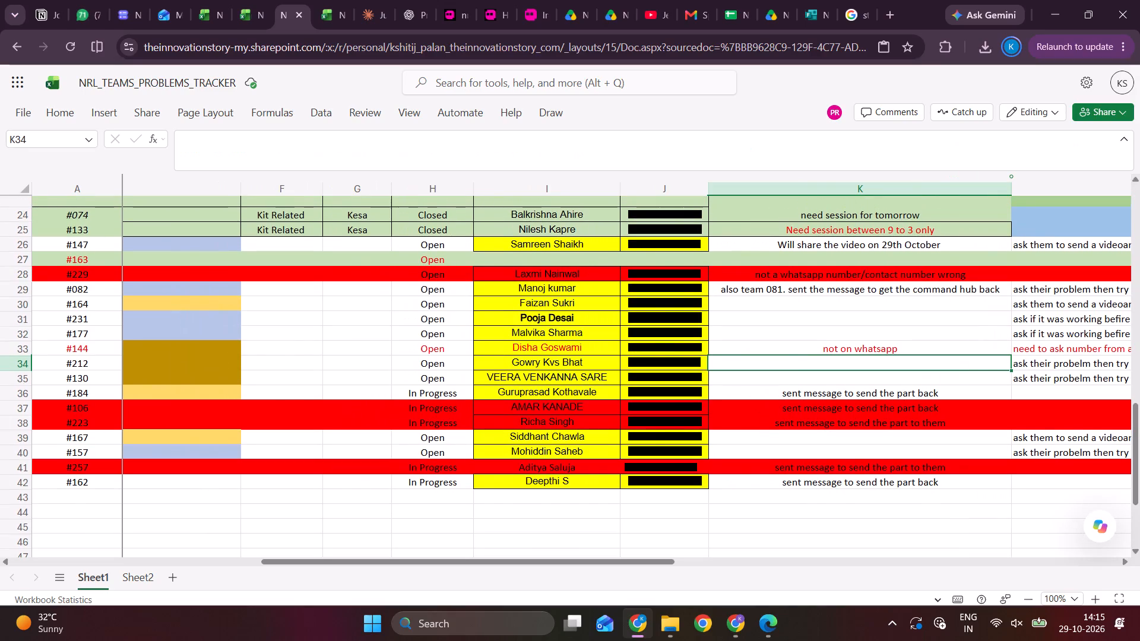
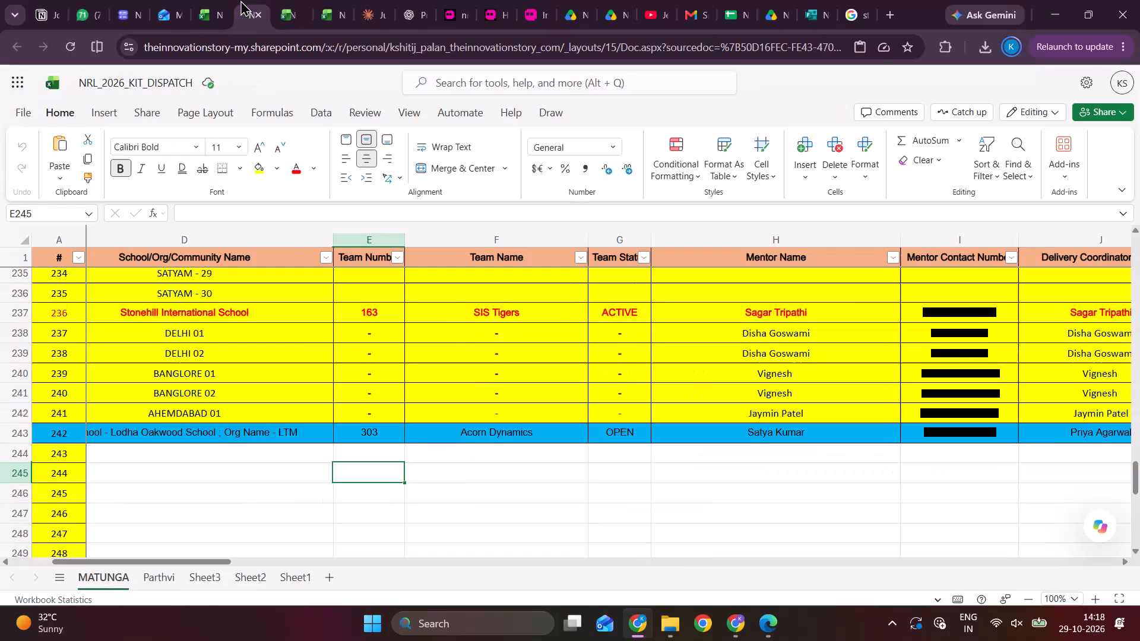
# Select team 303's School/Org/Community Name cell in the MATUNGA sheet and examine the start of its row in the kit dispatch workbook.
pyautogui.hscroll(4, 272, 466)
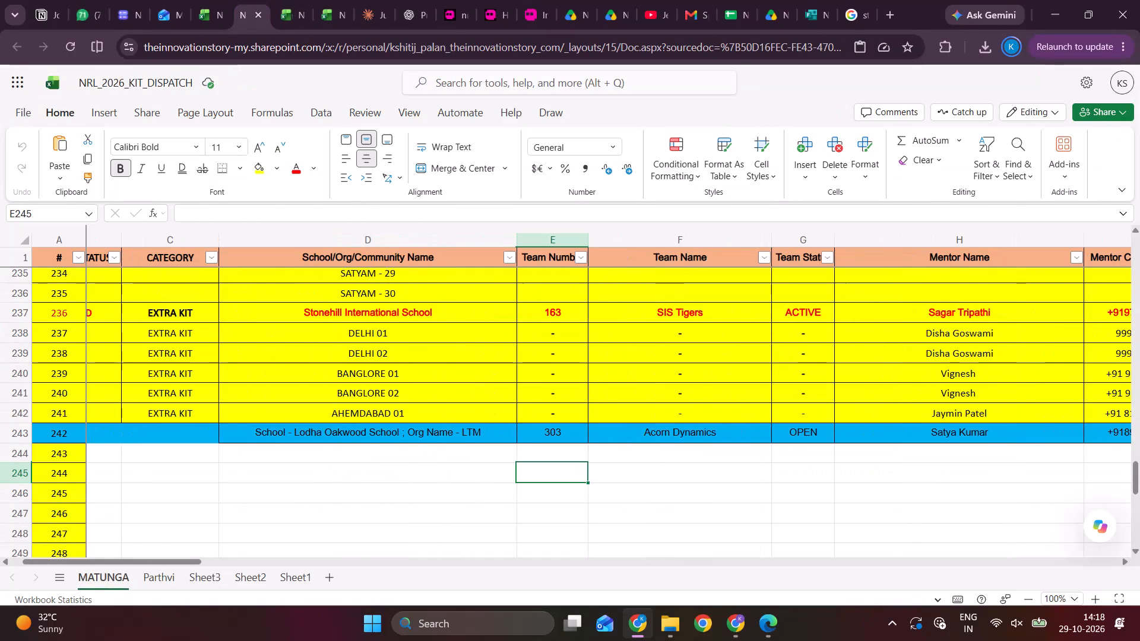
pyautogui.click(408, 433)
pyautogui.hscroll(1, 436, 459)
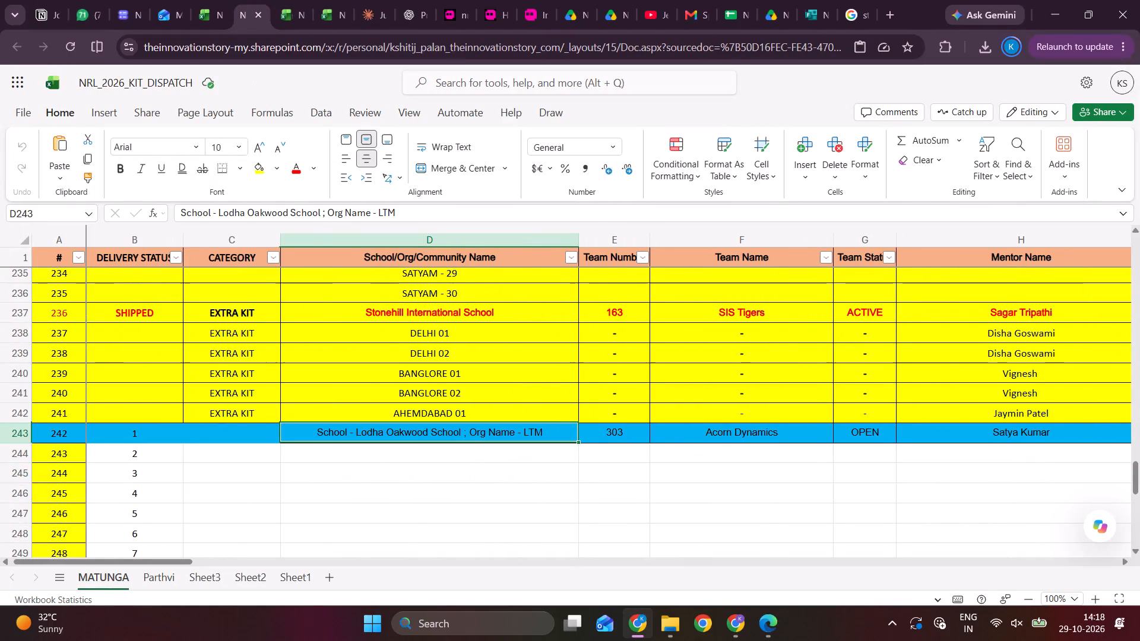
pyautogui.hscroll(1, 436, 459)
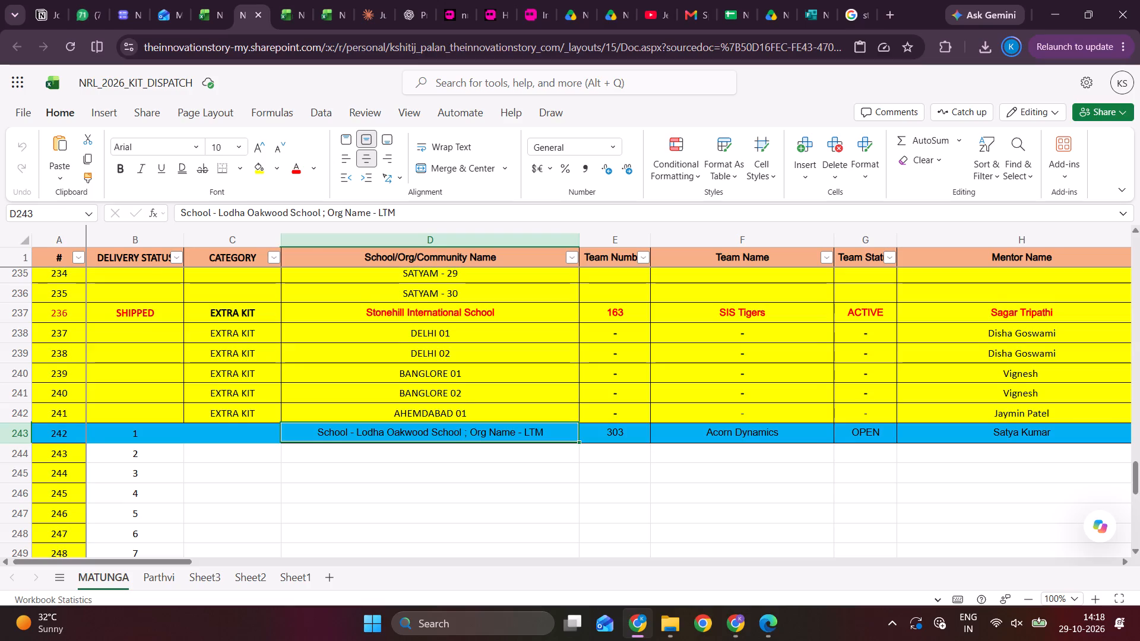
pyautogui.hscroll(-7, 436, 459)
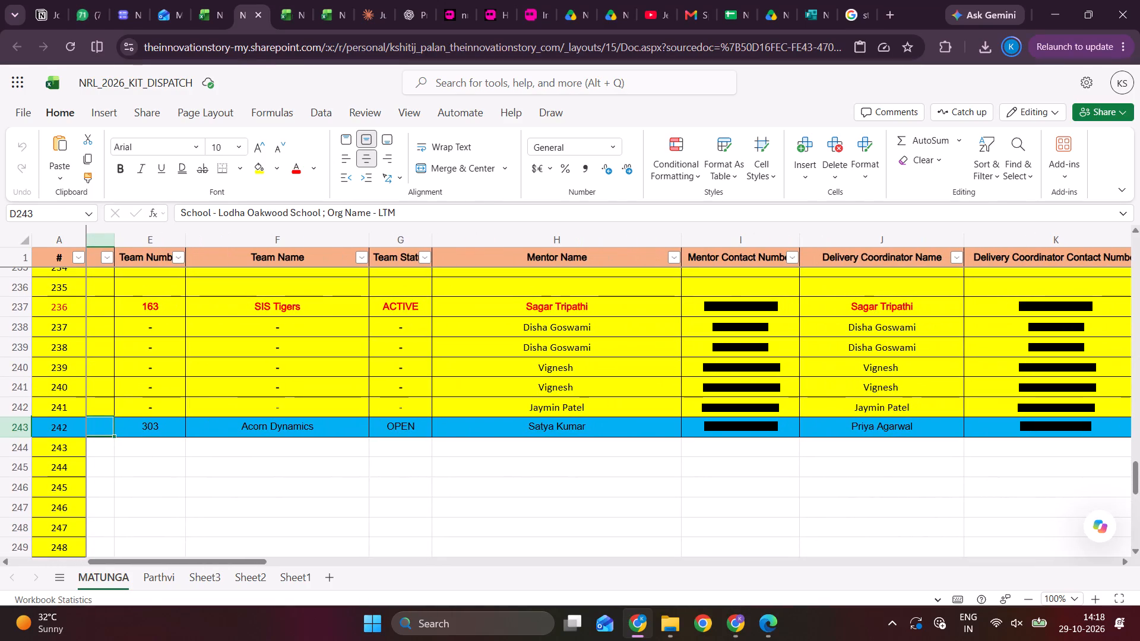
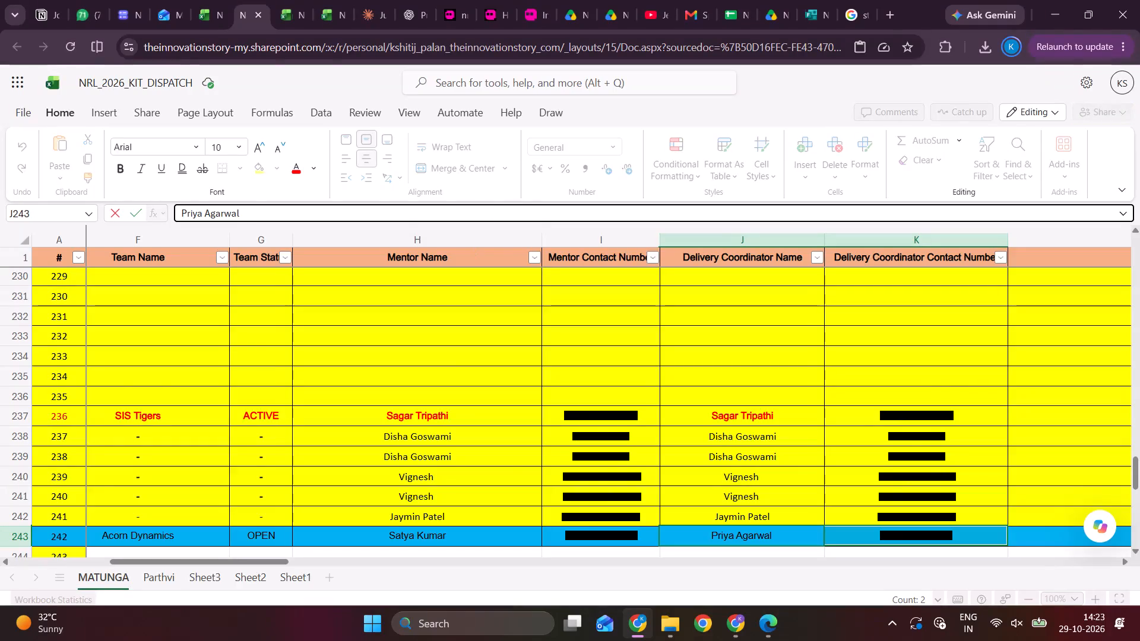
# Look back over the team, mentor and coordinator entries above row 243 in the MATUNGA sheet.
pyautogui.hscroll(1, 486, 449)
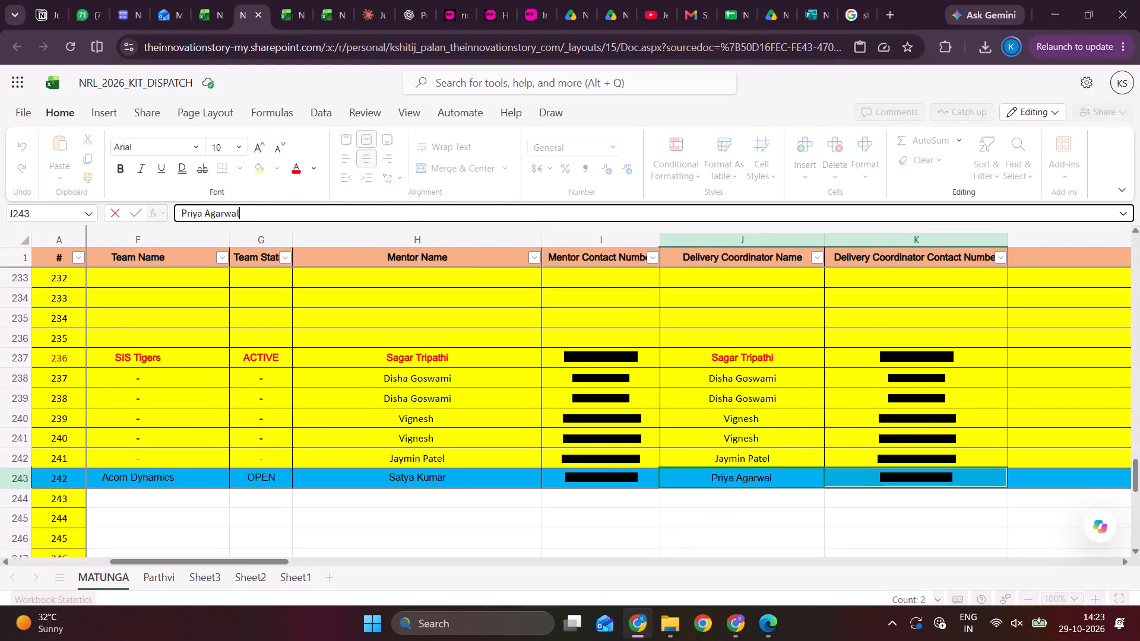
pyautogui.hscroll(1, 486, 449)
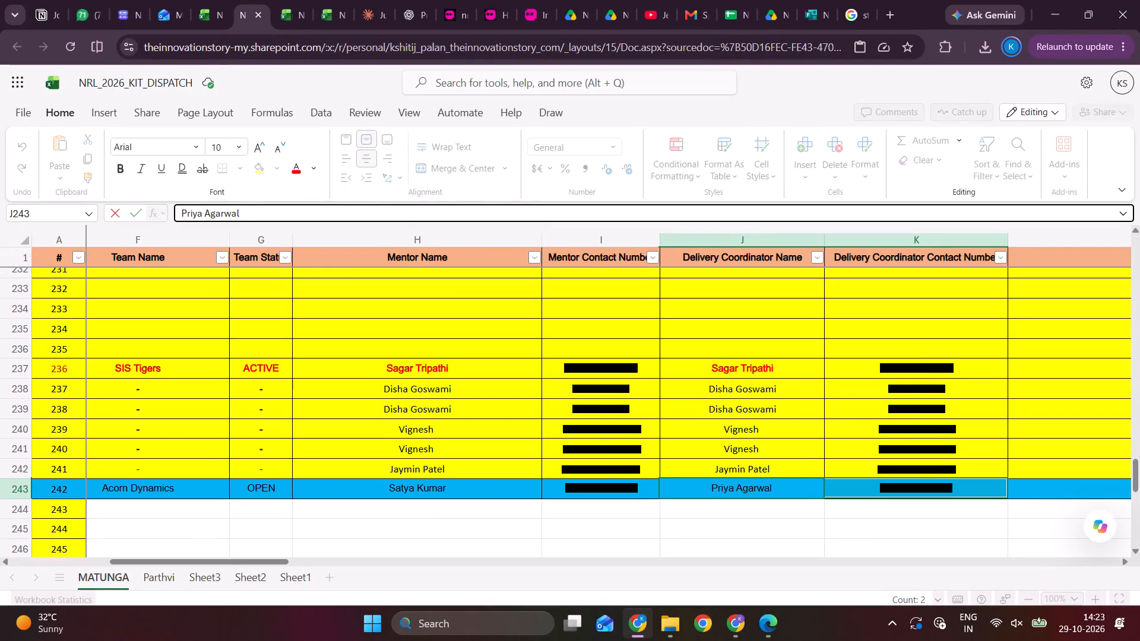
pyautogui.scroll(3, 486, 449)
pyautogui.hscroll(2, 486, 449)
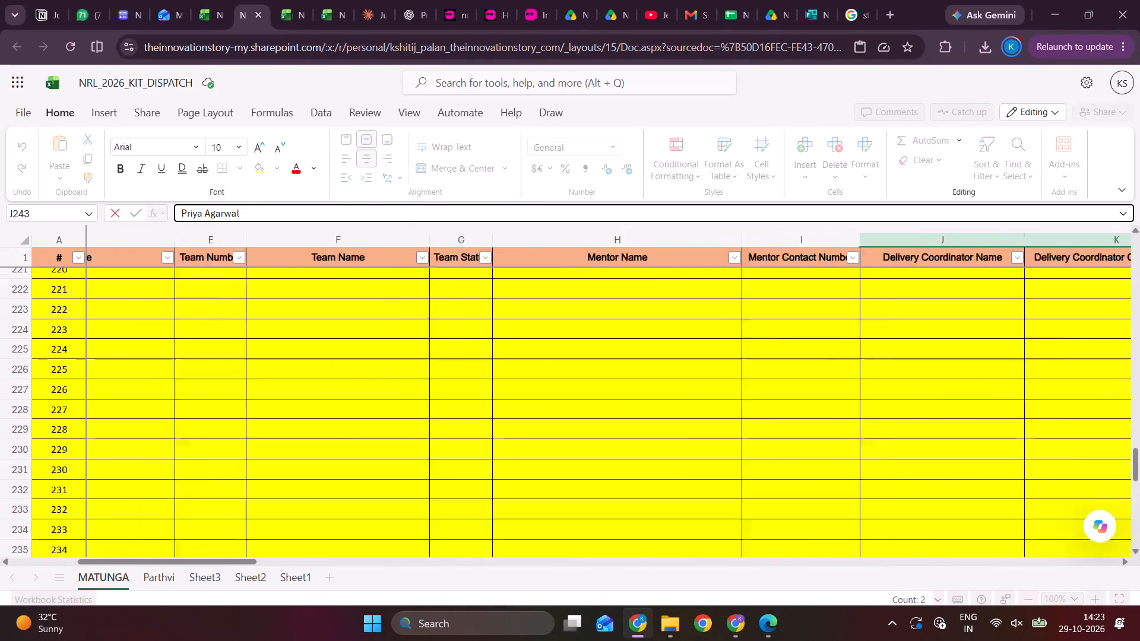
pyautogui.hscroll(2, 486, 449)
pyautogui.scroll(2, 486, 449)
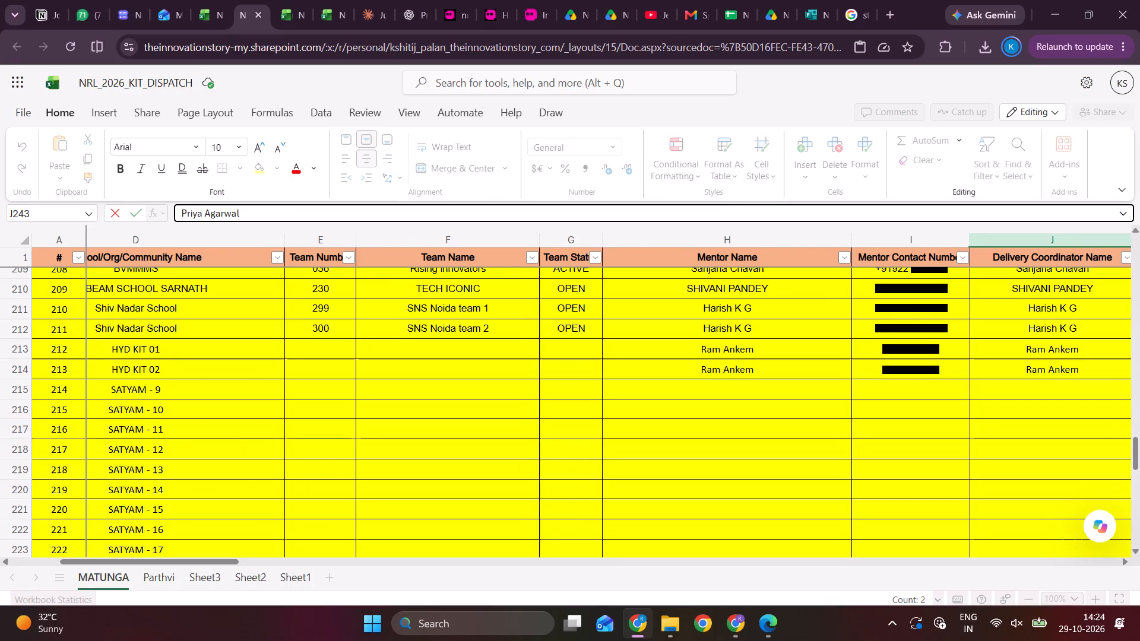
# Switch to the NRL teams problems tracker and review the closed team issues back to the first rows.
pyautogui.click(296, 0)
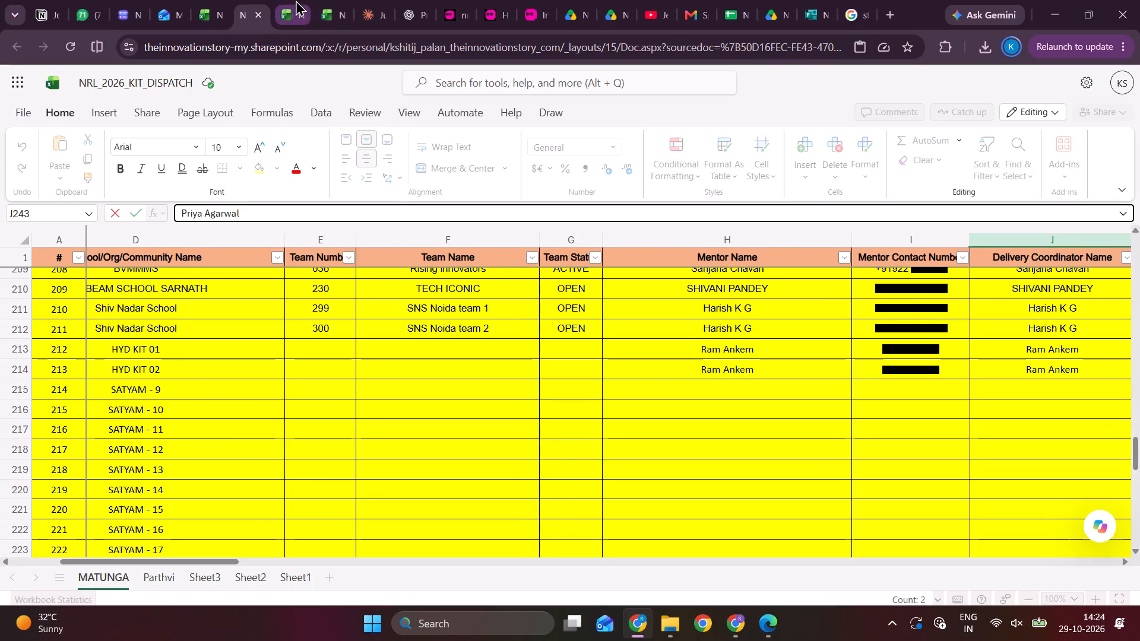
pyautogui.scroll(4, 319, 332)
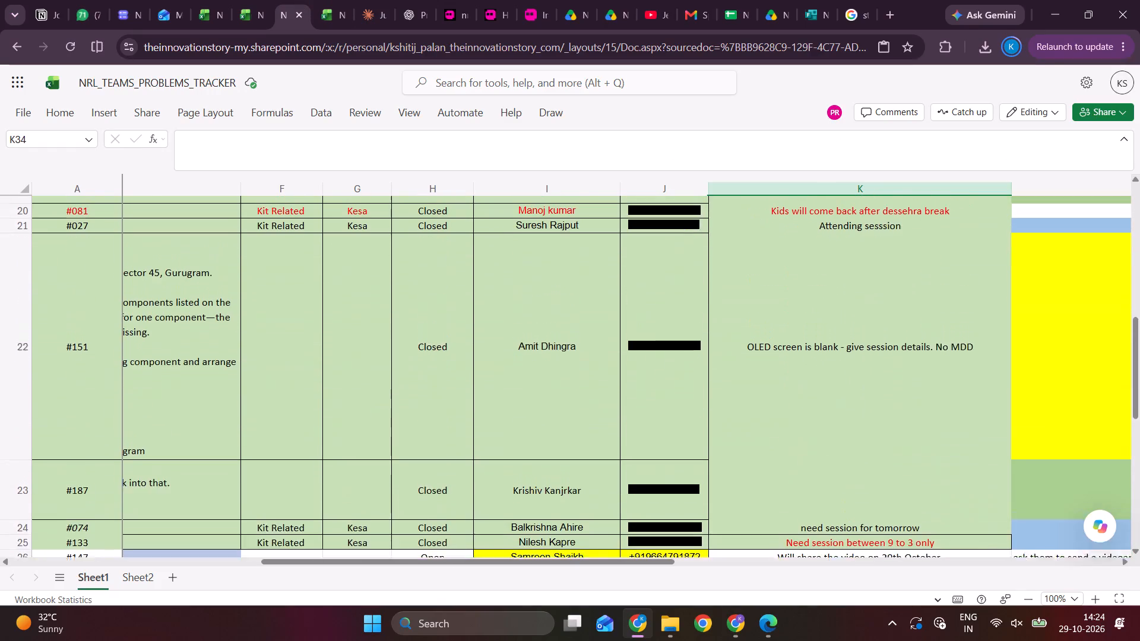
pyautogui.scroll(2, 319, 332)
pyautogui.scroll(-1, 319, 332)
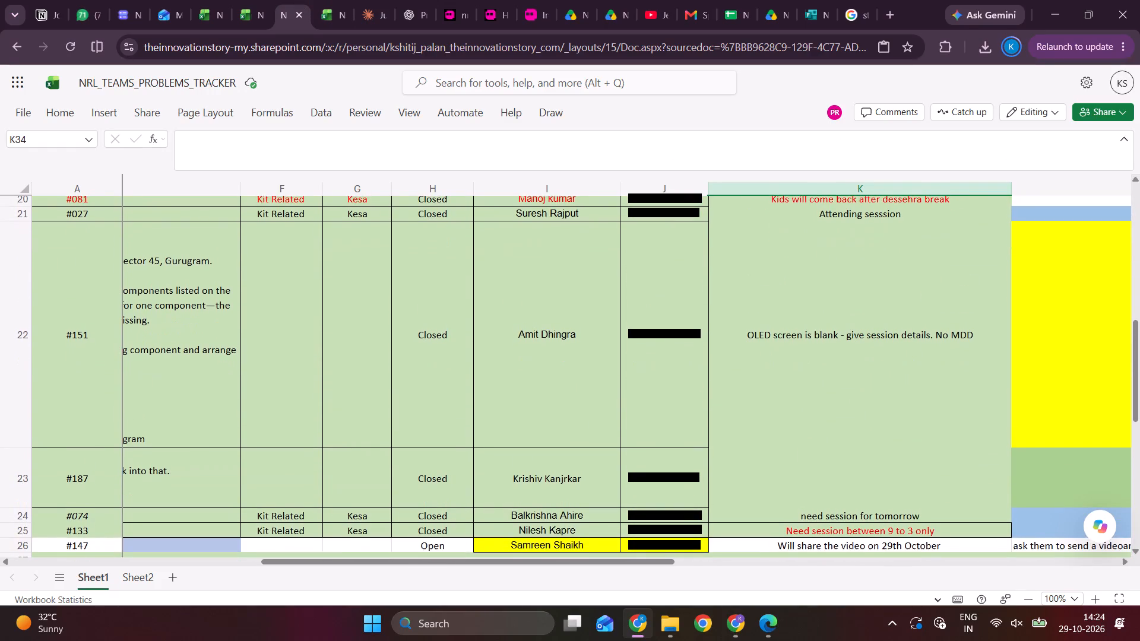
pyautogui.scroll(-1, 319, 332)
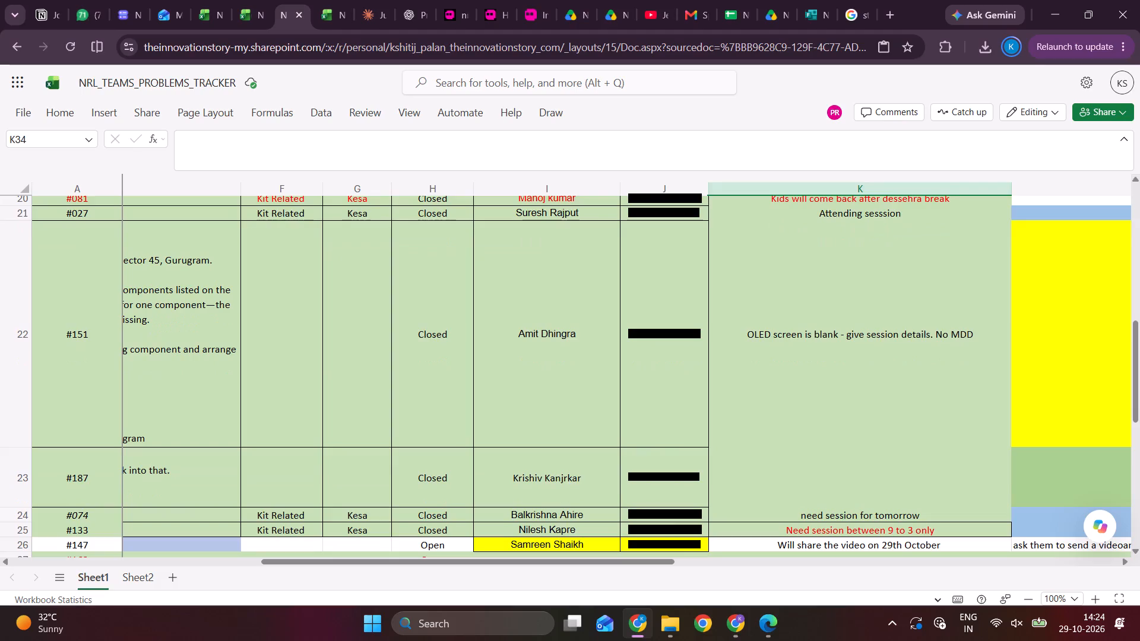
pyautogui.scroll(4, 677, 512)
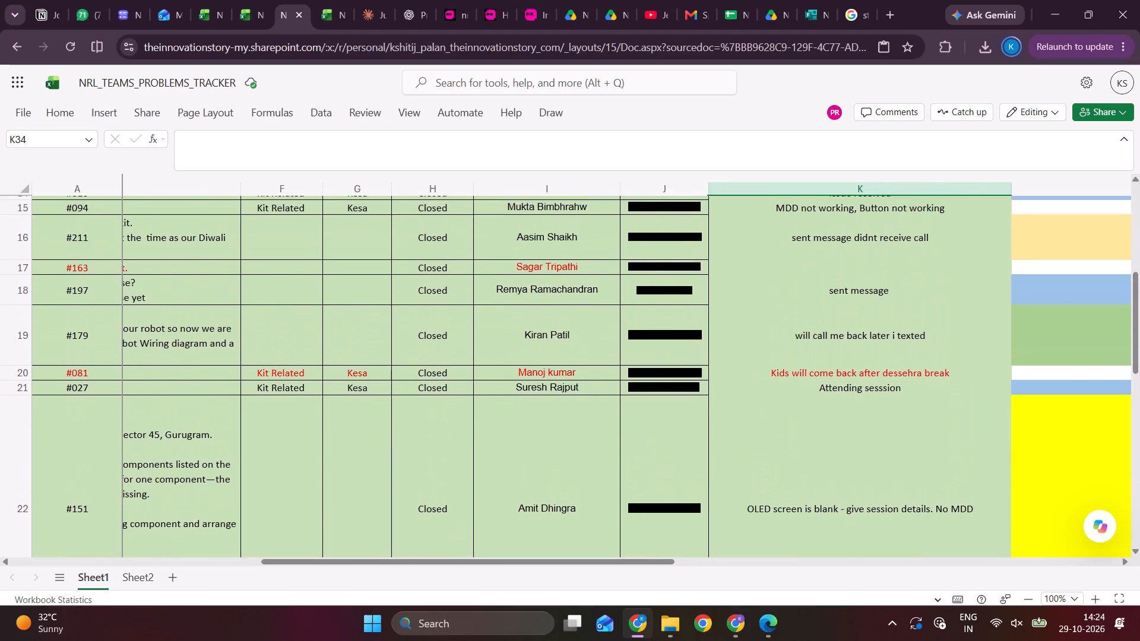
pyautogui.scroll(9, 677, 512)
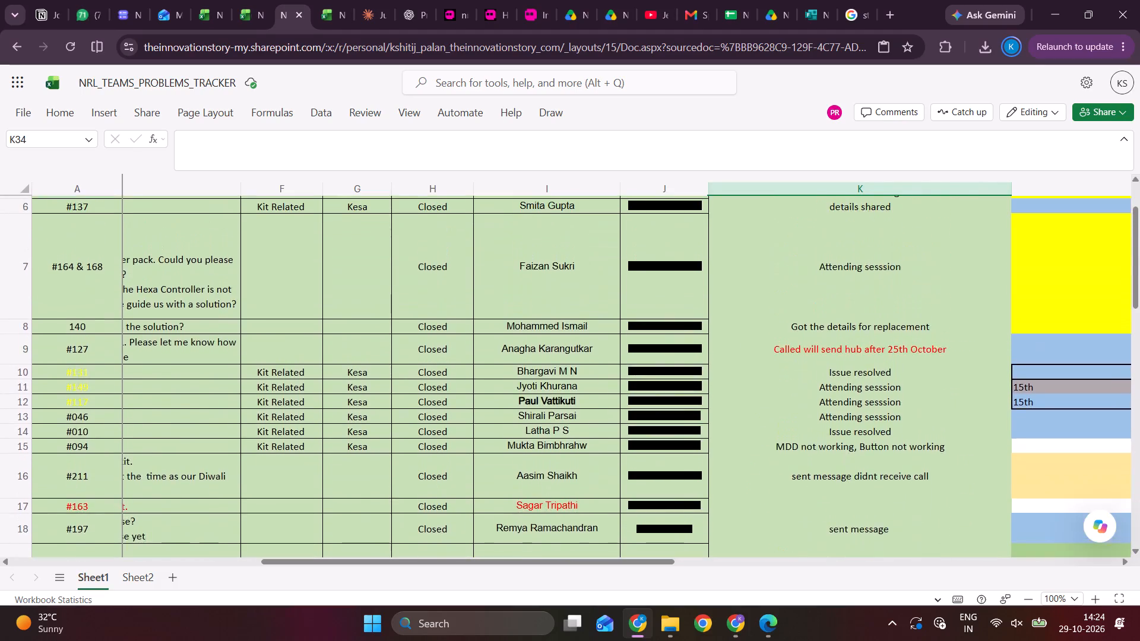
pyautogui.scroll(3, 677, 512)
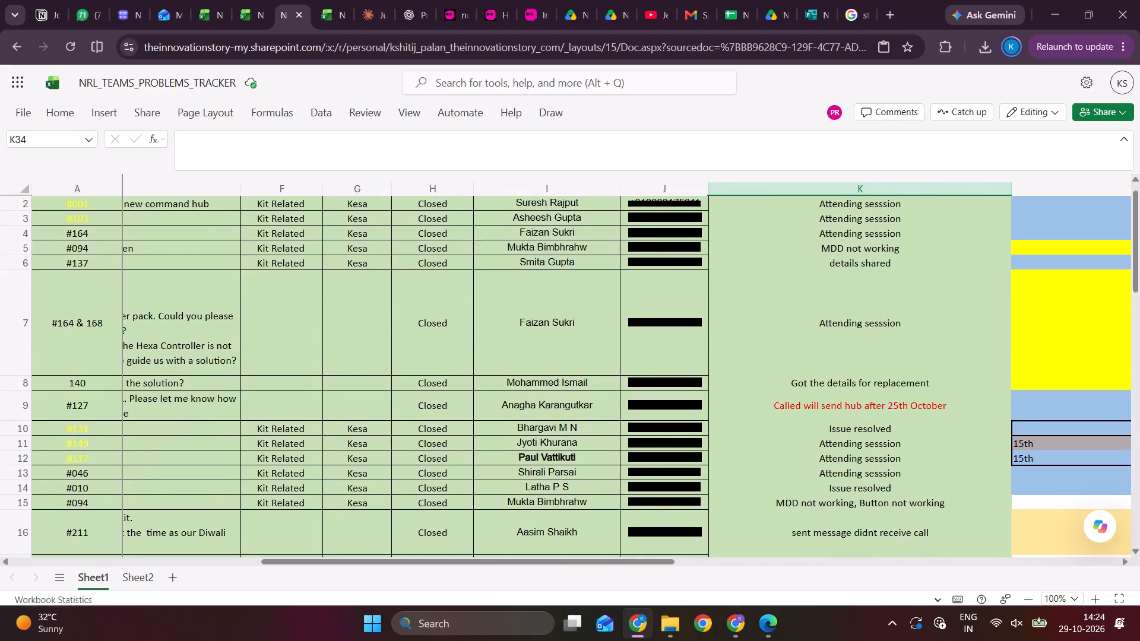
pyautogui.scroll(-1, 891, 388)
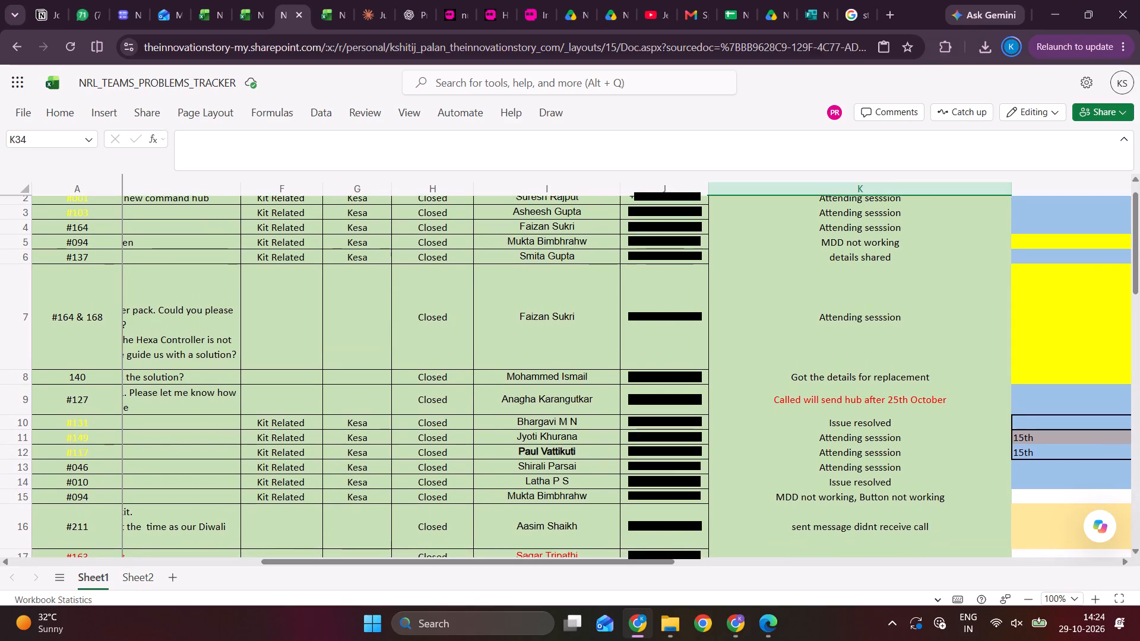
# Go through the remarks of the closed issues in the tracker, from team 140's row through team #133's row.
pyautogui.click(898, 372)
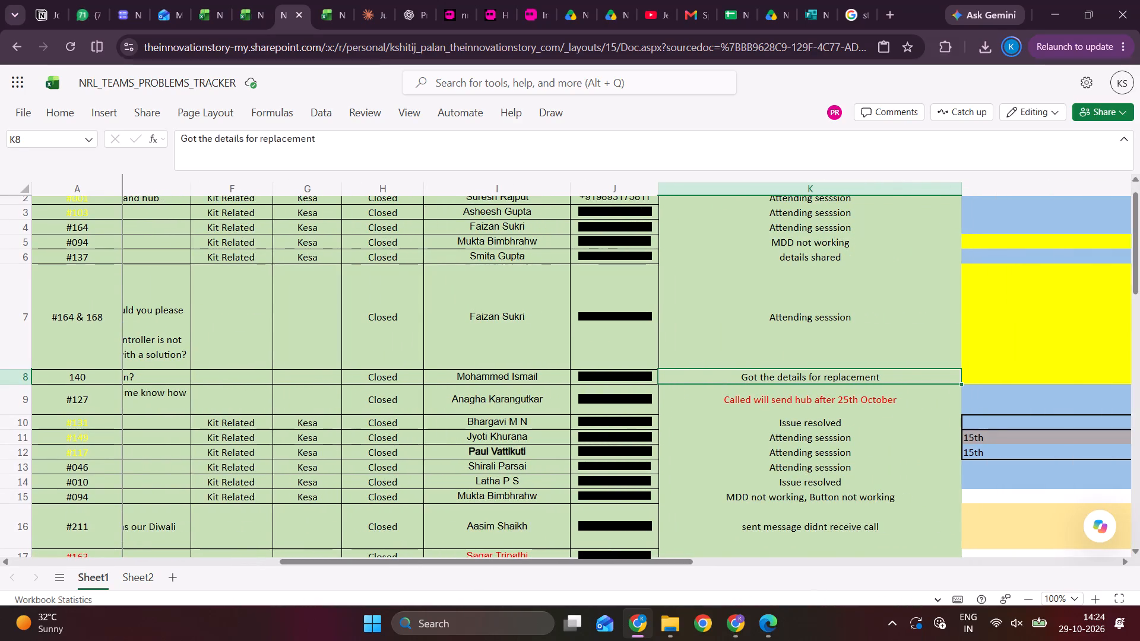
pyautogui.press('Down')
pyautogui.press('Down')
pyautogui.press('Down')
pyautogui.press('Down')
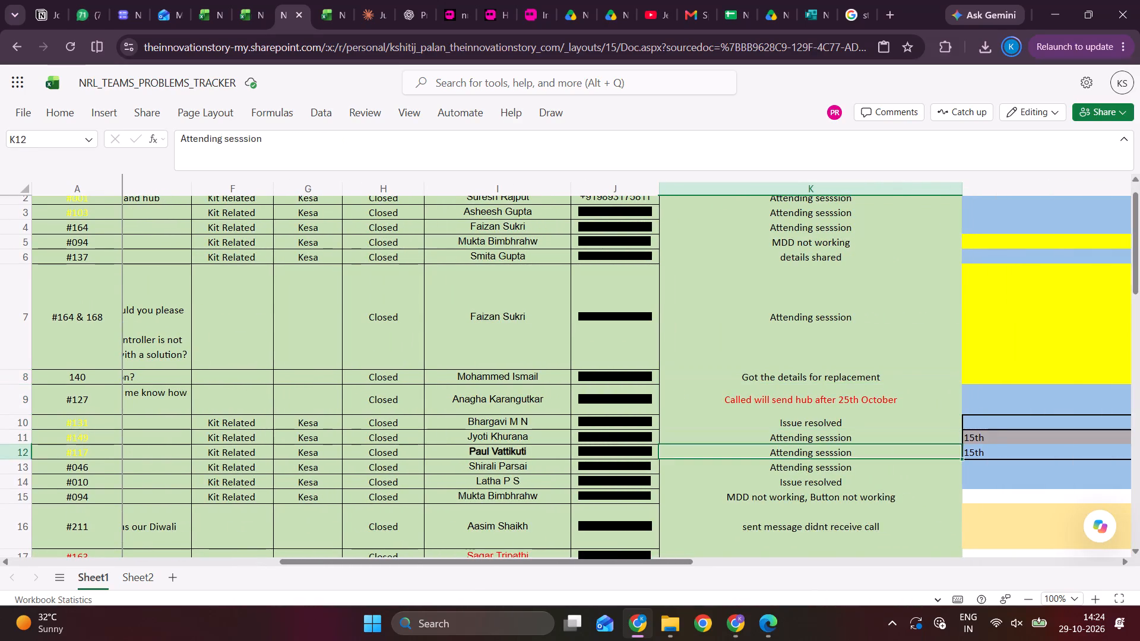
pyautogui.press('Down')
pyautogui.press('Down')
pyautogui.press('Down')
pyautogui.press('Down')
pyautogui.press('Down')
pyautogui.press('Down')
pyautogui.press('Down')
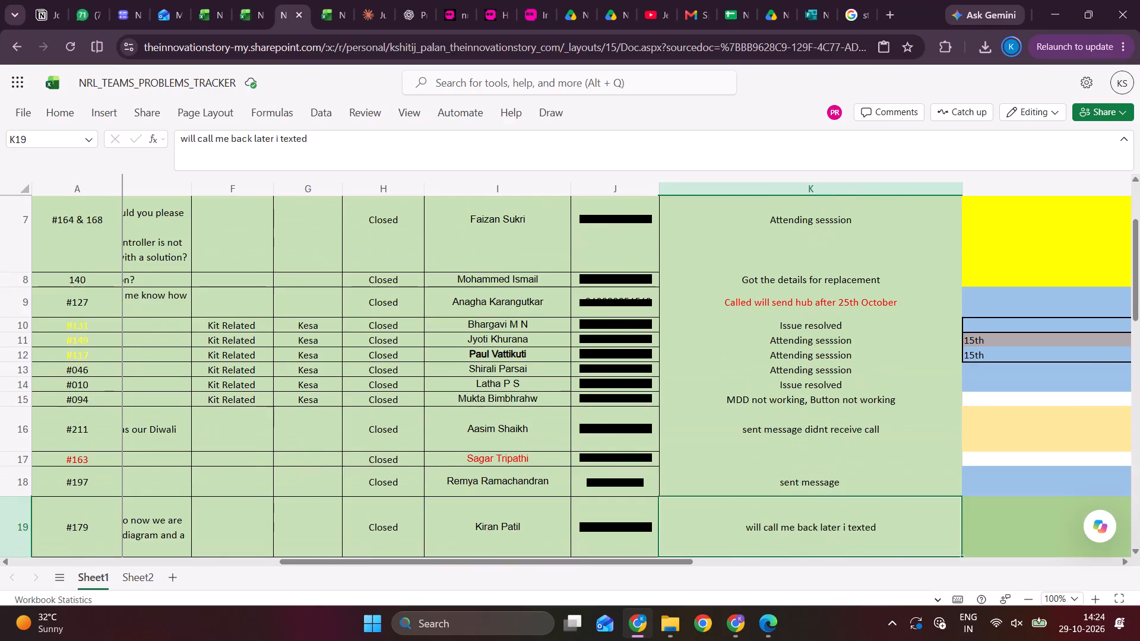
pyautogui.press('Down')
pyautogui.press('Down')
pyautogui.press('Down')
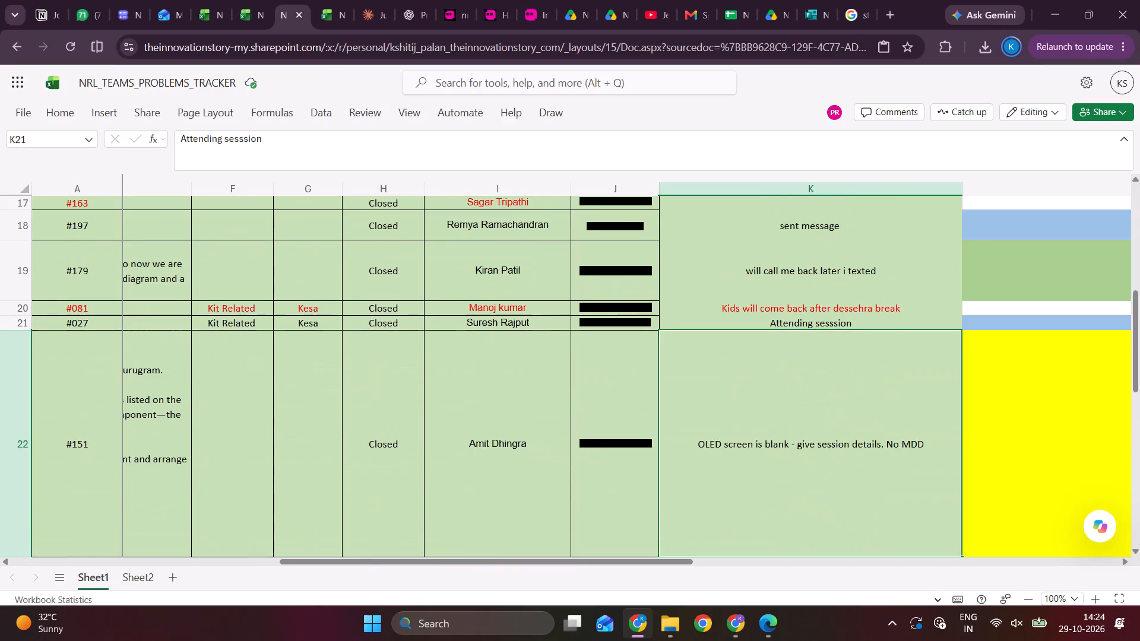
pyautogui.press('Down')
pyautogui.press('Down')
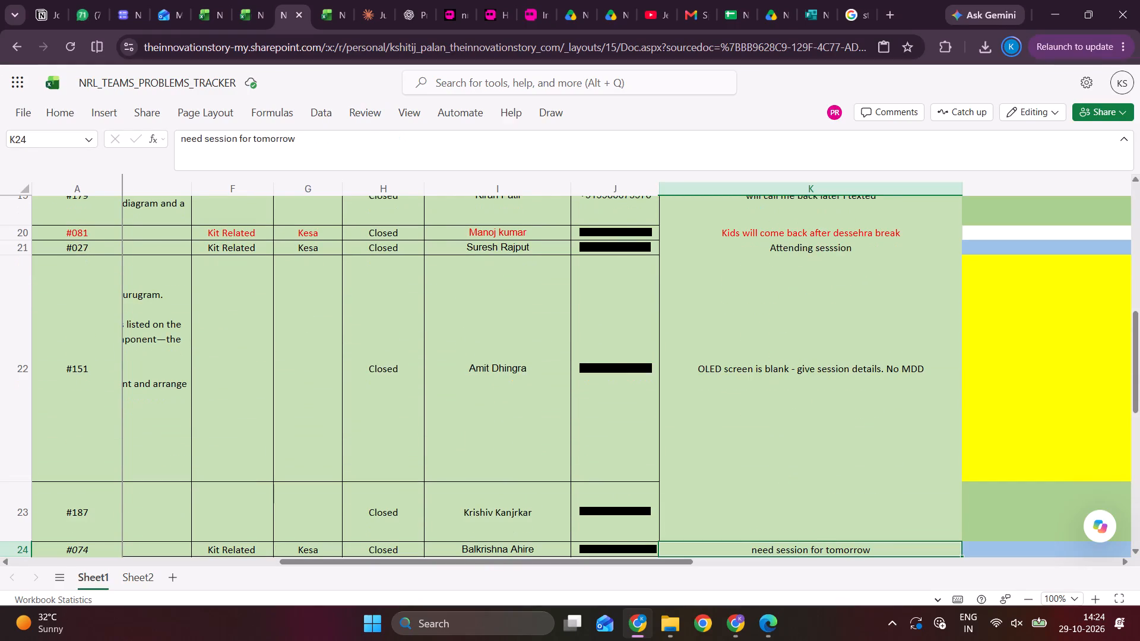
pyautogui.press('Down')
# Review the remarks of the open and in-progress teams from #147 through #162, ending on team #167's remark cell.
pyautogui.press('Down')
pyautogui.press('Down')
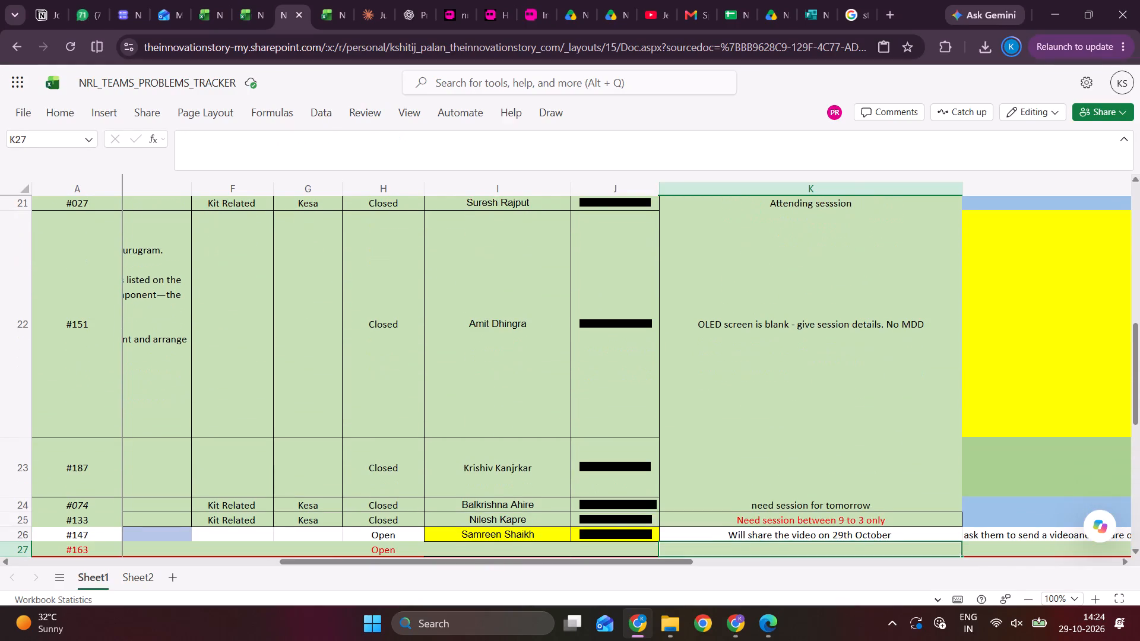
pyautogui.press('Down')
pyautogui.press('Down')
pyautogui.press('Down')
pyautogui.press('Down')
pyautogui.press('Down')
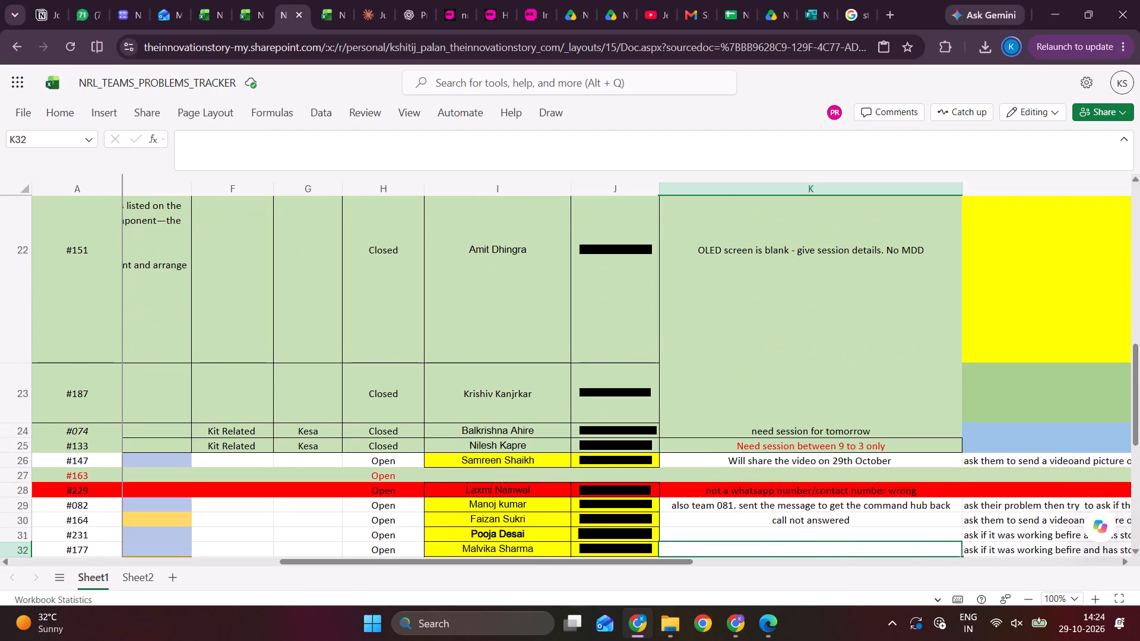
pyautogui.press('Down')
pyautogui.press('Down')
pyautogui.press('Down')
pyautogui.press('Down')
pyautogui.press('Down')
pyautogui.press('Down')
pyautogui.press('Down')
pyautogui.press('Down')
pyautogui.press('Down')
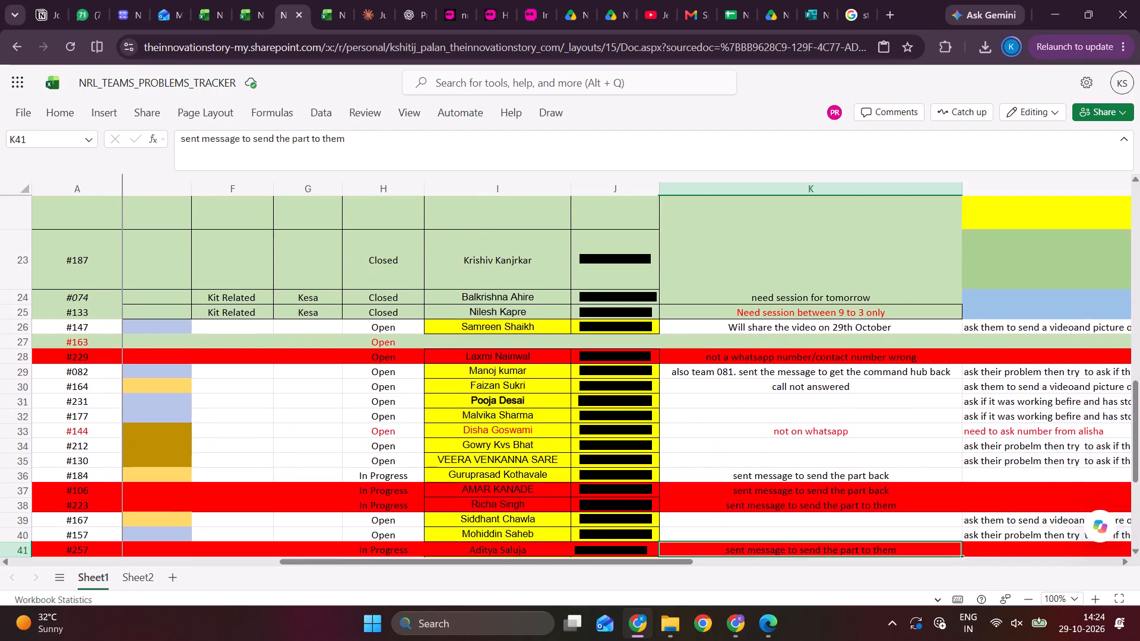
pyautogui.press('Down')
pyautogui.press('Down')
pyautogui.press('Down')
pyautogui.press('Down')
pyautogui.press('Down')
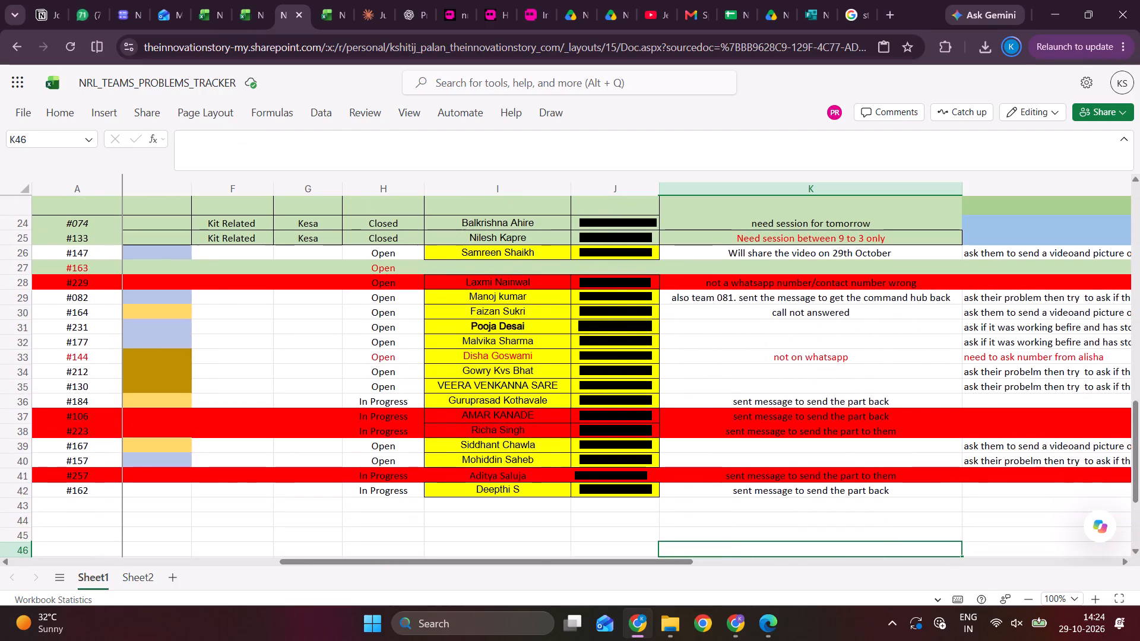
pyautogui.press('Up')
pyautogui.press('Up')
pyautogui.press('Up')
pyautogui.press('Up')
pyautogui.press('Up')
pyautogui.press('Up')
pyautogui.press('Up')
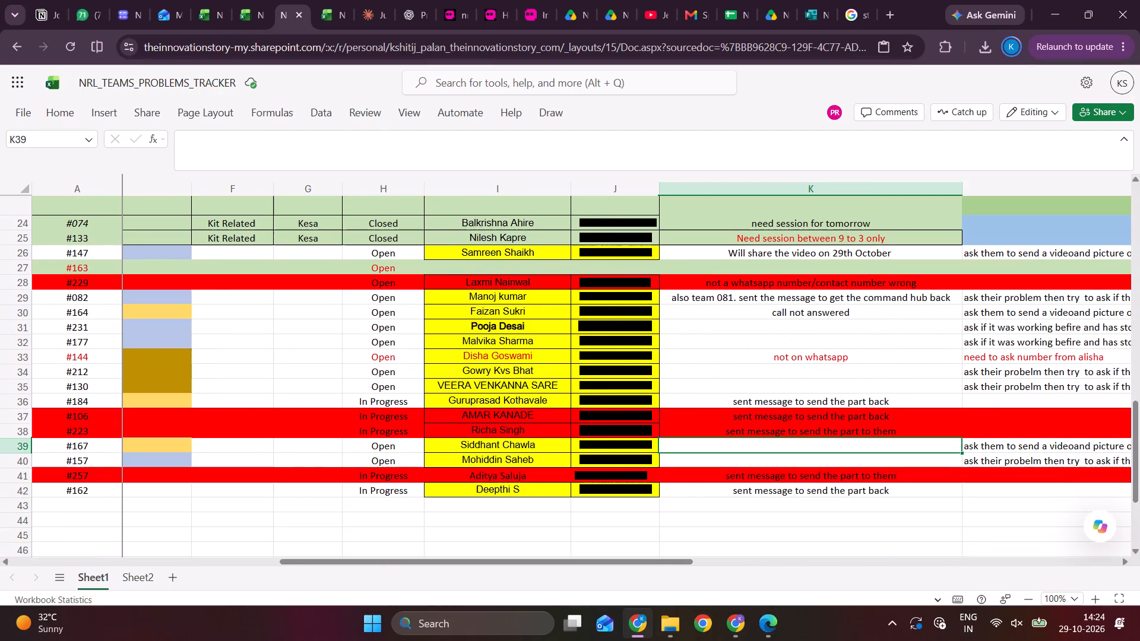
# Switch to the kit dispatch workbook and search the MATUNGA sheet for "bhatkal".
pyautogui.click(256, 0)
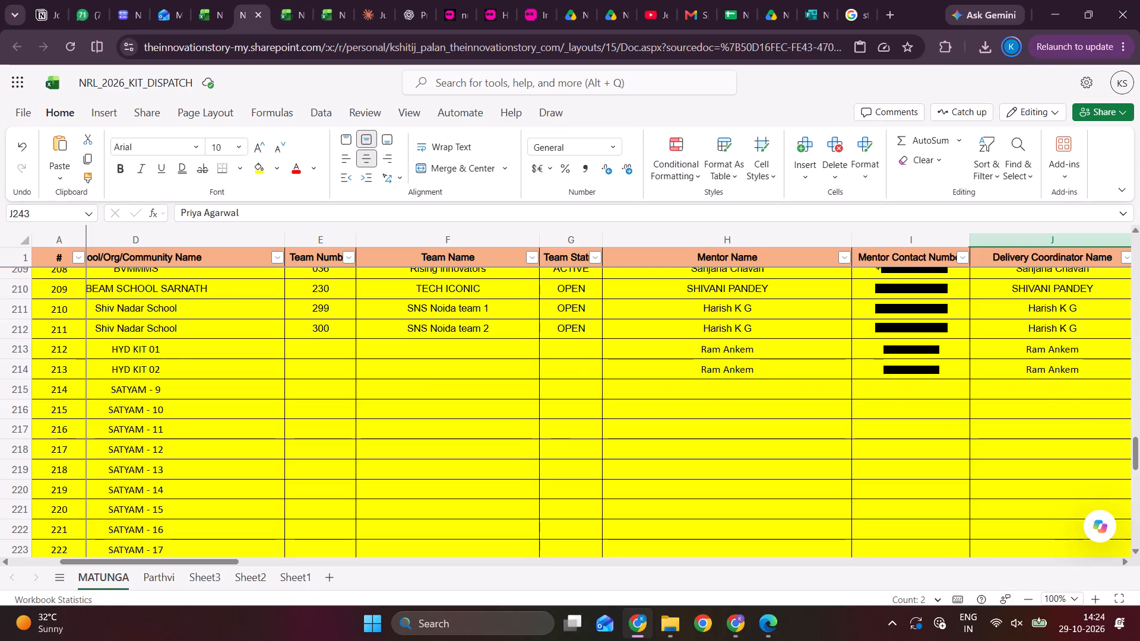
pyautogui.scroll(7, 401, 416)
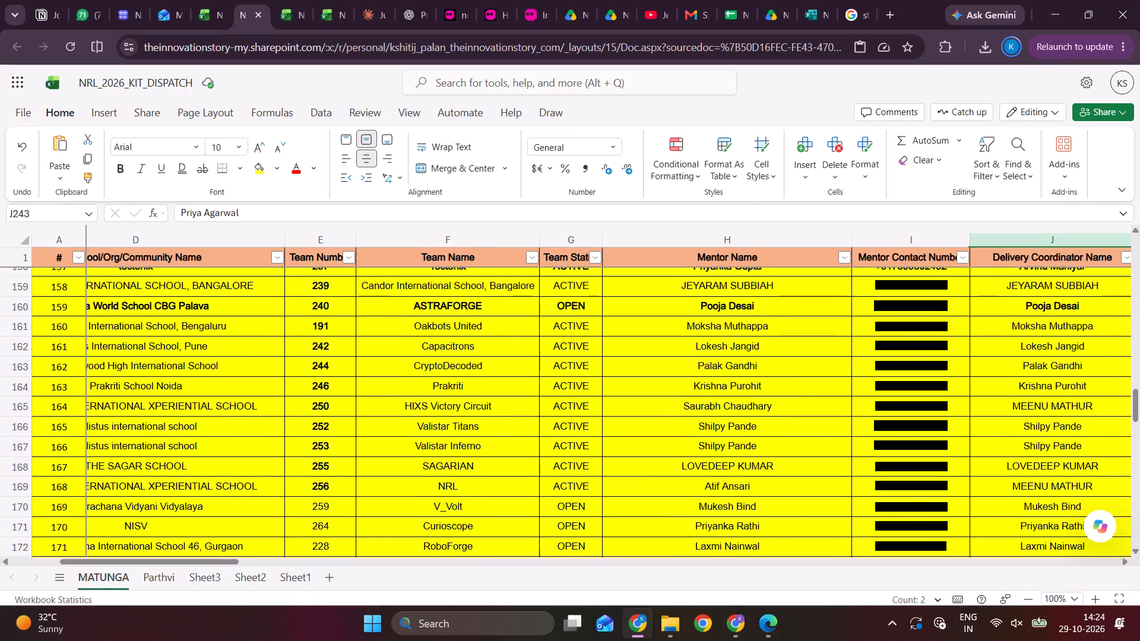
pyautogui.hotkey('ctrl', 'f')
pyautogui.write('bhatk')
pyautogui.write('al')
pyautogui.press('Return')
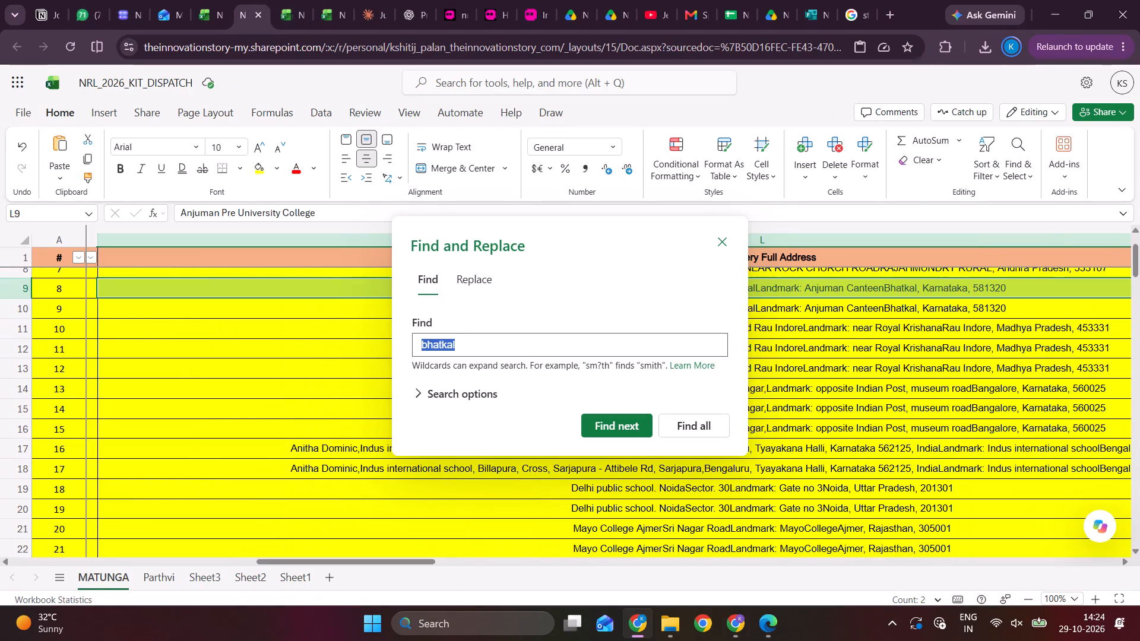
# Move the search dialog clear of the data and examine the team, mentor and coordinator details in the matched row 9.
pyautogui.moveTo(503, 245); pyautogui.dragTo(906, 437)
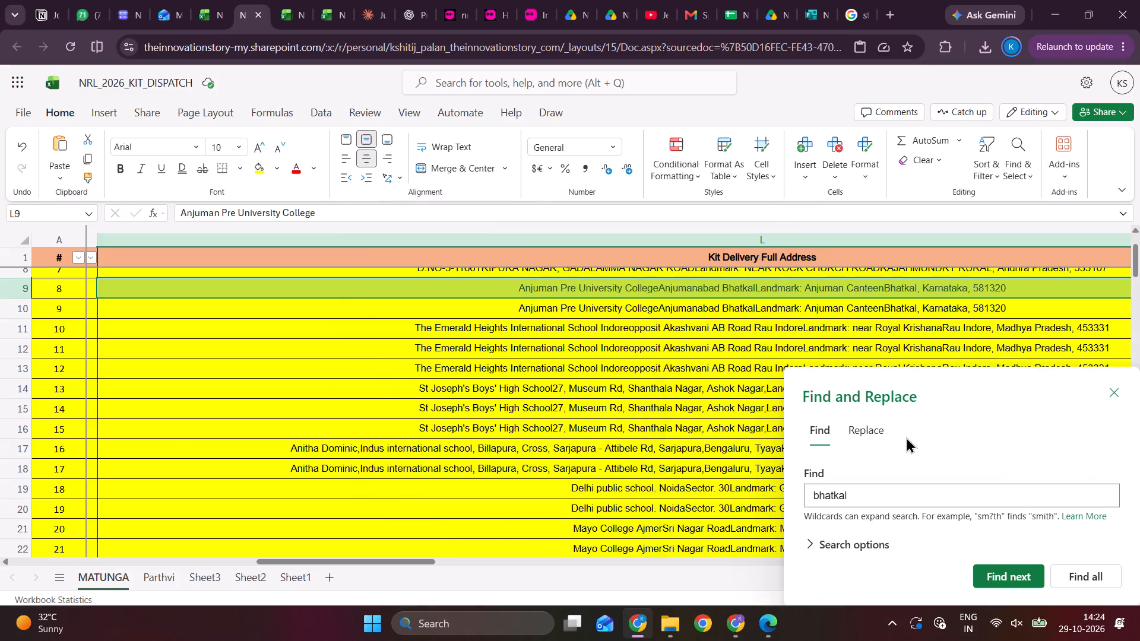
pyautogui.moveTo(906, 437); pyautogui.dragTo(906, 438)
pyautogui.hscroll(6, 519, 408)
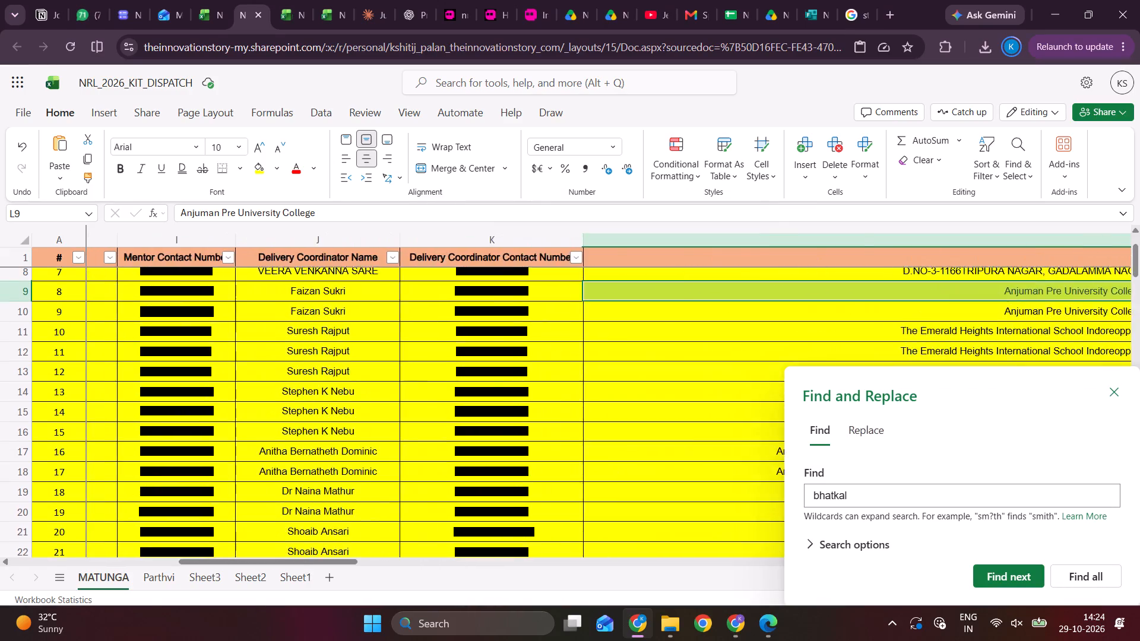
pyautogui.hscroll(5, 519, 408)
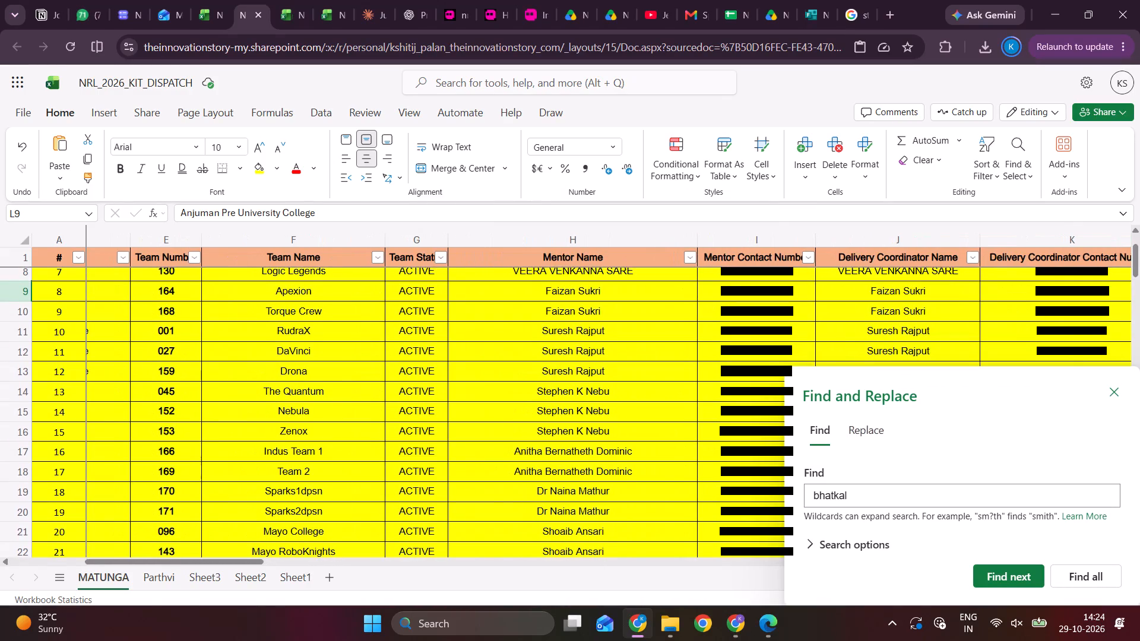
pyautogui.hscroll(-5, 519, 408)
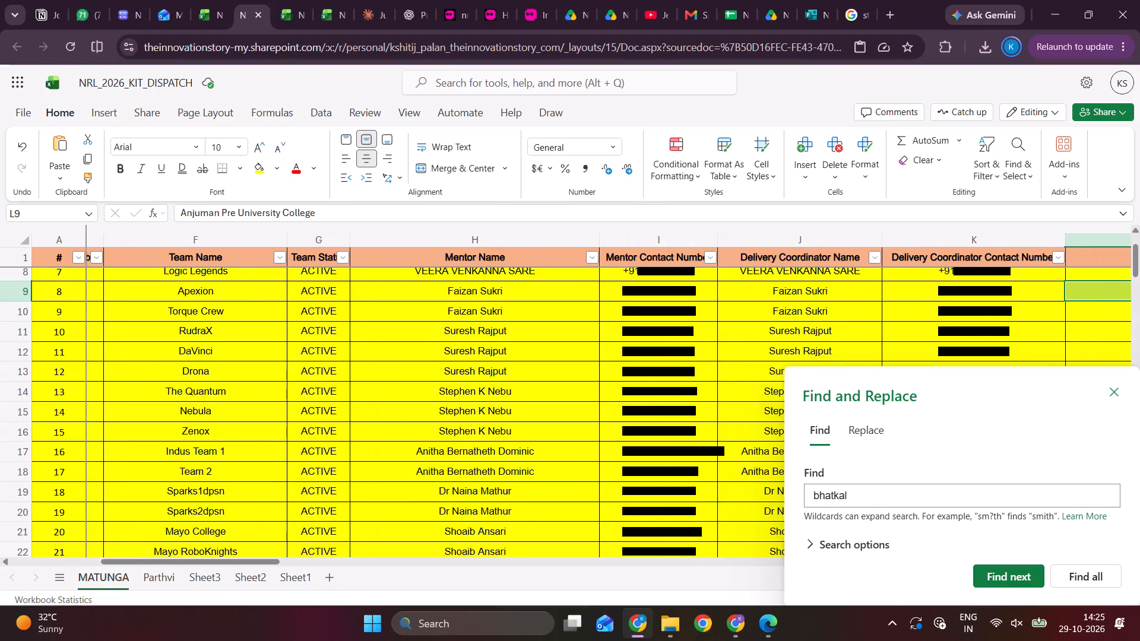
pyautogui.hscroll(-5, 519, 408)
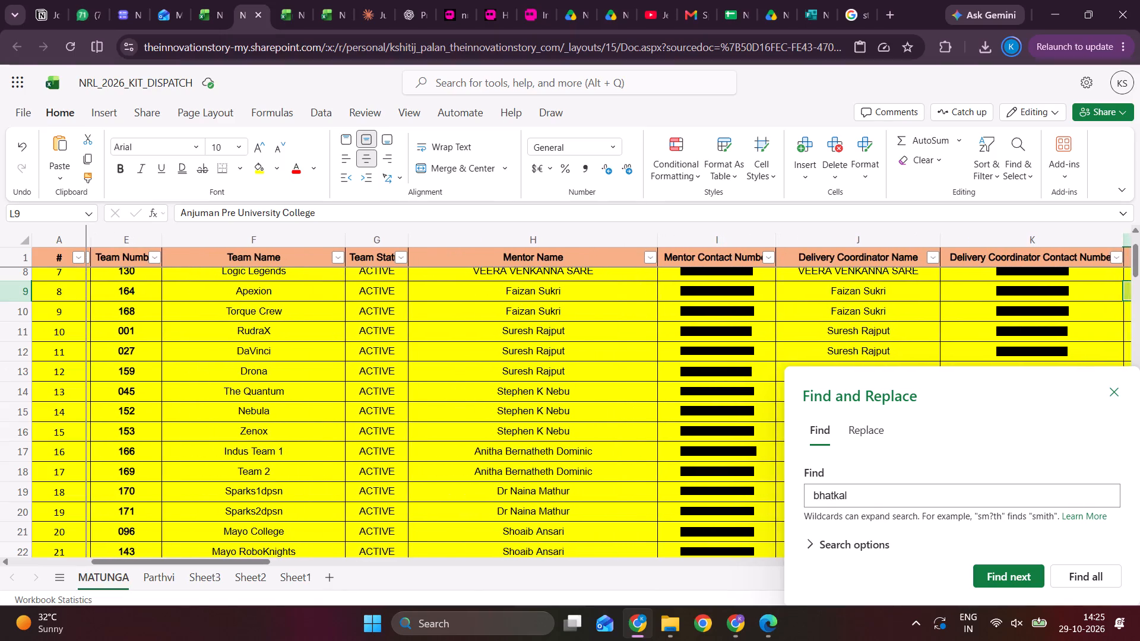
pyautogui.hscroll(-6, 519, 408)
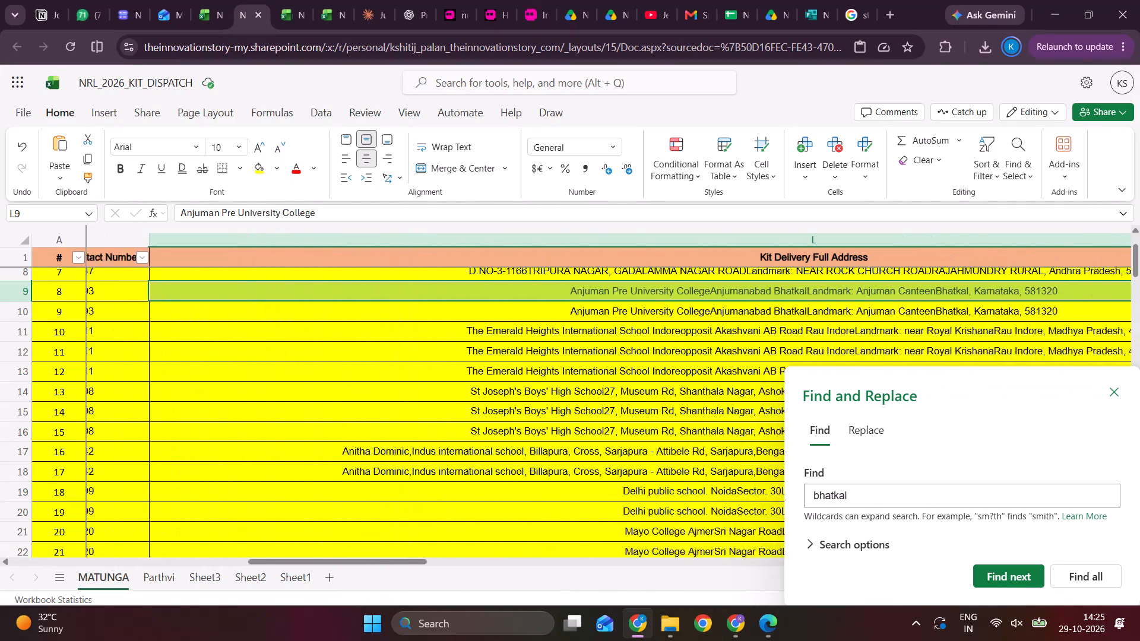
pyautogui.hscroll(-1, 519, 408)
# Advance through the remaining "bhatkal" matches to the delivery address in row 77.
pyautogui.press('Return')
pyautogui.press('Return')
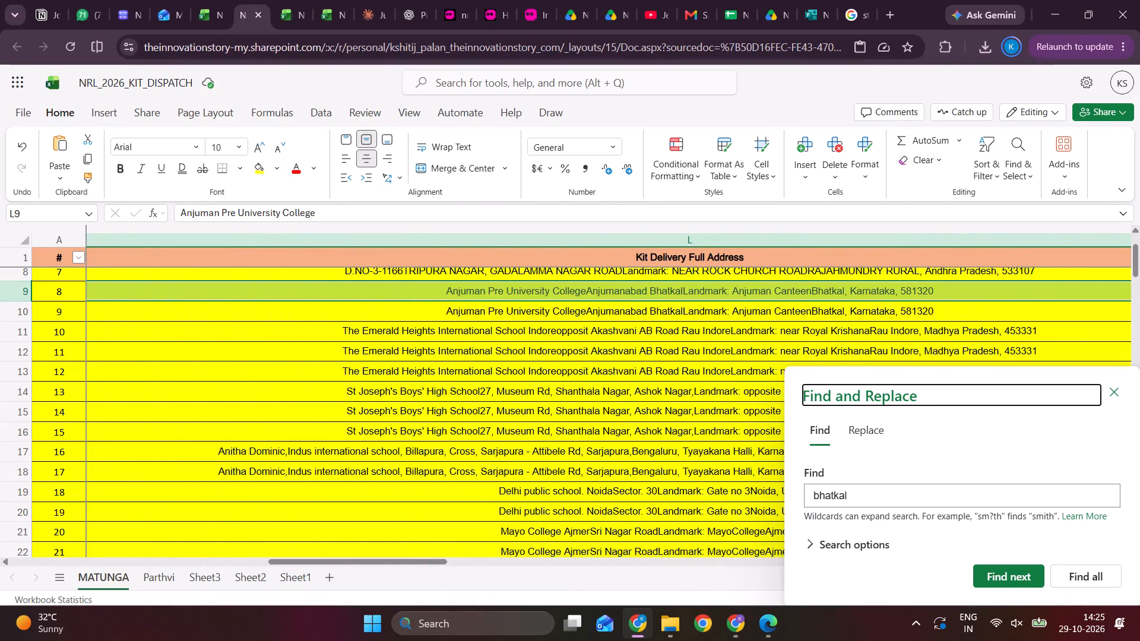
pyautogui.click(870, 488)
pyautogui.press('Return')
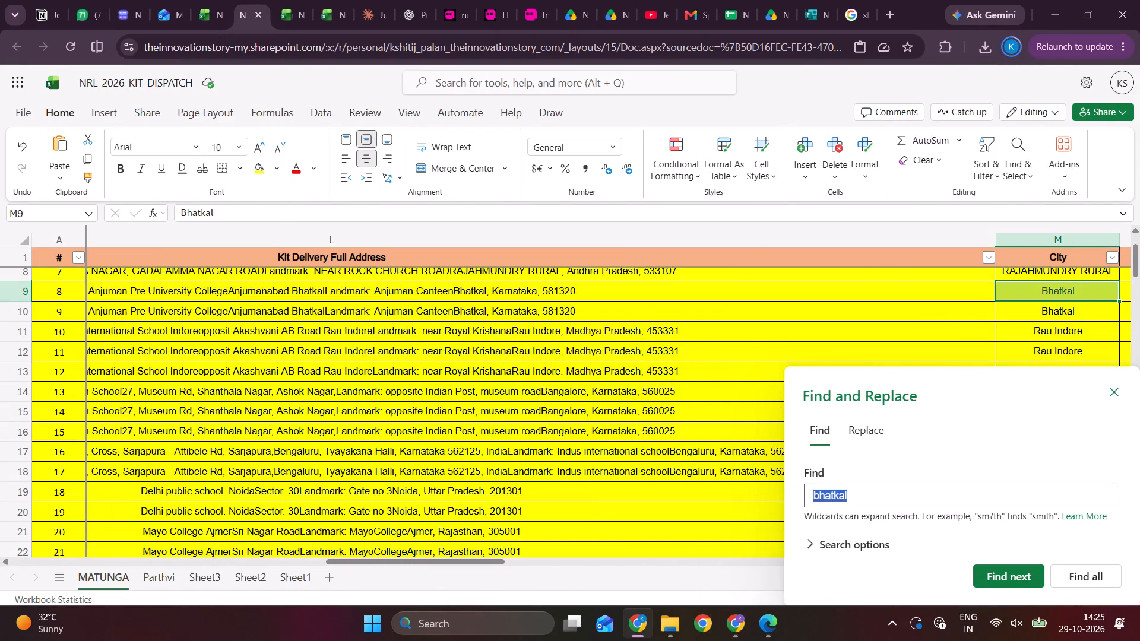
pyautogui.press('Return')
pyautogui.press('Return')
pyautogui.press('Return')
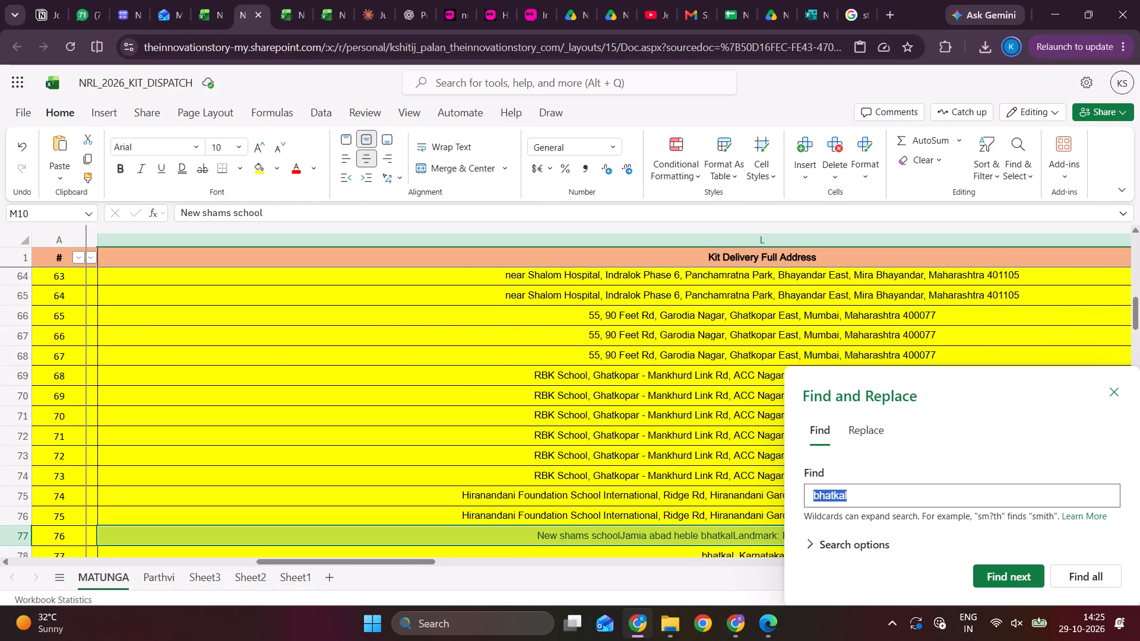
# Examine the mentor, team number, school name and delivery status for row 77 and the adjacent Bhatkal entry.
pyautogui.scroll(-2, 870, 488)
pyautogui.scroll(-1, 619, 429)
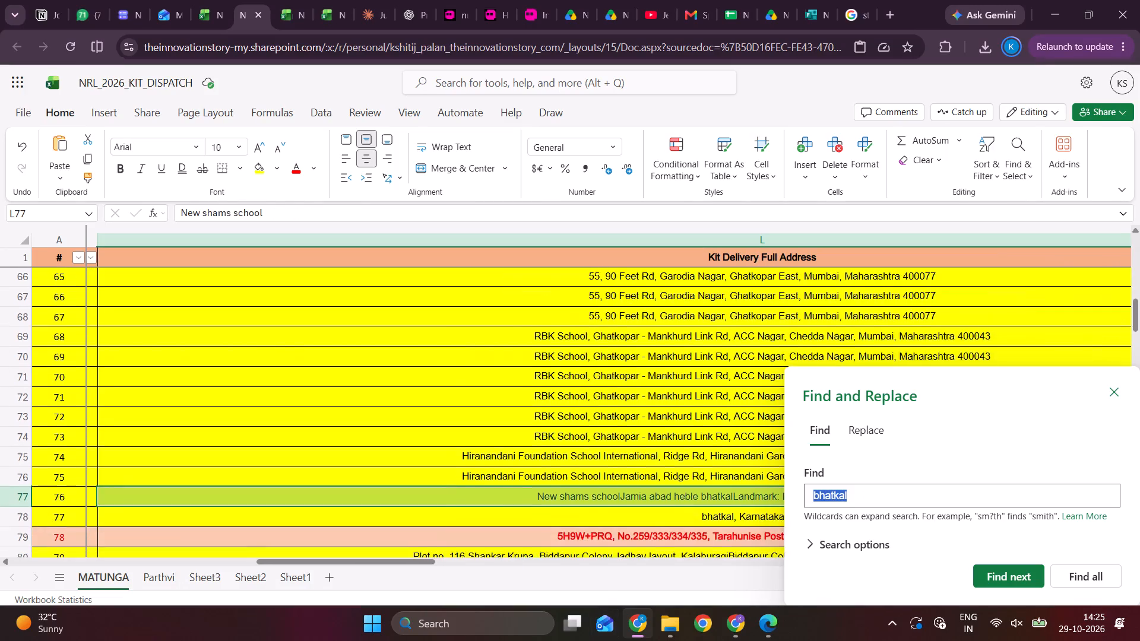
pyautogui.scroll(-1, 619, 429)
pyautogui.hscroll(4, 619, 429)
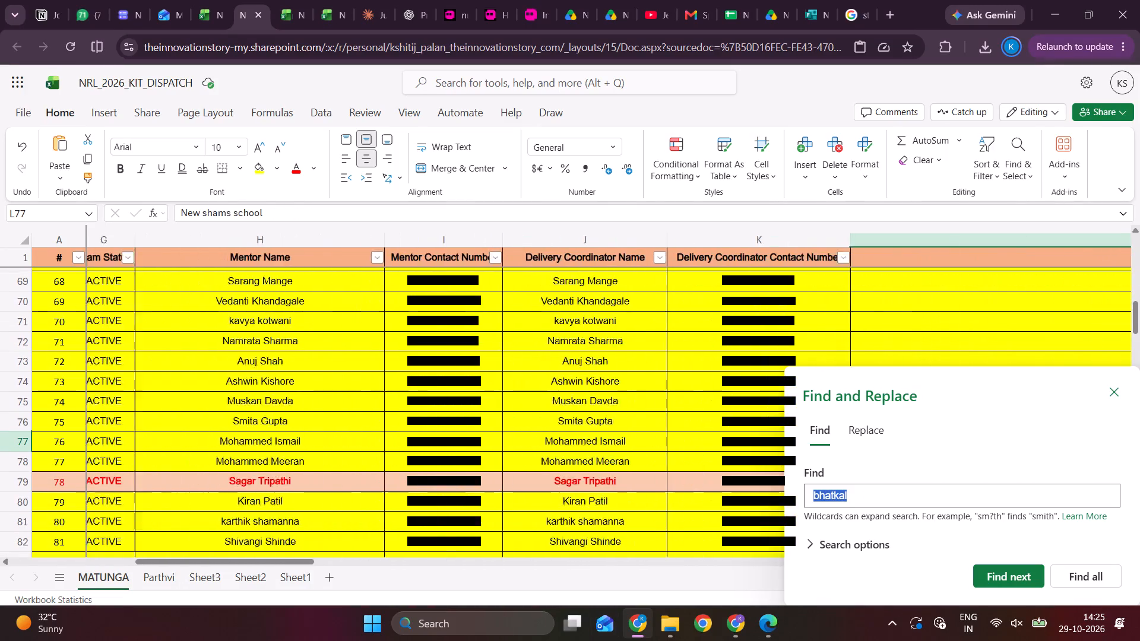
pyautogui.hscroll(4, 619, 429)
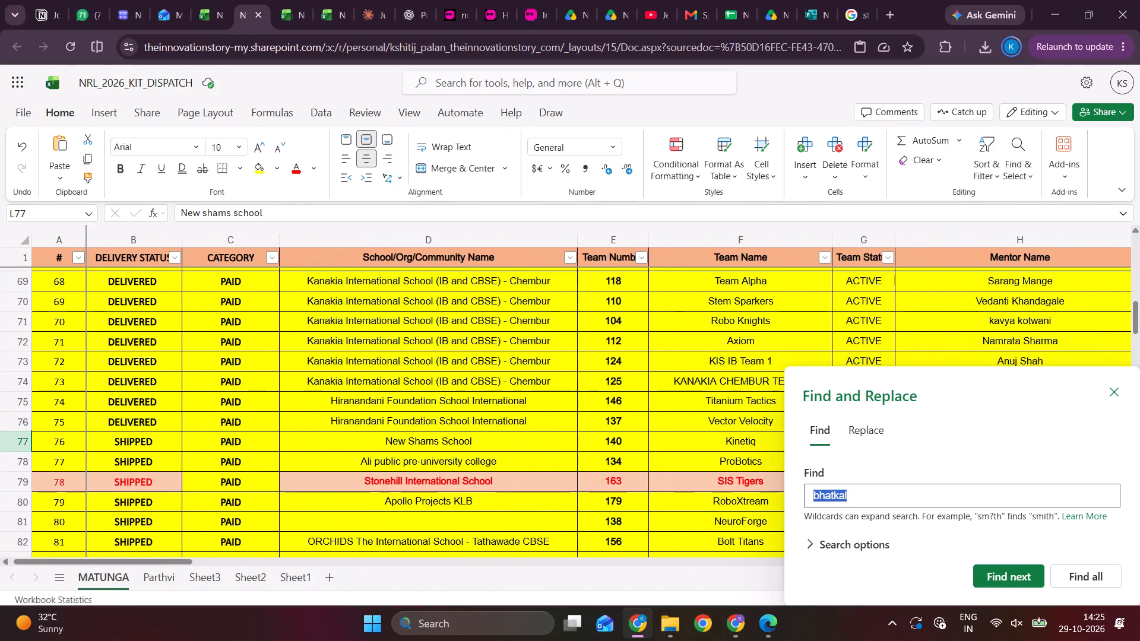
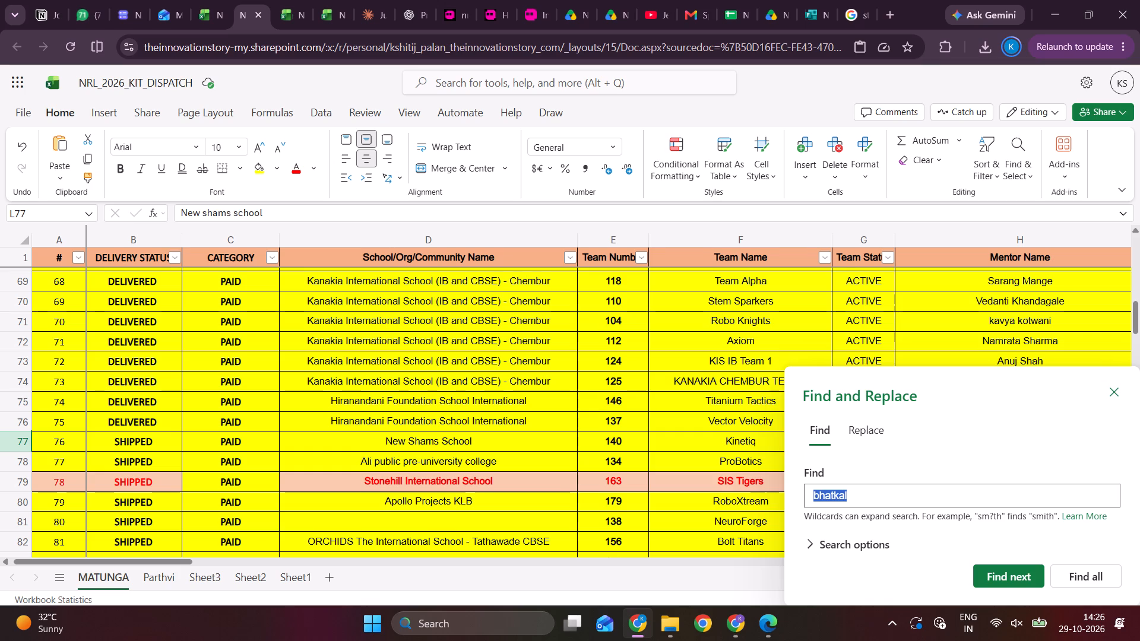
# Examine the school, team, mentor and full delivery address details for the Bhatkal entries in rows 77 and 78.
pyautogui.scroll(-2, 700, 456)
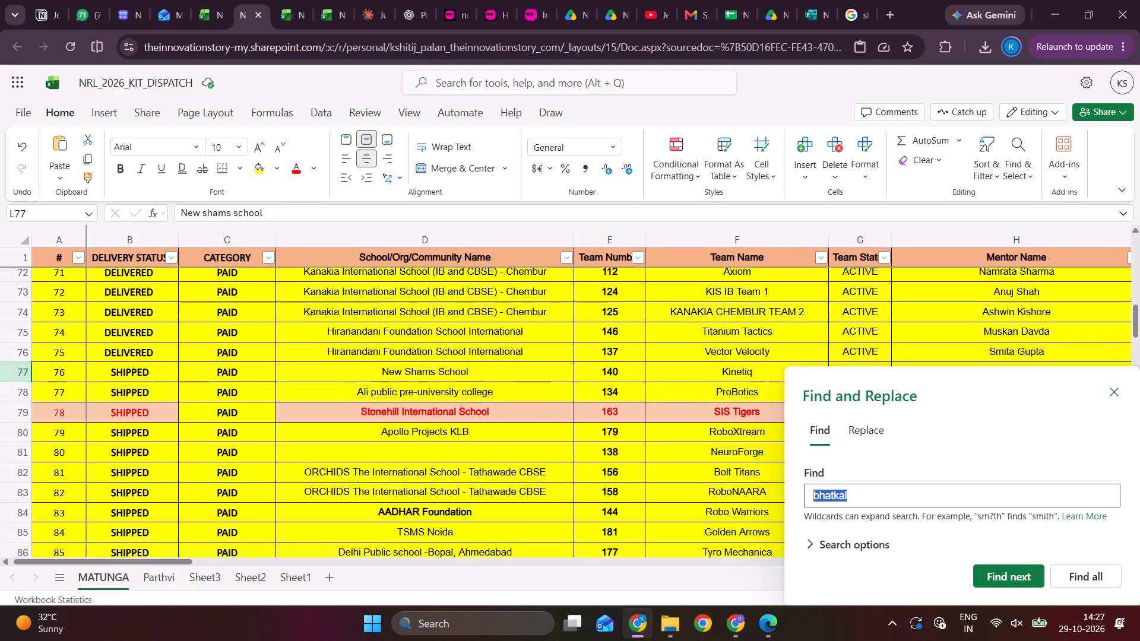
pyautogui.scroll(-1, 700, 456)
pyautogui.scroll(1, 700, 456)
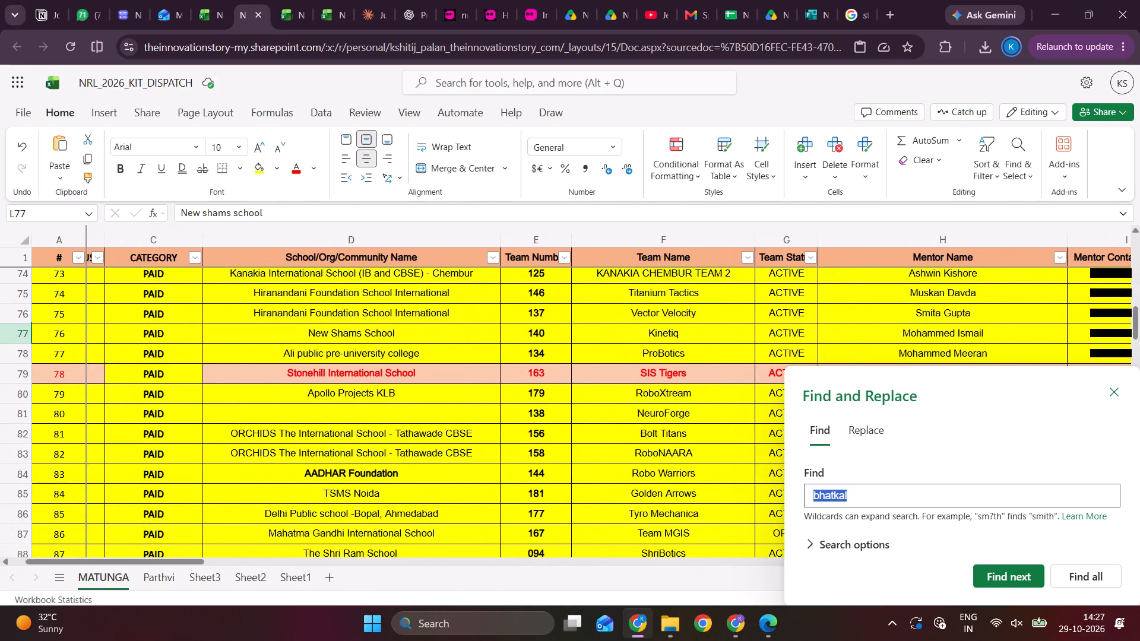
pyautogui.scroll(1, 700, 456)
pyautogui.hscroll(-2, 584, 445)
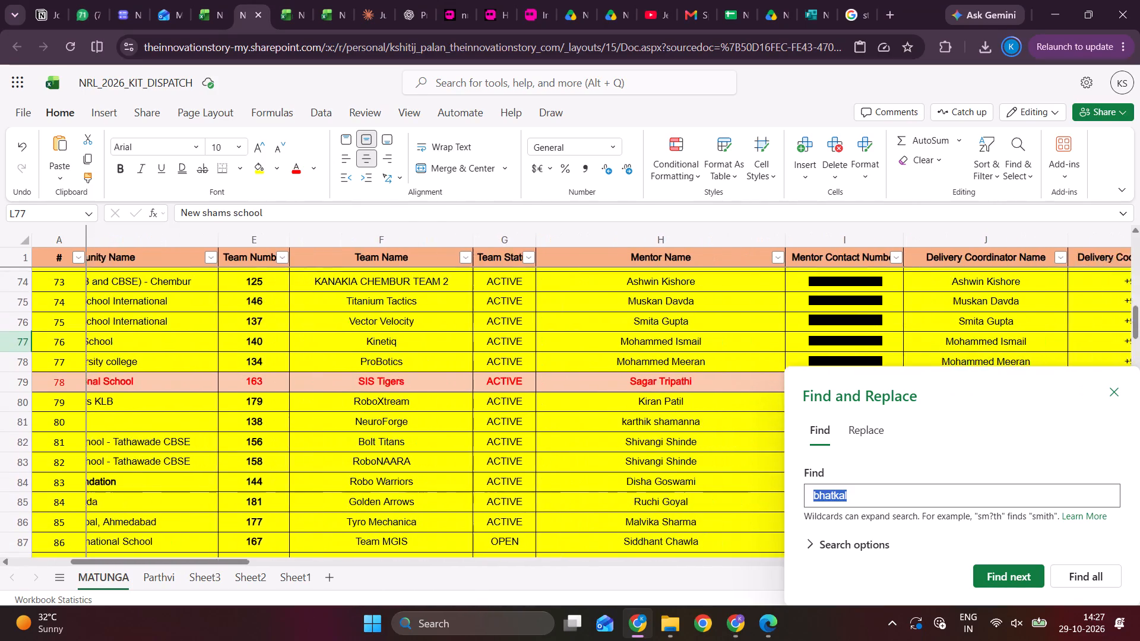
pyautogui.hscroll(-6, 577, 443)
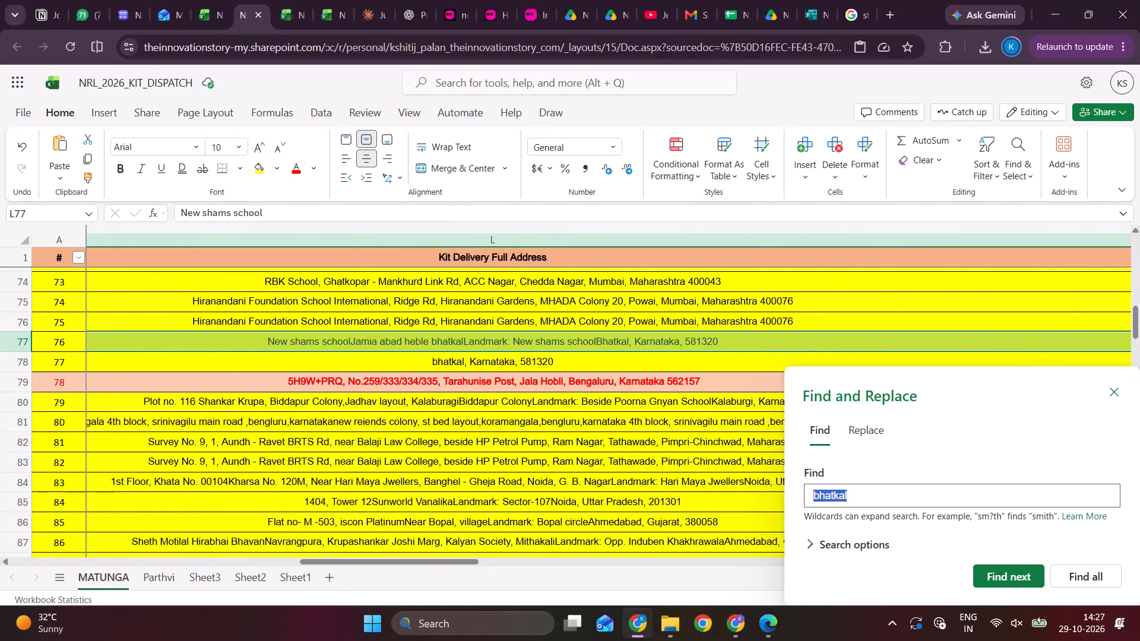
pyautogui.hscroll(-1, 577, 443)
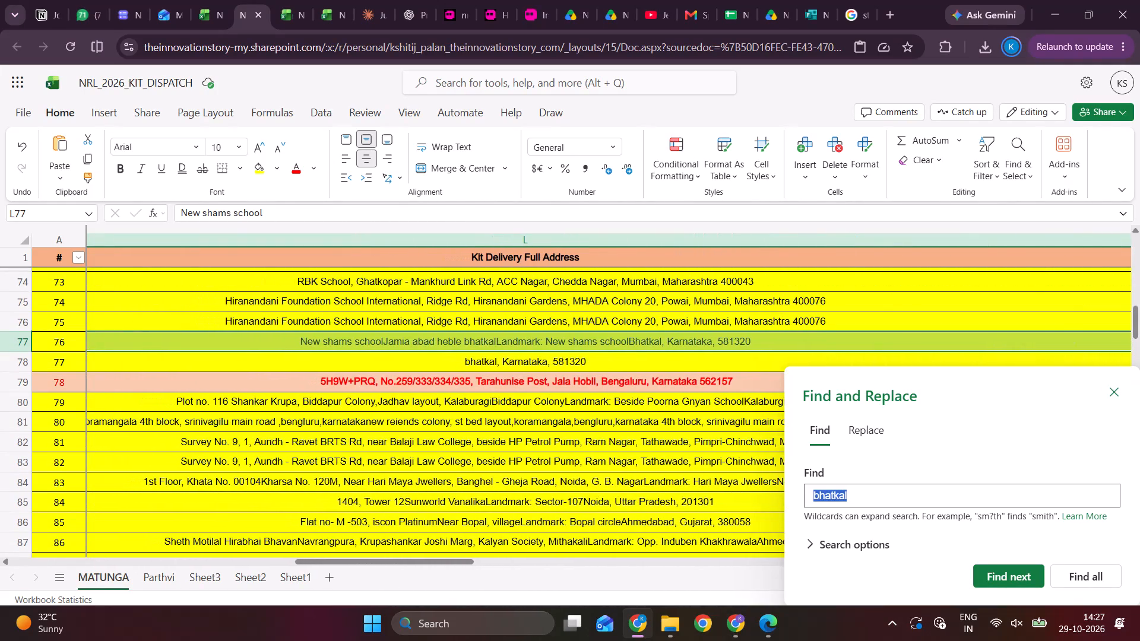
pyautogui.hscroll(-1, 577, 443)
# Advance through the next "bhatkal" matches to the City cell in row 78.
pyautogui.press('Return')
pyautogui.press('Return')
pyautogui.press('Return')
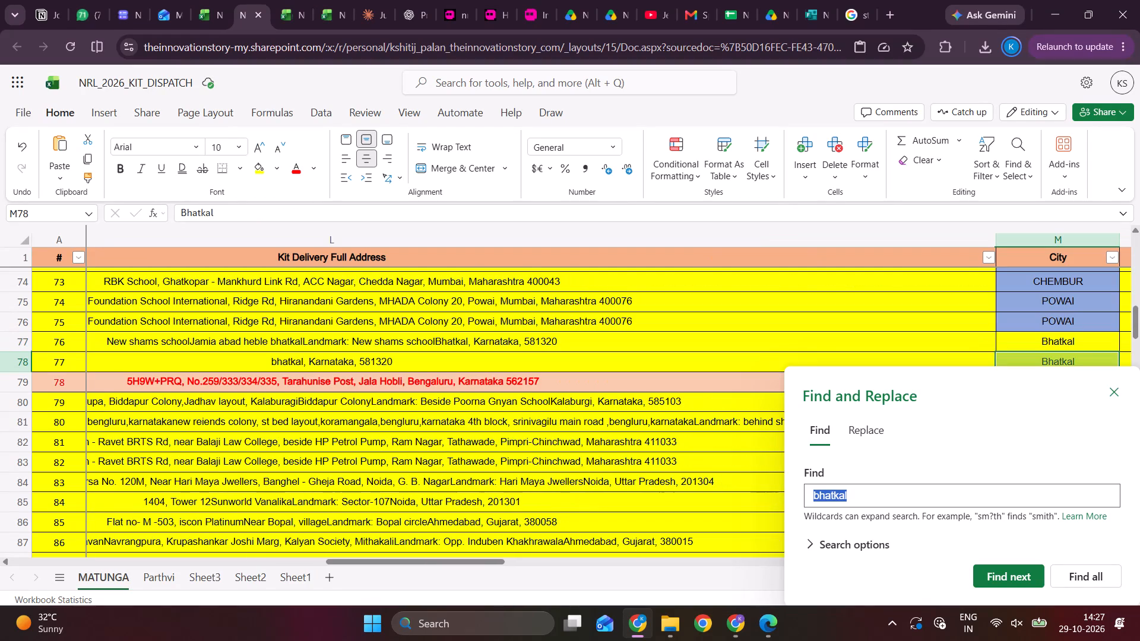
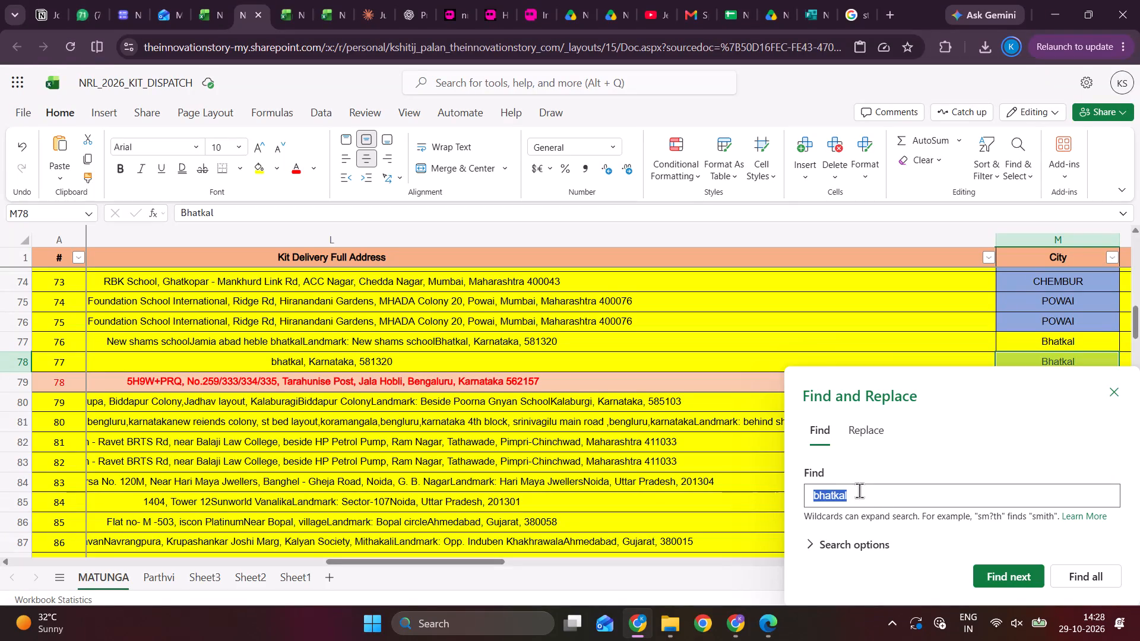
# Cycle through the "bhatkal" matches again, from the start of the sheet to the Kit Delivery Full Address cell in row 78.
pyautogui.click(878, 507)
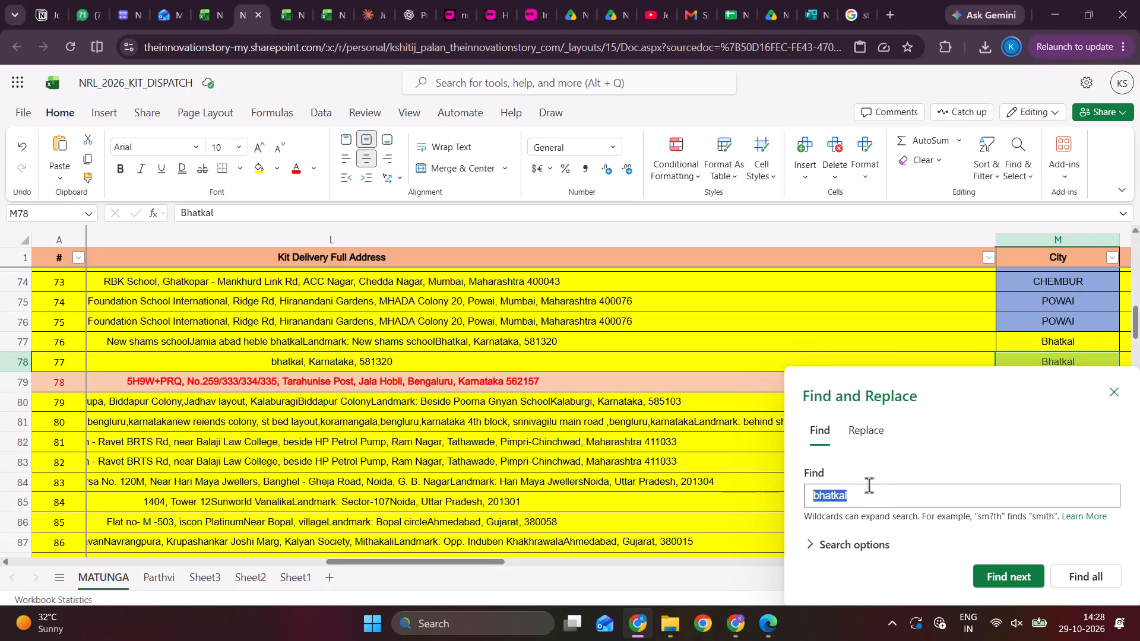
pyautogui.click(869, 485)
pyautogui.press('Return')
pyautogui.press('Return')
pyautogui.press('Return')
pyautogui.press('Return')
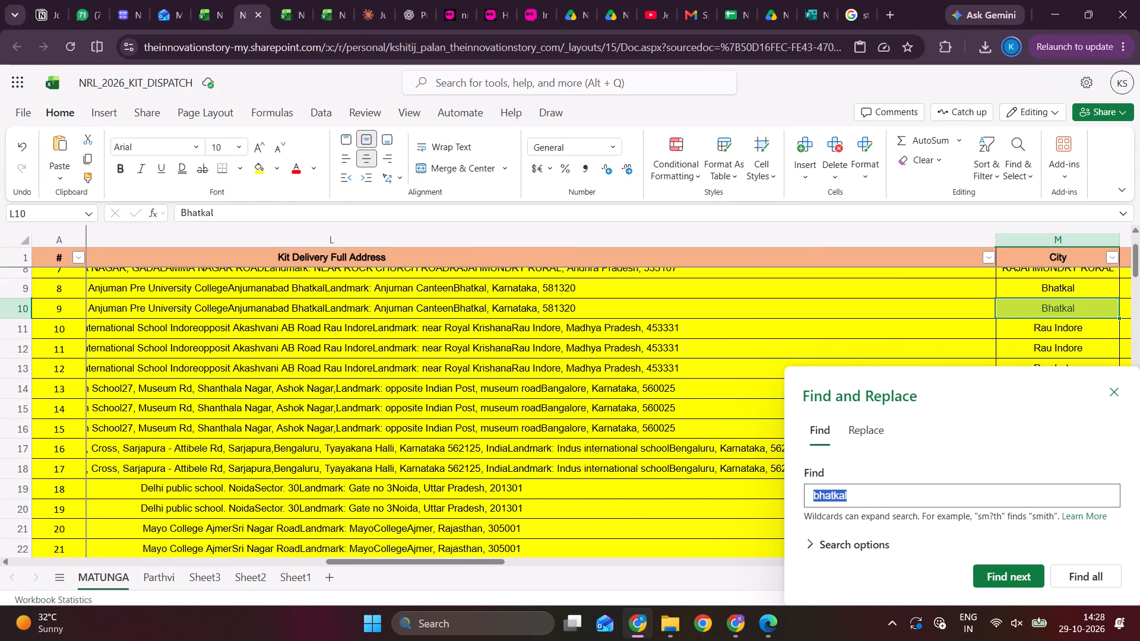
pyautogui.press('Return')
pyautogui.press('Return')
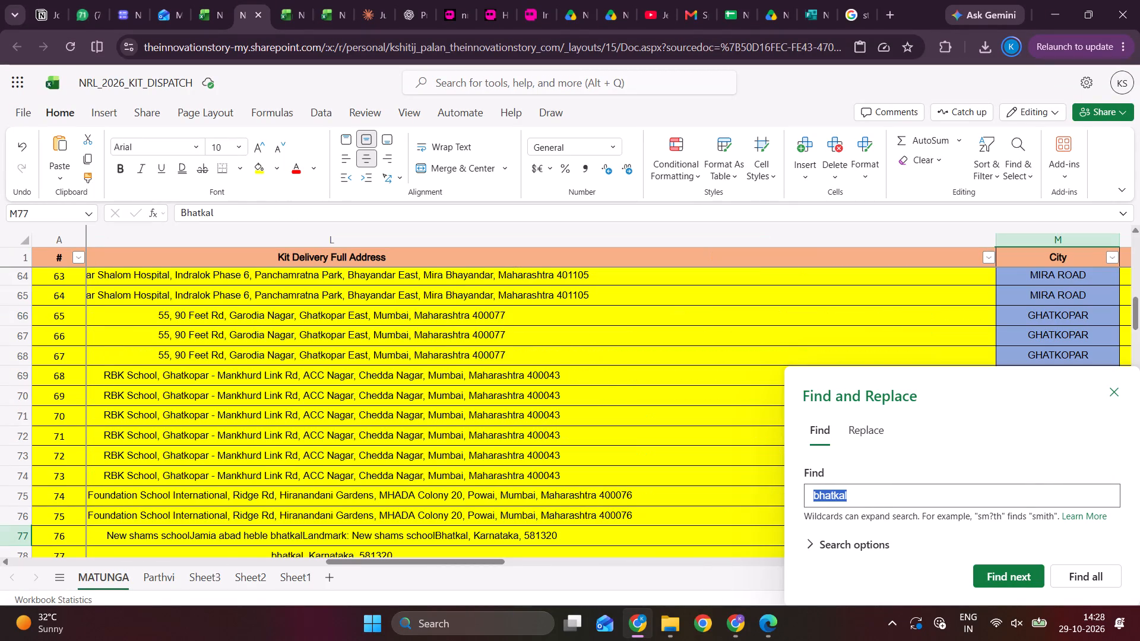
pyautogui.press('Return')
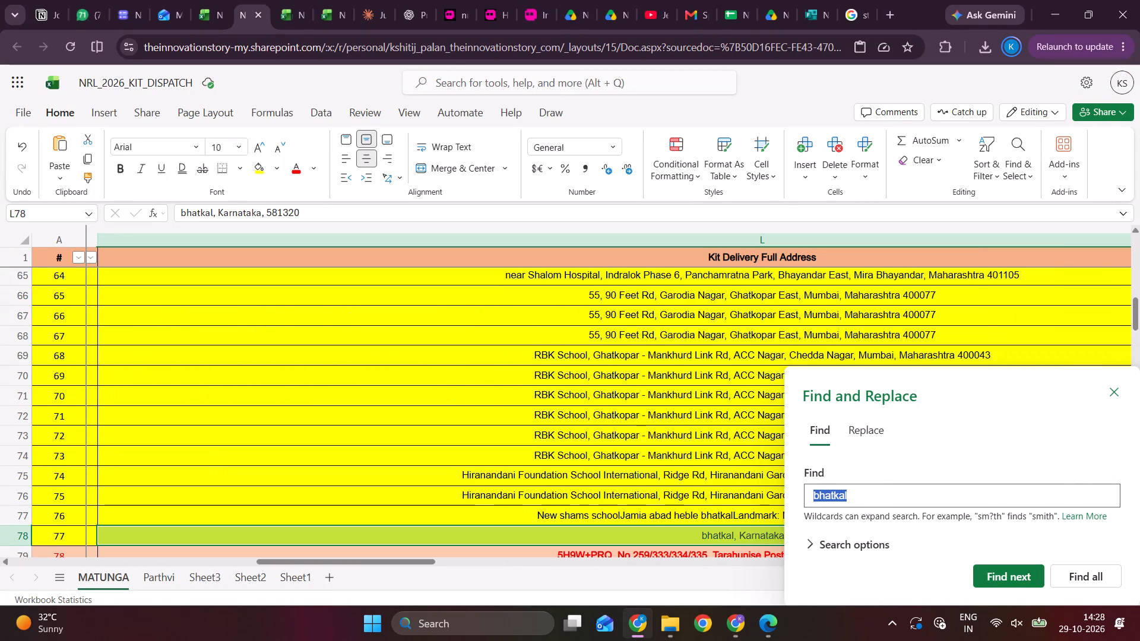
# Examine the school, team number, team name and mentor columns for the Bhatkal entries in rows 77 and 78.
pyautogui.scroll(-1, 644, 491)
pyautogui.hscroll(1, 644, 491)
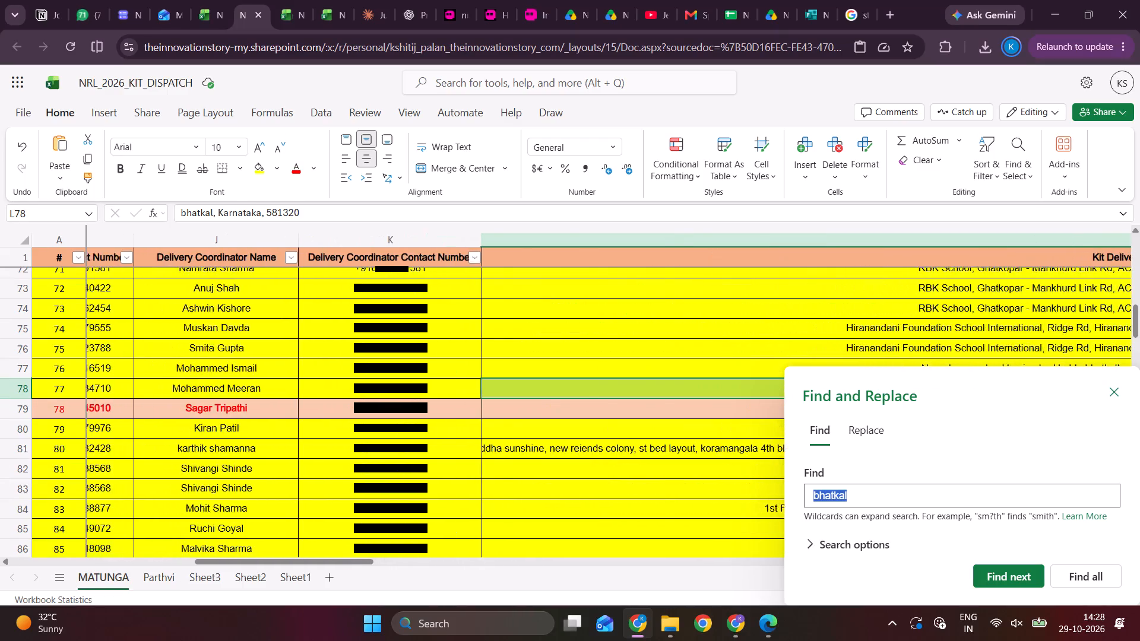
pyautogui.hscroll(3, 644, 491)
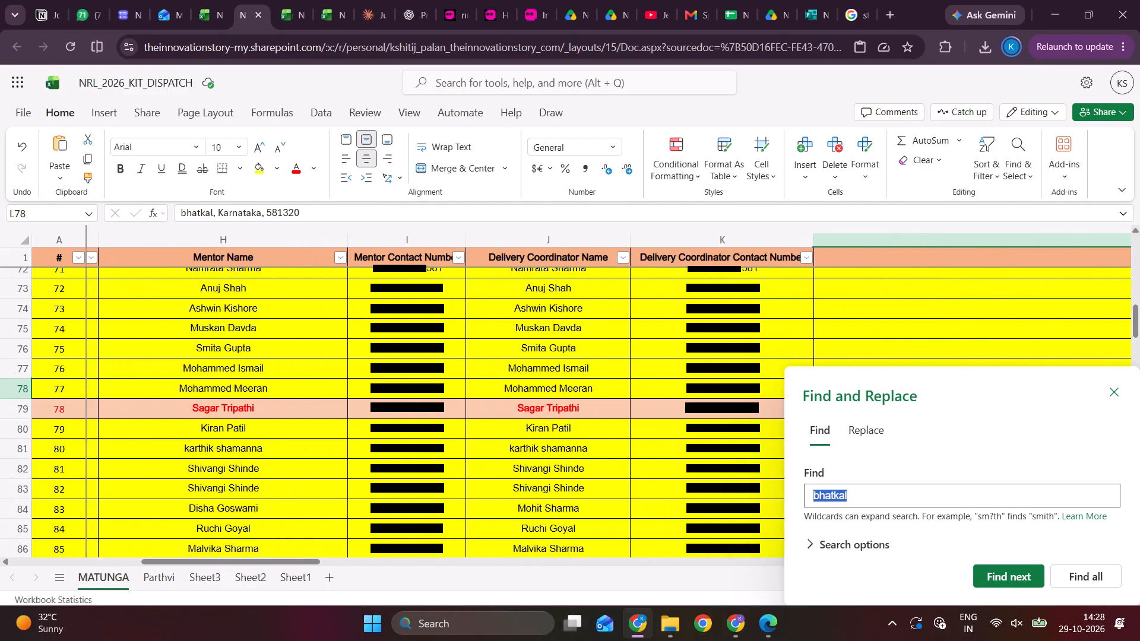
pyautogui.hscroll(3, 644, 491)
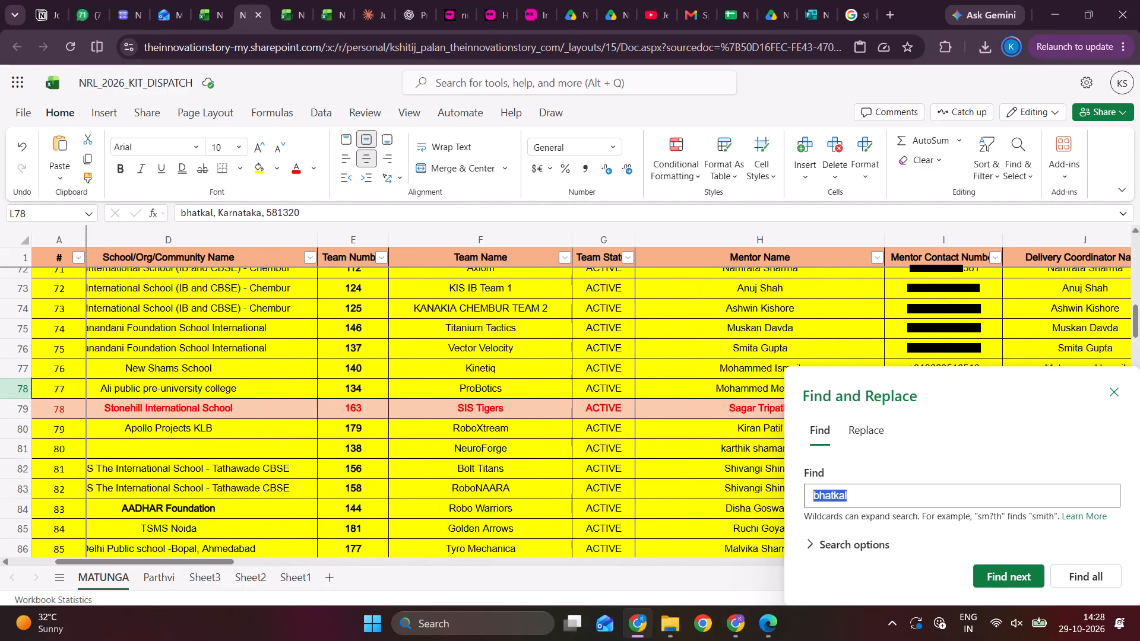
pyautogui.hscroll(1, 644, 491)
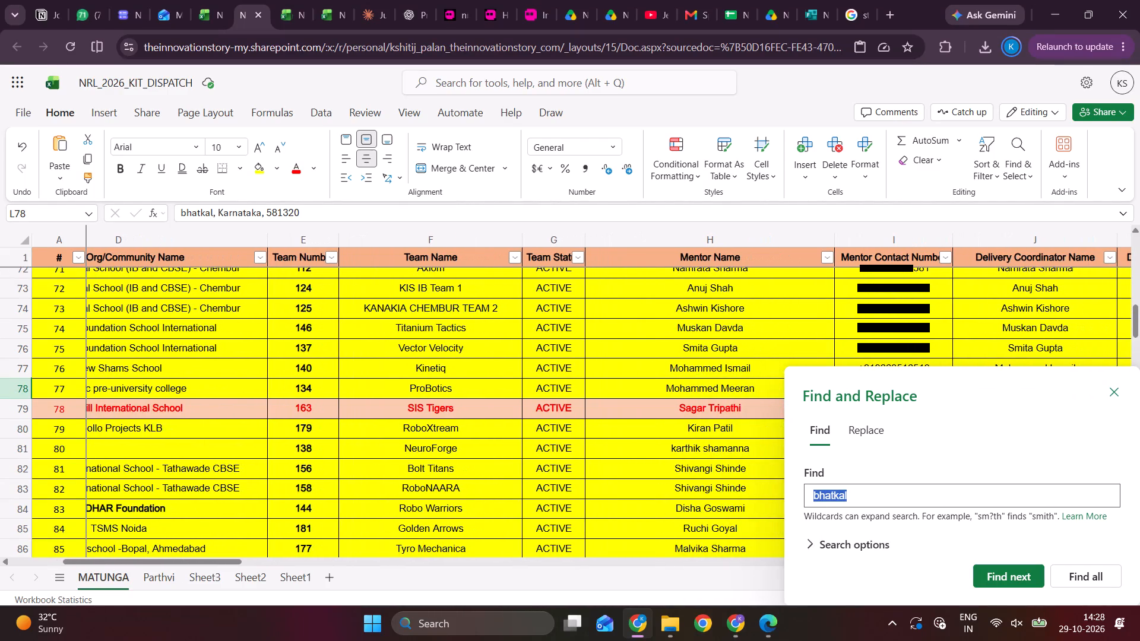
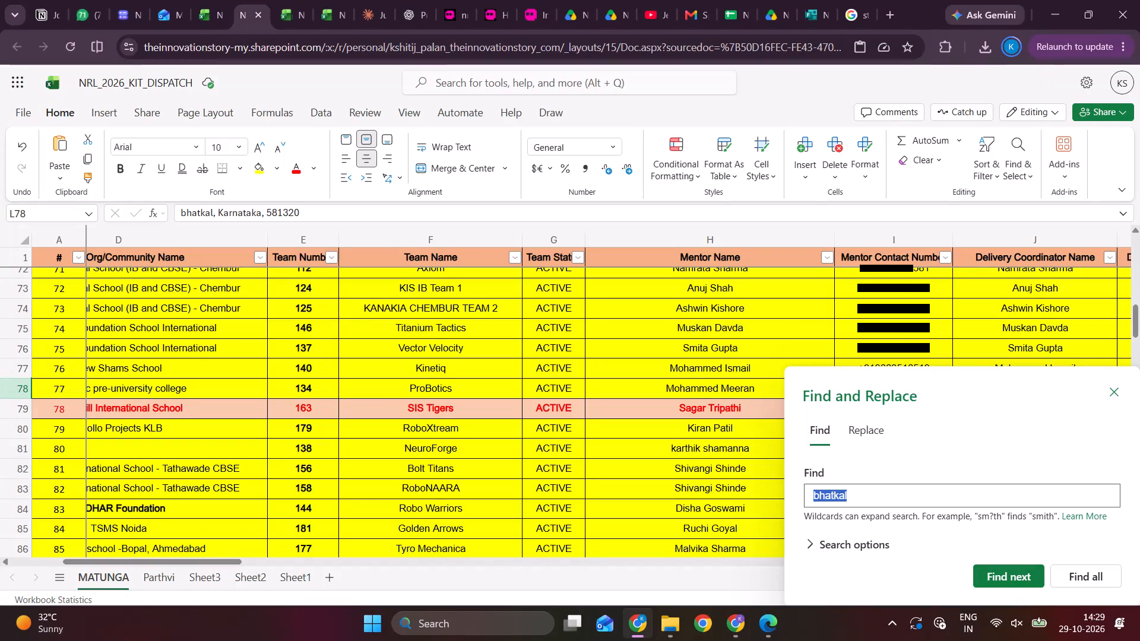
# Close the search and look through the team rows below the Bhatkal entries in the kit dispatch sheet.
pyautogui.click(1110, 397)
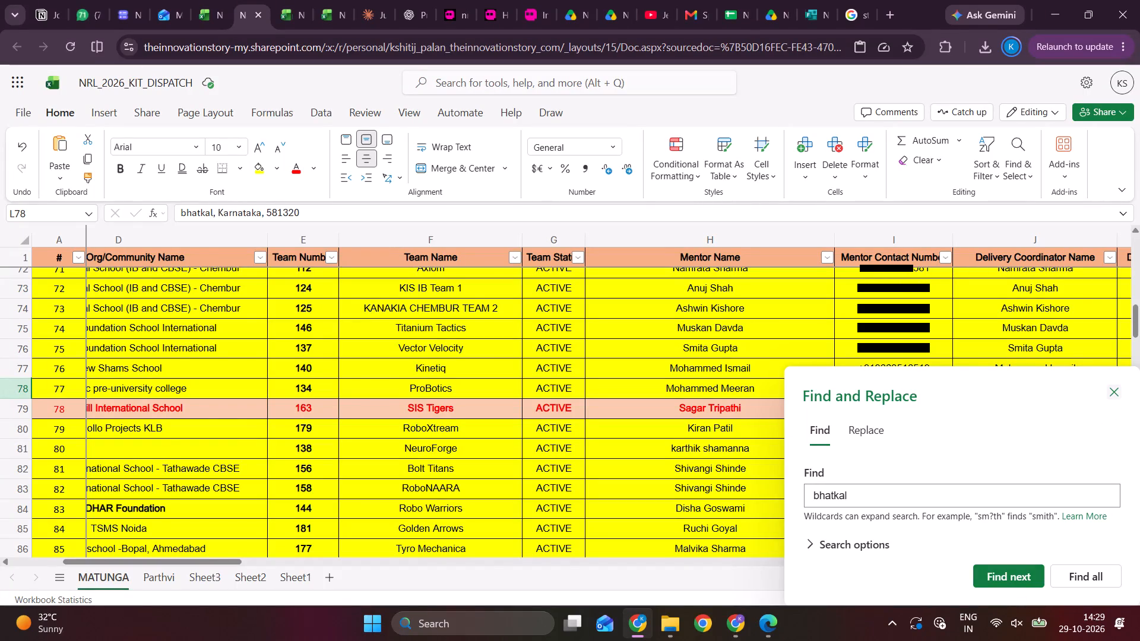
pyautogui.scroll(-3, 788, 401)
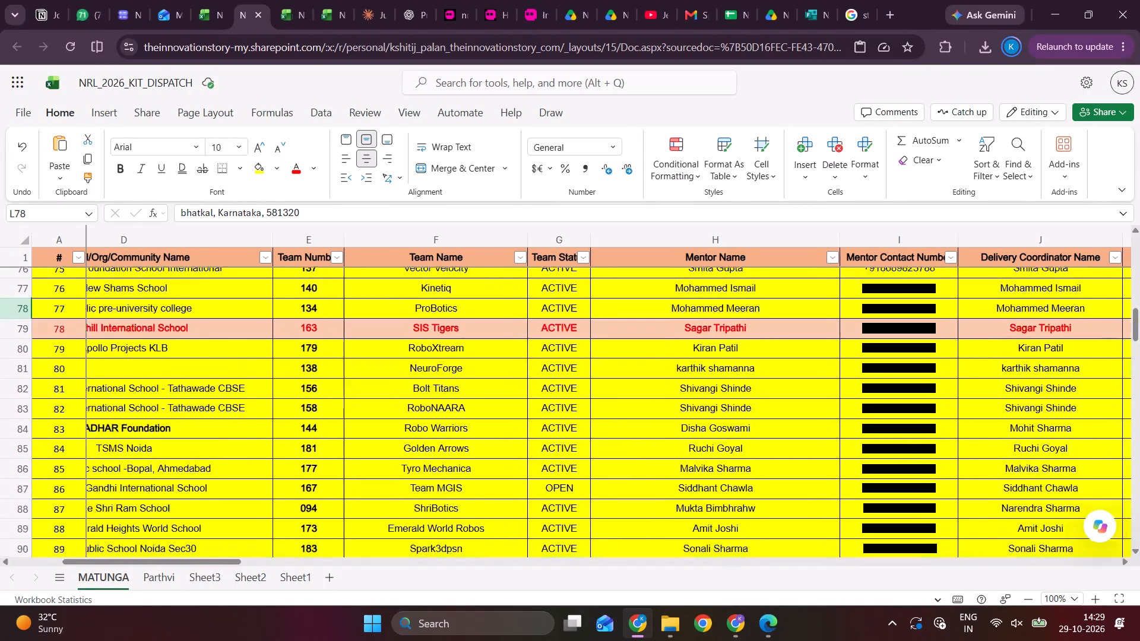
pyautogui.scroll(-1, 788, 401)
pyautogui.scroll(1, 788, 401)
pyautogui.scroll(-1, 788, 401)
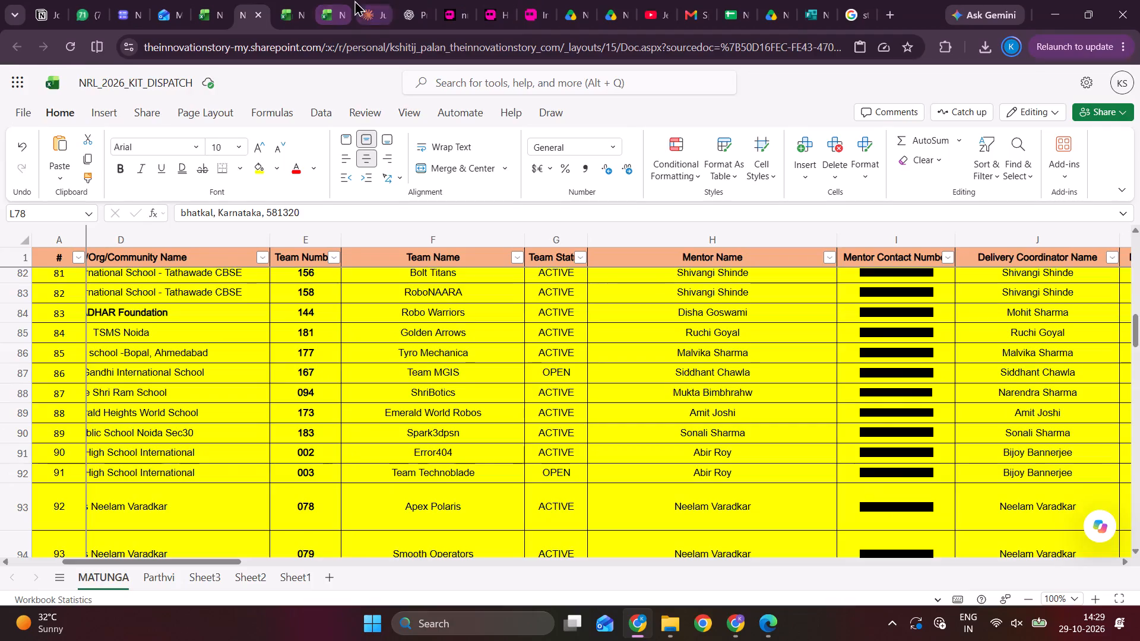
# Switch to the NRL_TEAMS_PROBLEMS_TRACKER workbook and review the logged team problems, from the open entries back to the OLED screen entry in row 11.
pyautogui.click(317, 0)
pyautogui.click(298, 3)
pyautogui.scroll(5, 347, 278)
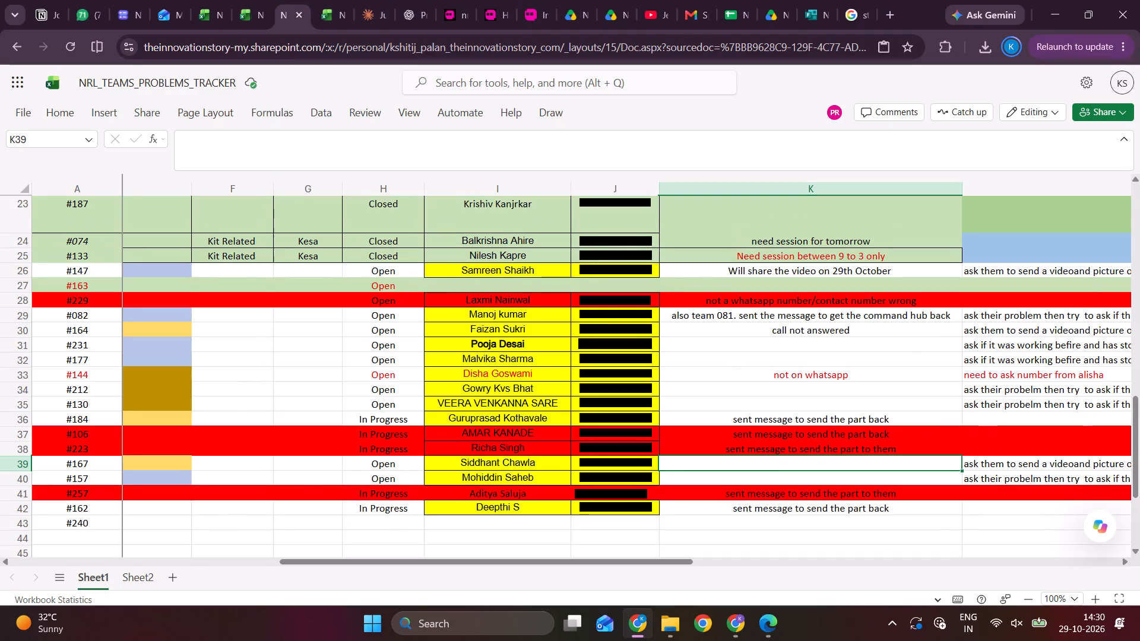
pyautogui.scroll(1, 347, 278)
pyautogui.scroll(-1, 347, 278)
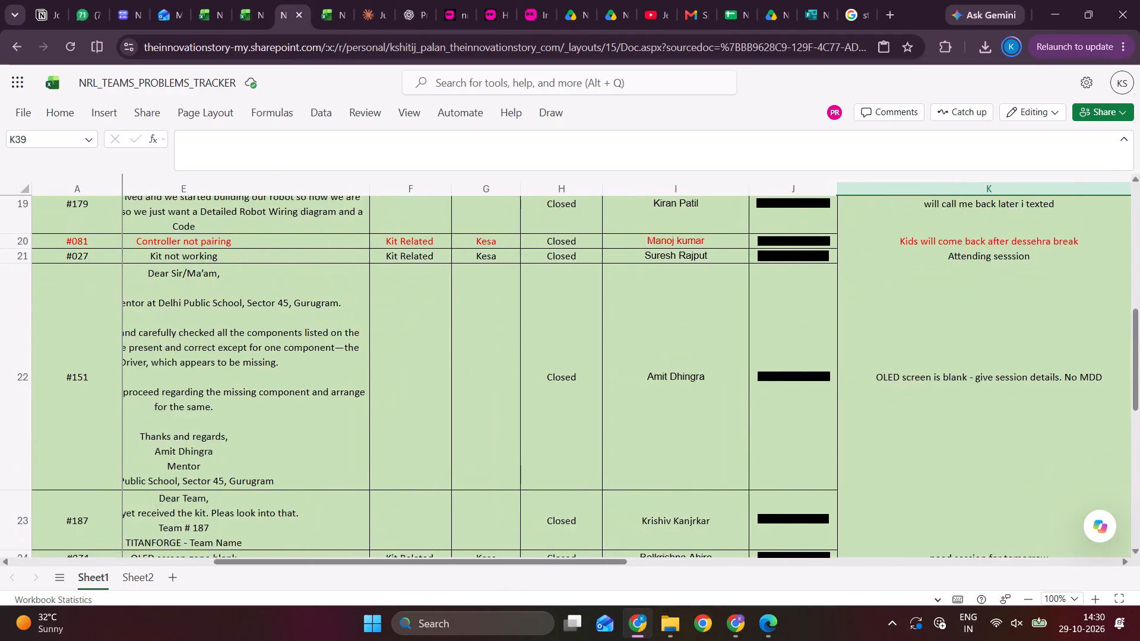
pyautogui.scroll(-1, 347, 278)
pyautogui.scroll(3, 347, 278)
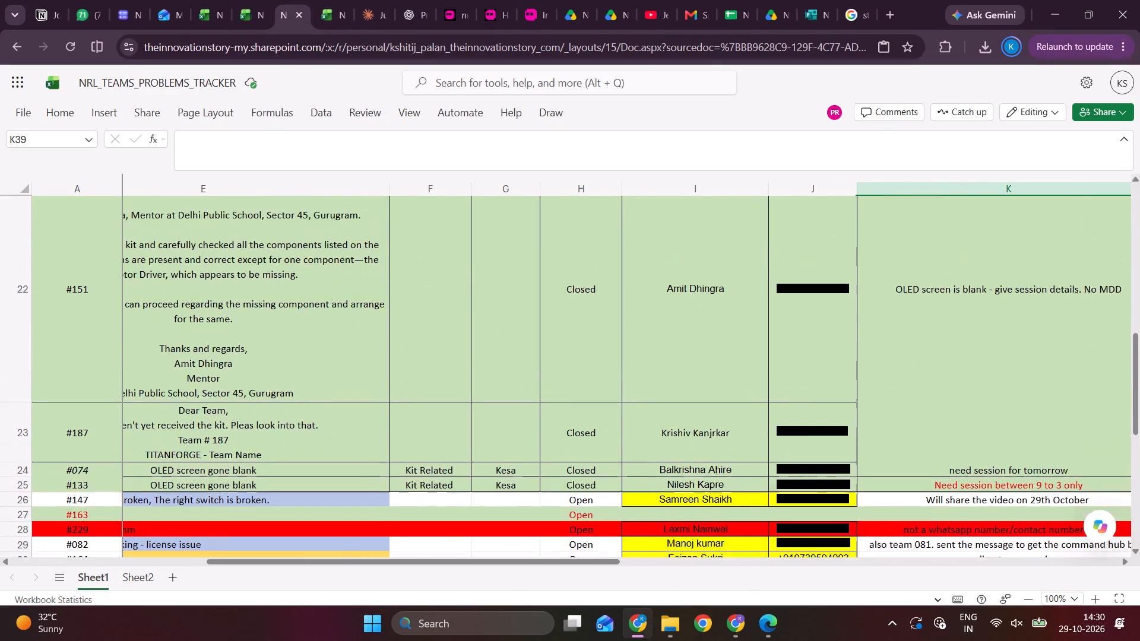
pyautogui.scroll(4, 347, 278)
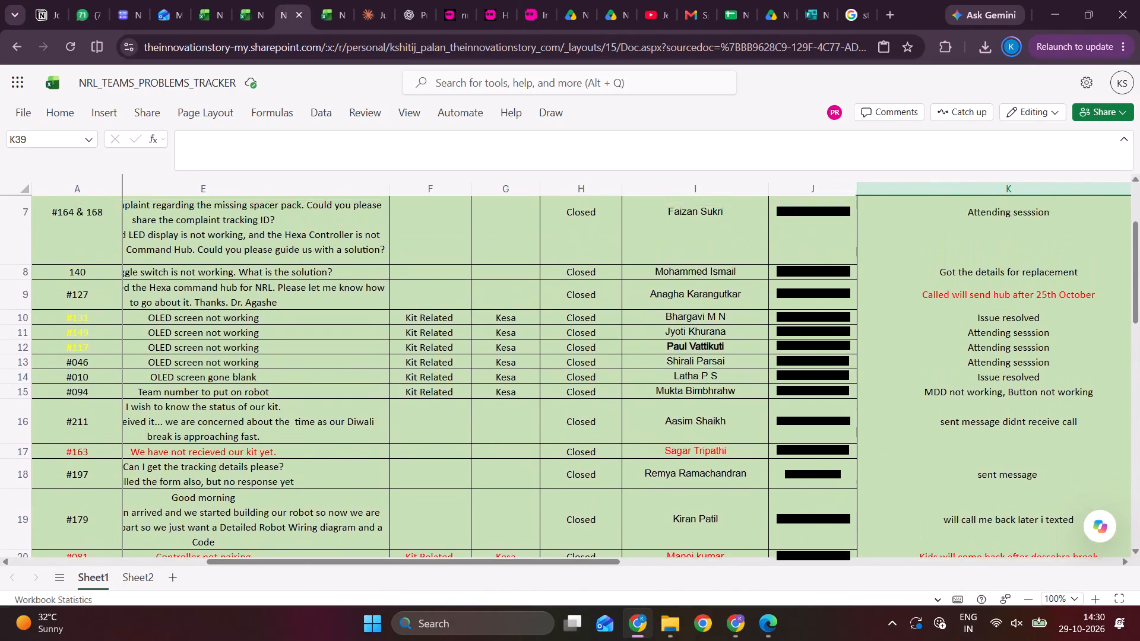
pyautogui.scroll(1, 347, 278)
pyautogui.click(300, 324)
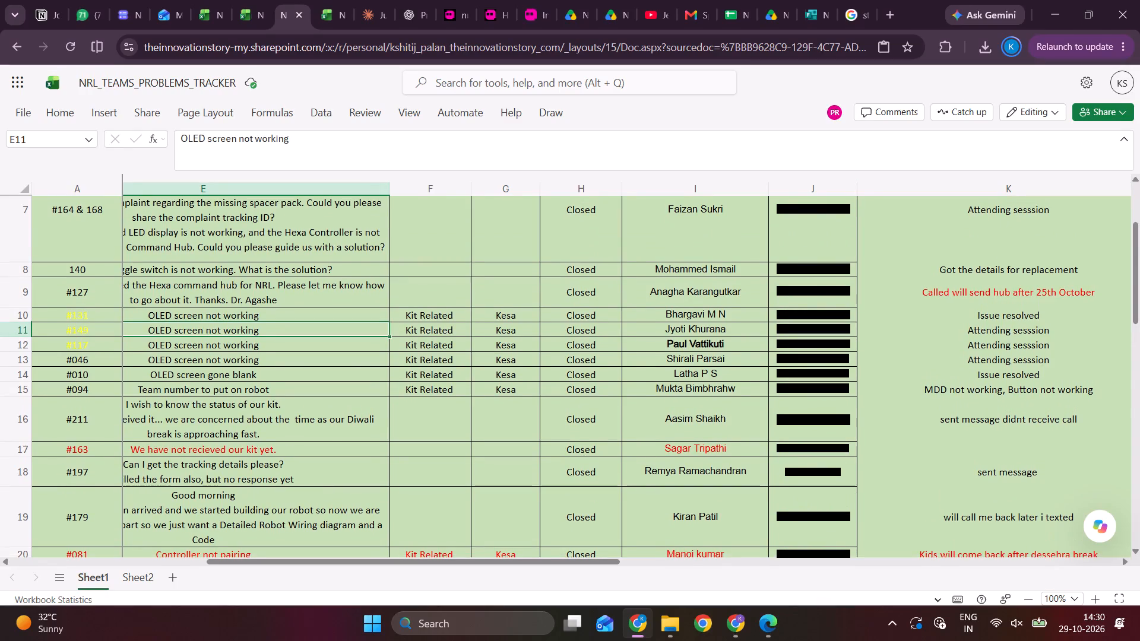
# Examine the status, remark and session schedule columns for the closed entries around rows 7 to 20.
pyautogui.hscroll(-4, 375, 382)
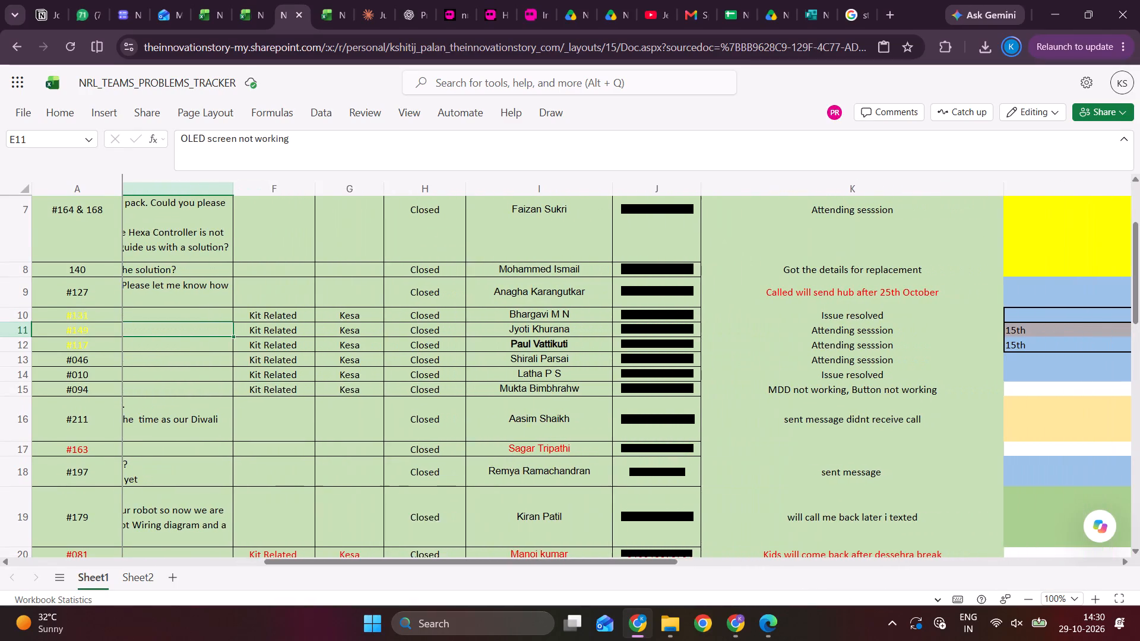
pyautogui.hscroll(-4, 375, 382)
pyautogui.hscroll(1, 375, 382)
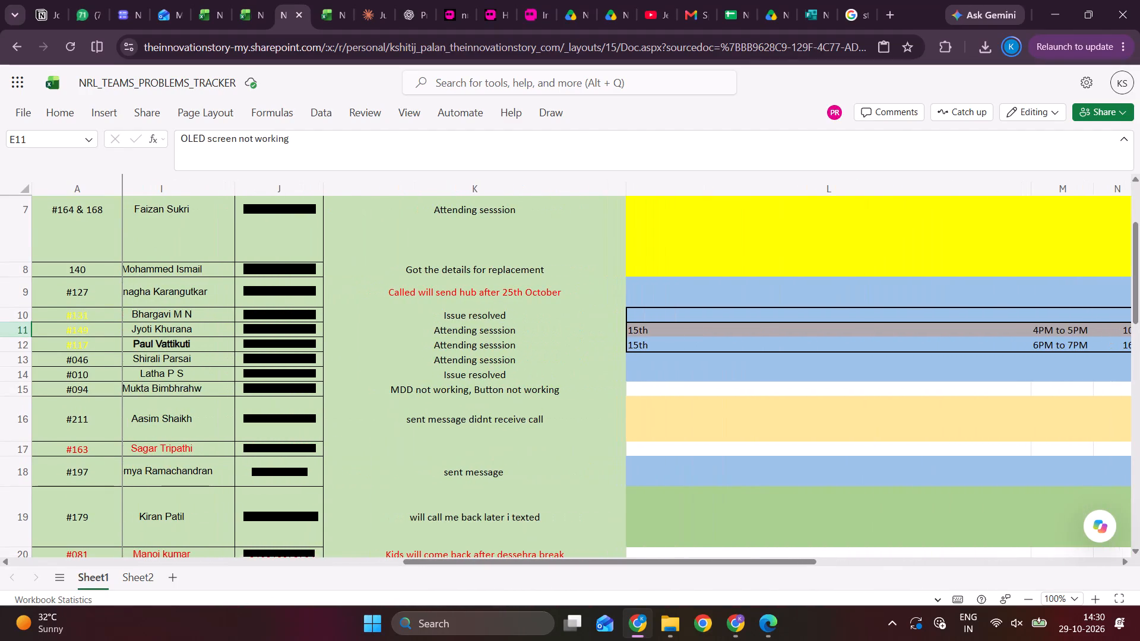
pyautogui.hscroll(6, 375, 382)
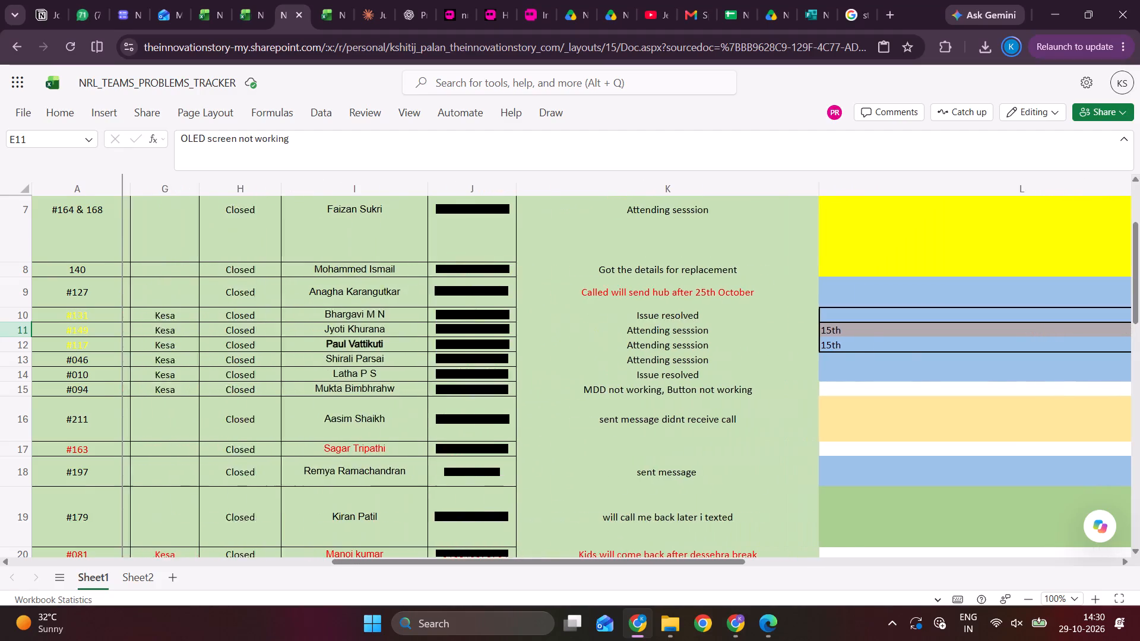
pyautogui.hscroll(4, 375, 382)
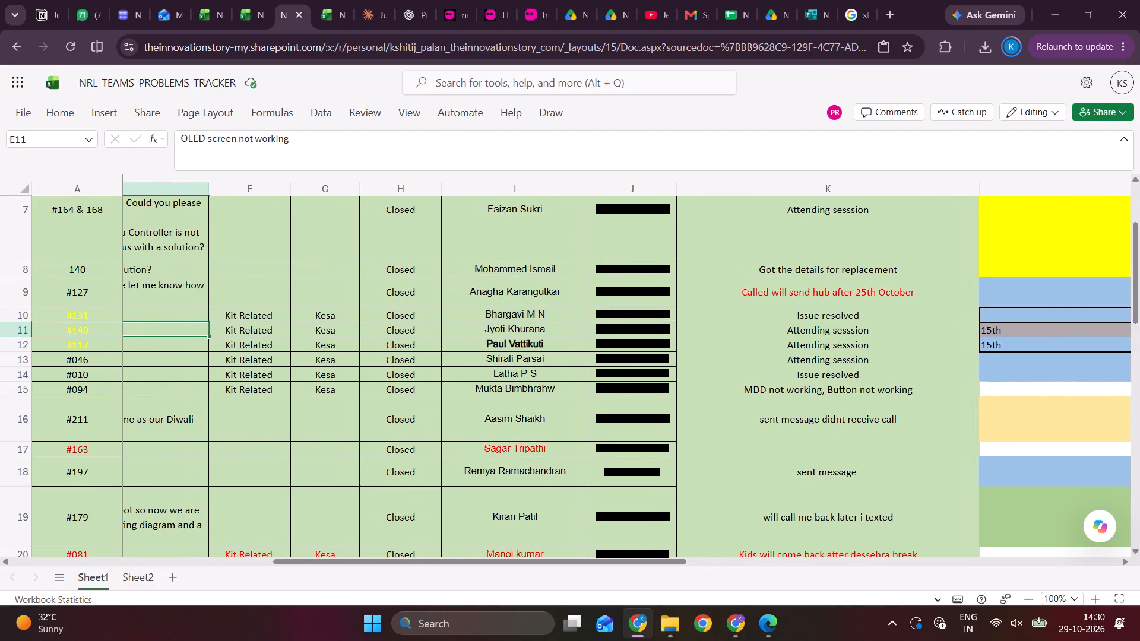
# Read team #151's full problem message about the missing motor driver in cell E22.
pyautogui.scroll(-1, 375, 382)
pyautogui.hscroll(4, 375, 382)
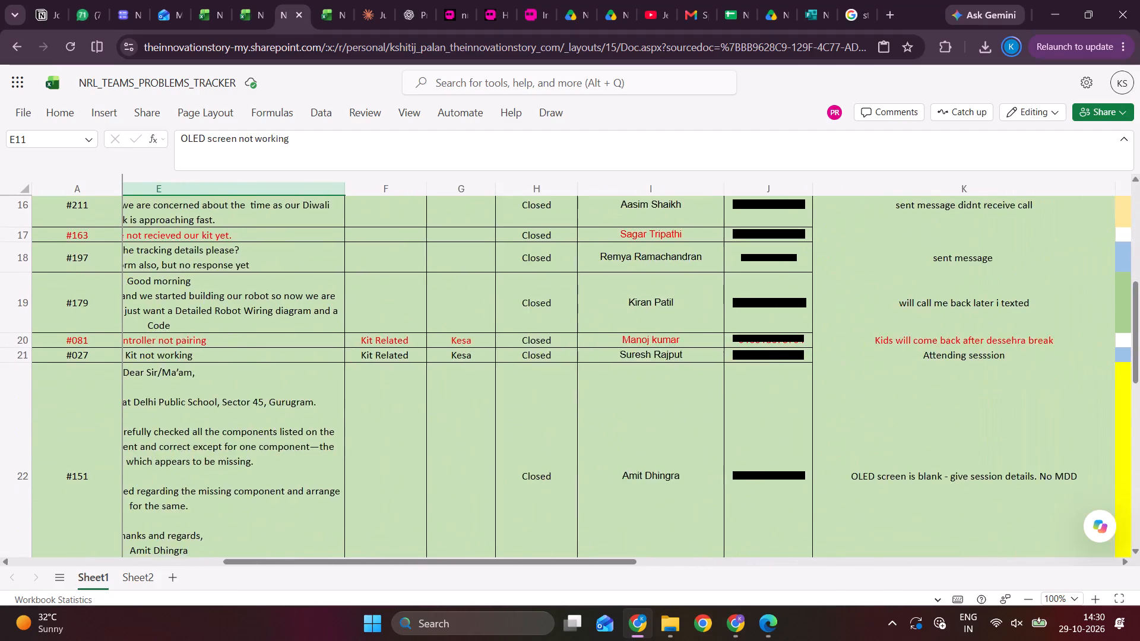
pyautogui.hscroll(3, 375, 382)
pyautogui.scroll(-3, 375, 382)
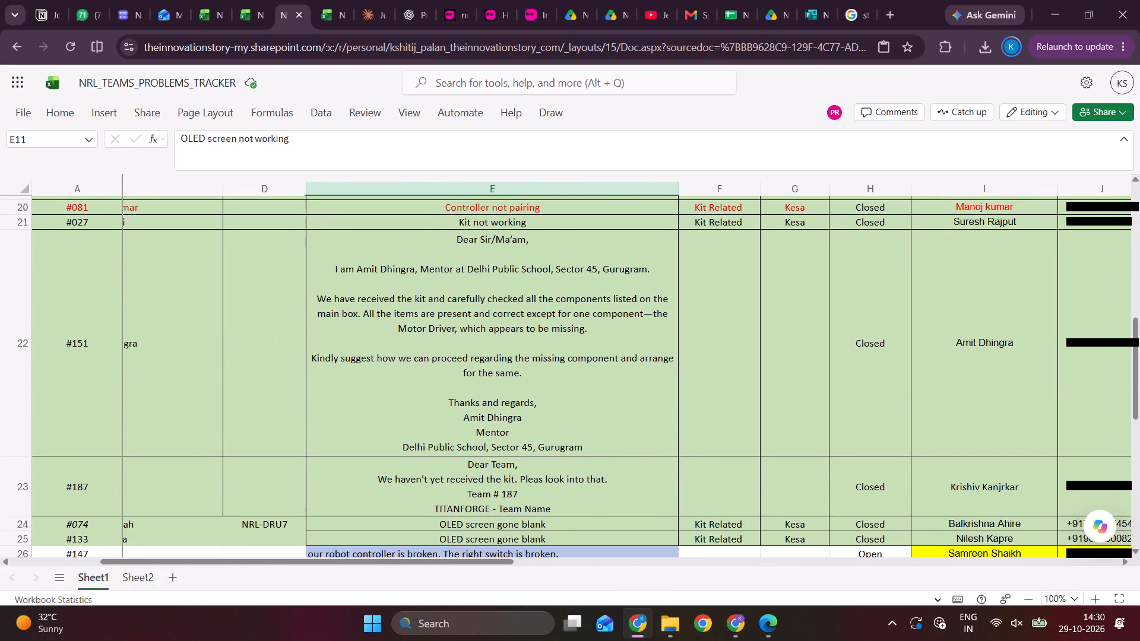
pyautogui.click(403, 277)
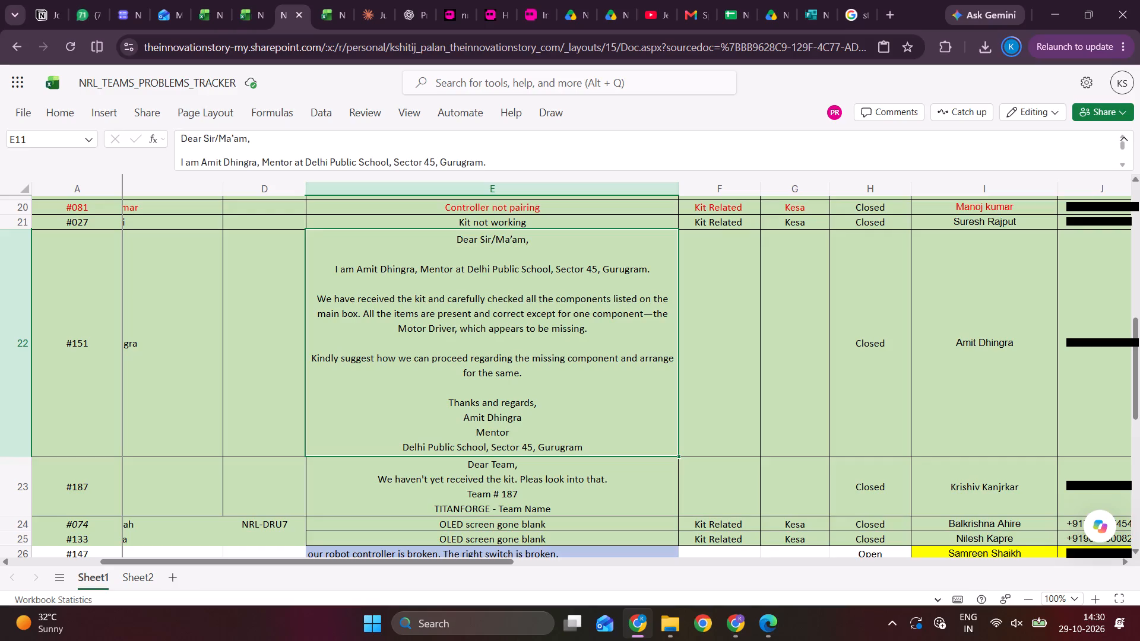
pyautogui.hscroll(1, 403, 277)
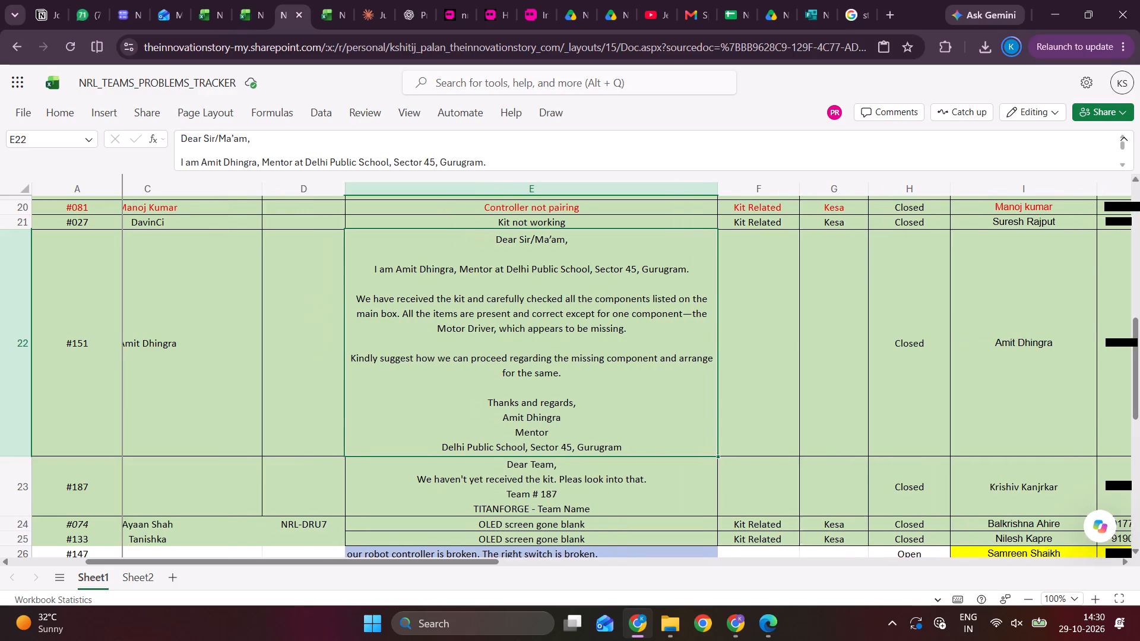
pyautogui.hscroll(2, 403, 277)
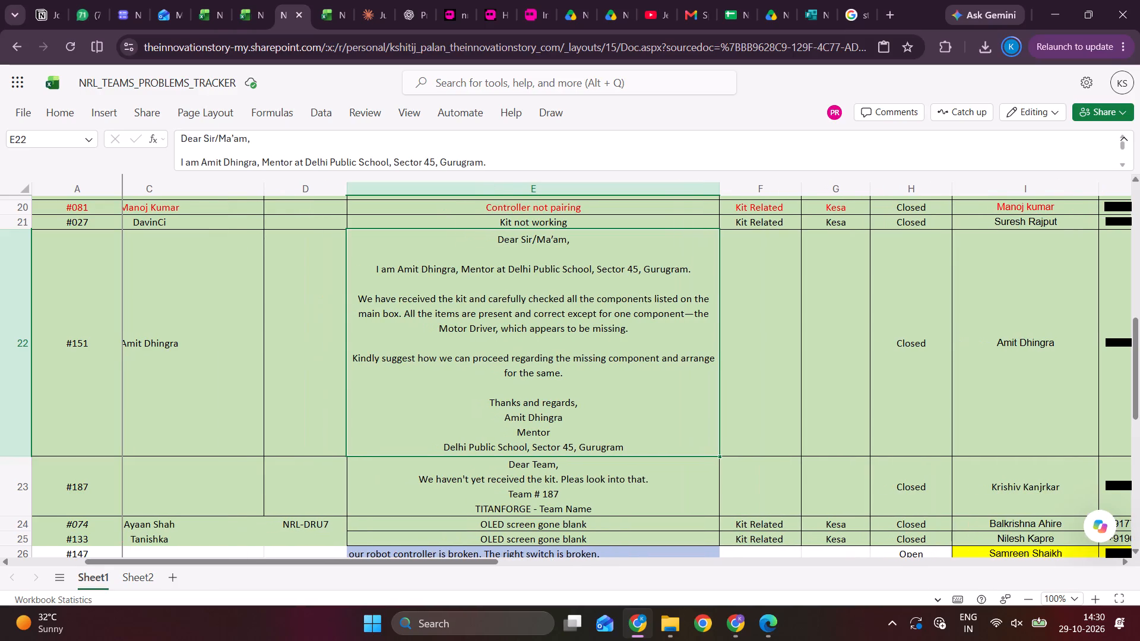
# Switch to the NRL_2026_KIT_DISPATCH workbook and locate team 151 in the Team Number column of the MATUNGA sheet.
pyautogui.click(262, 0)
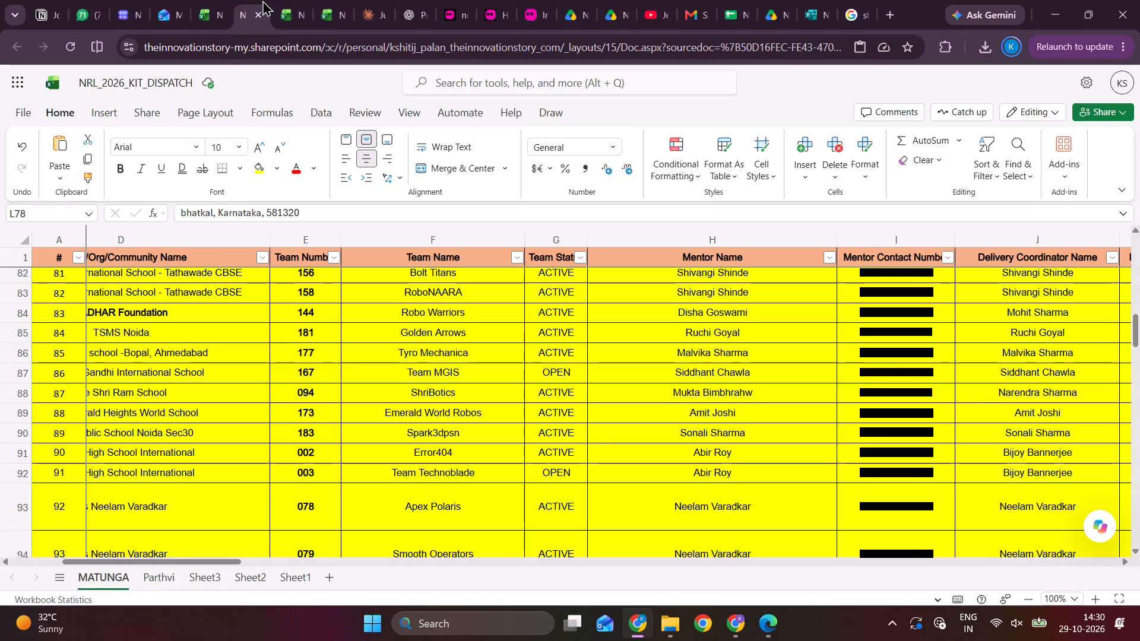
pyautogui.scroll(2, 331, 364)
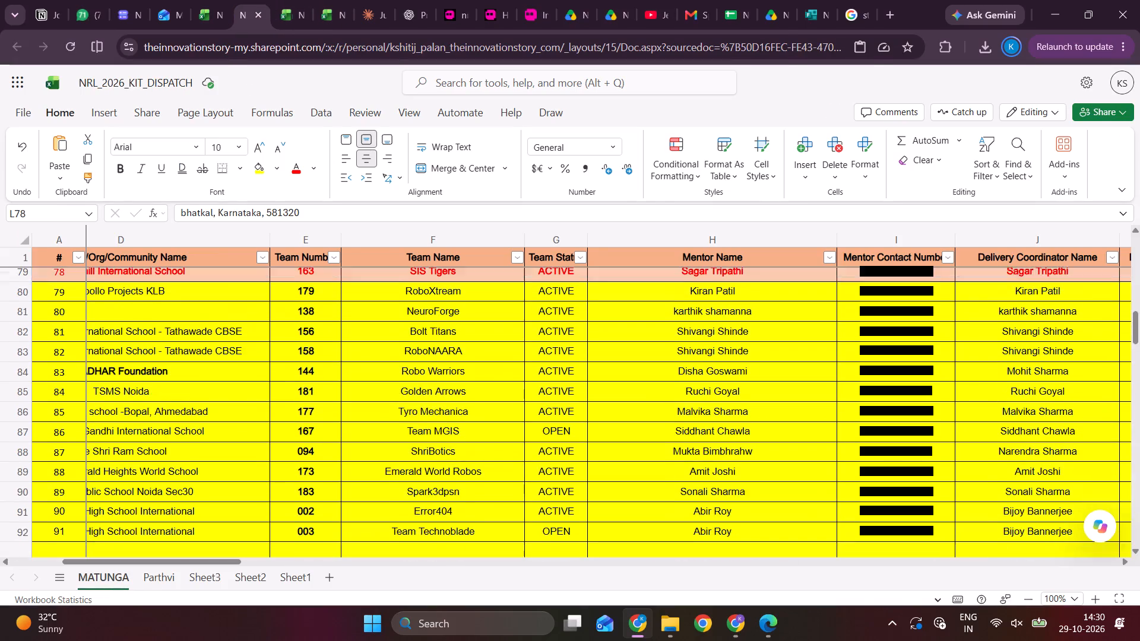
pyautogui.scroll(3, 331, 364)
pyautogui.scroll(-3, 331, 364)
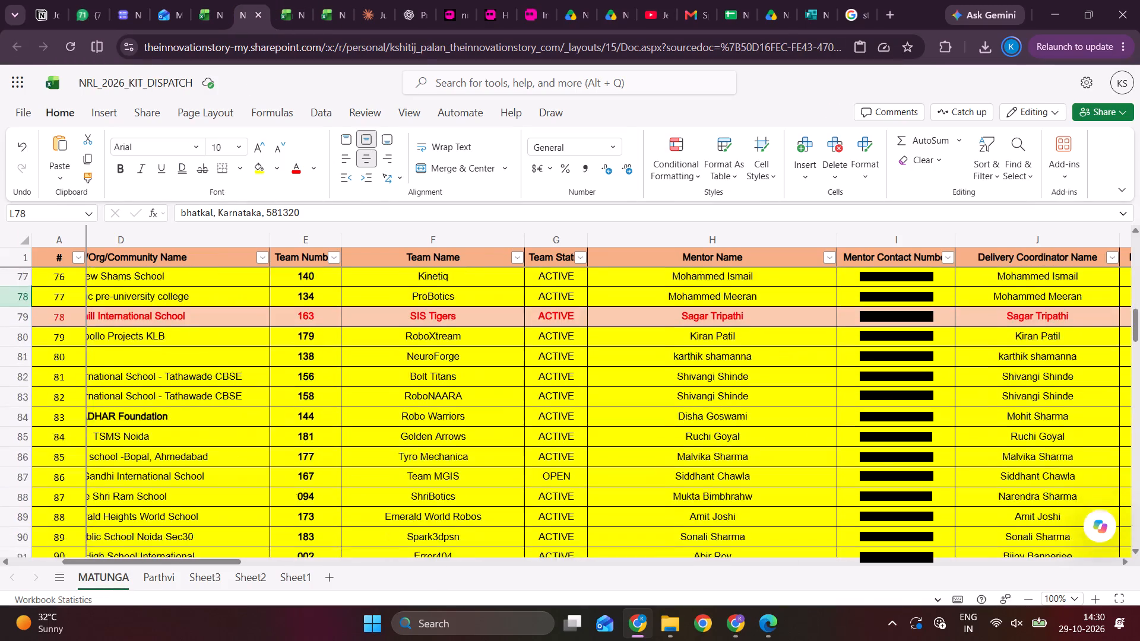
pyautogui.scroll(-10, 331, 364)
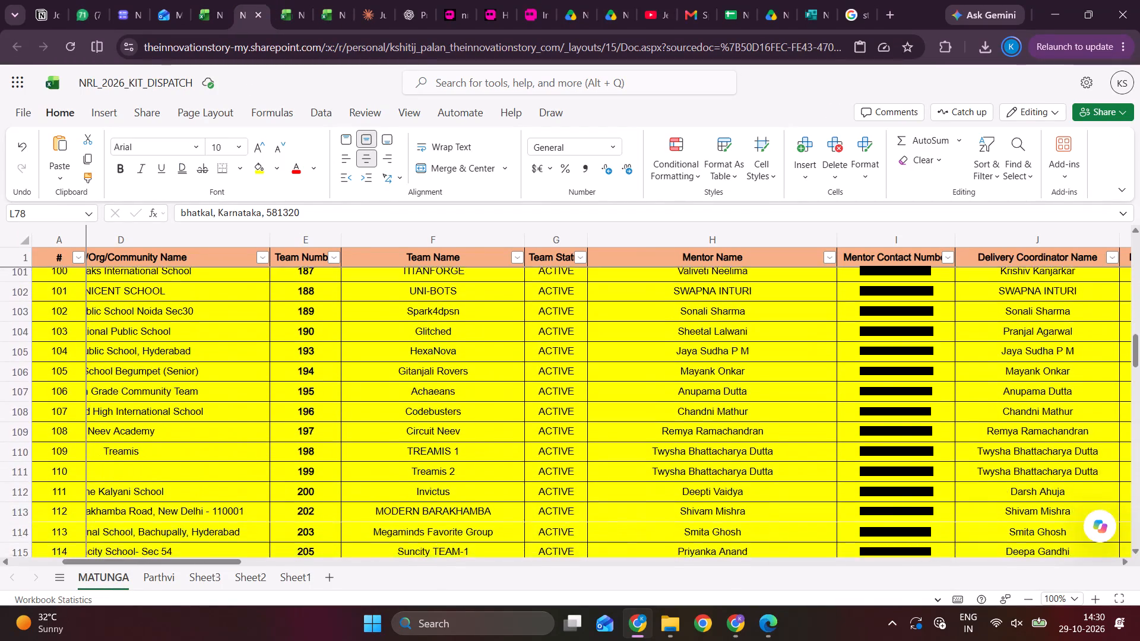
pyautogui.scroll(-9, 331, 364)
pyautogui.scroll(1, 331, 364)
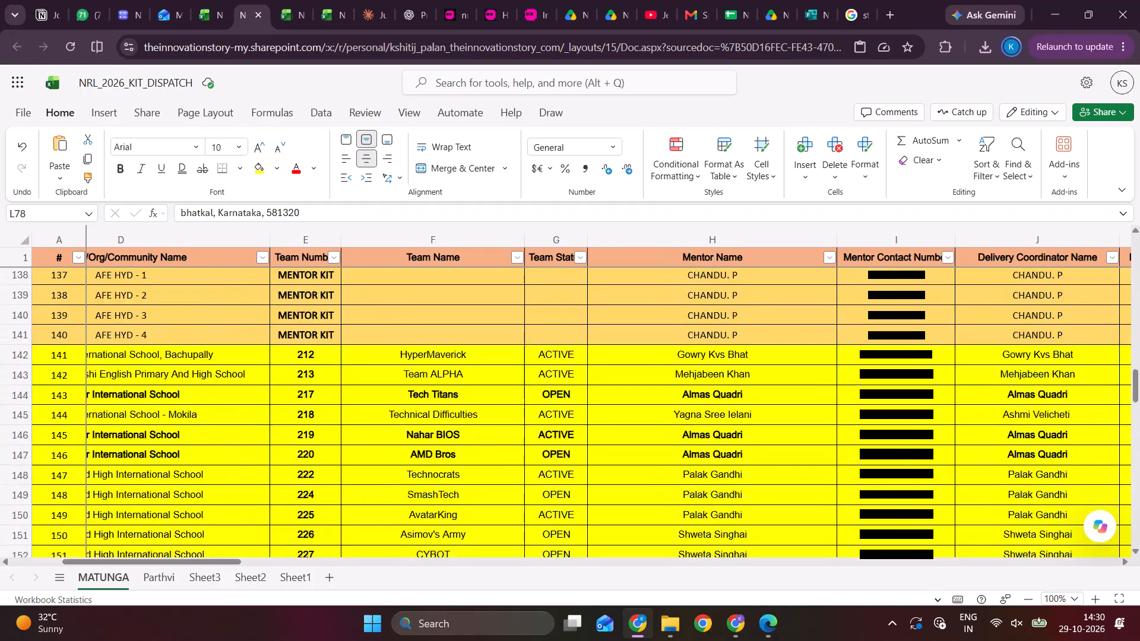
pyautogui.scroll(7, 331, 364)
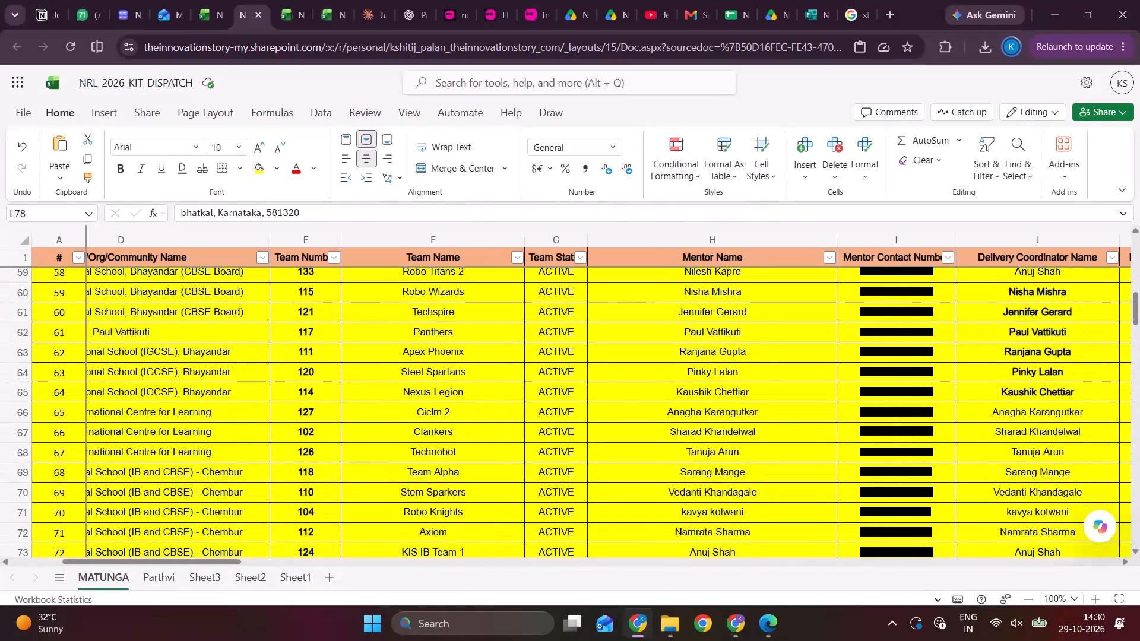
pyautogui.scroll(10, 331, 364)
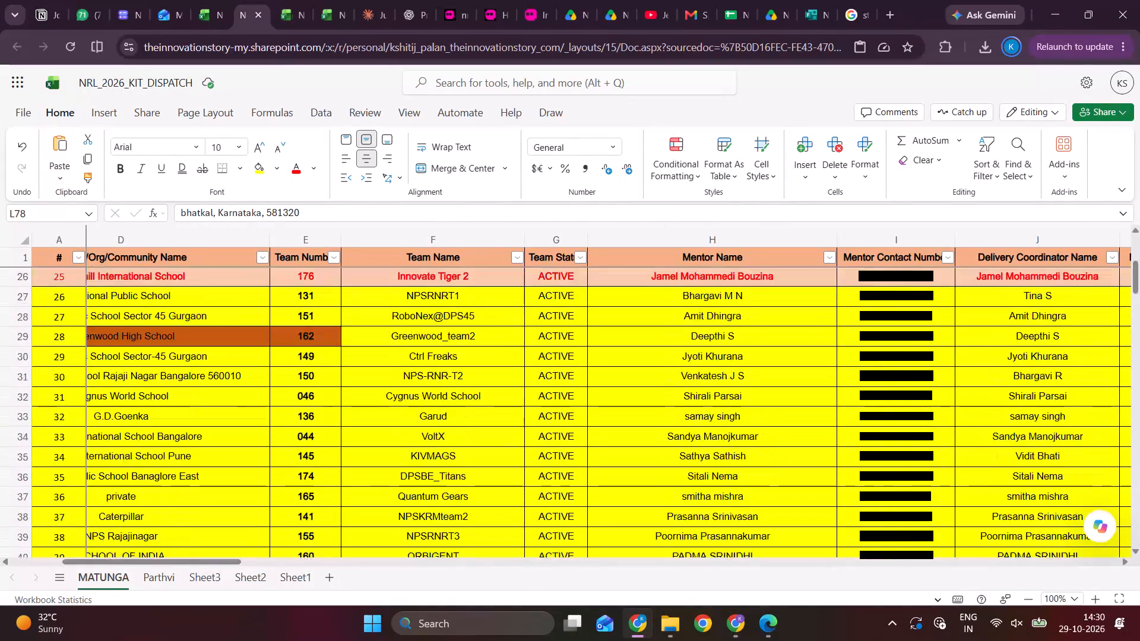
pyautogui.click(328, 341)
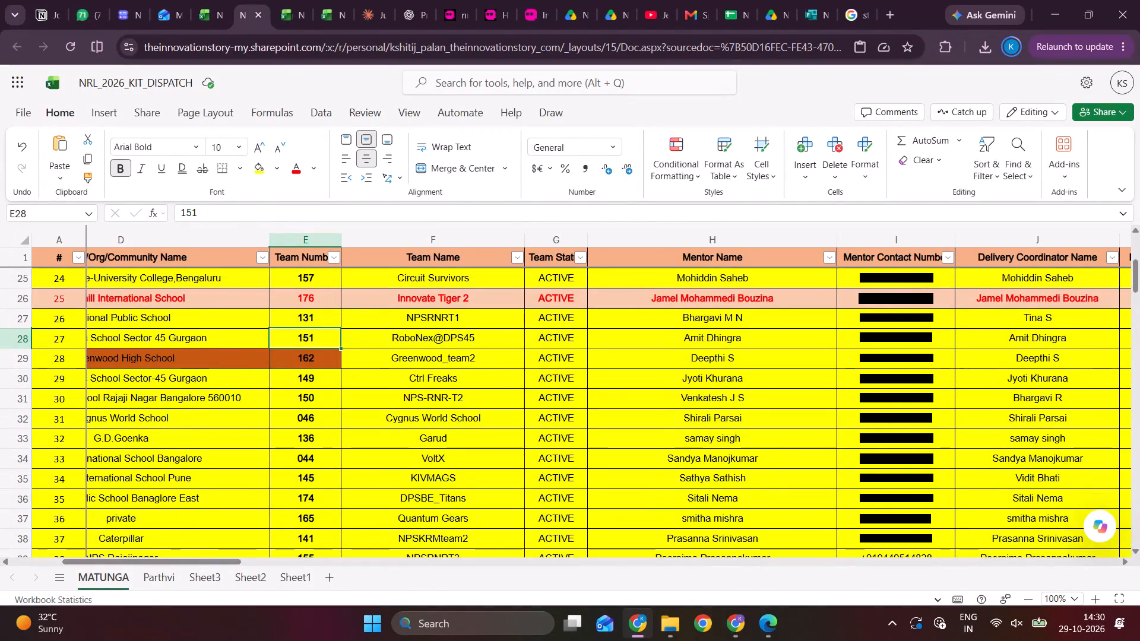
# Compare the school, team name and mentor details of teams 151 and 149 from Delhi Public School Sector 45 Gurgaon.
pyautogui.scroll(1, 337, 381)
pyautogui.hscroll(1, 337, 381)
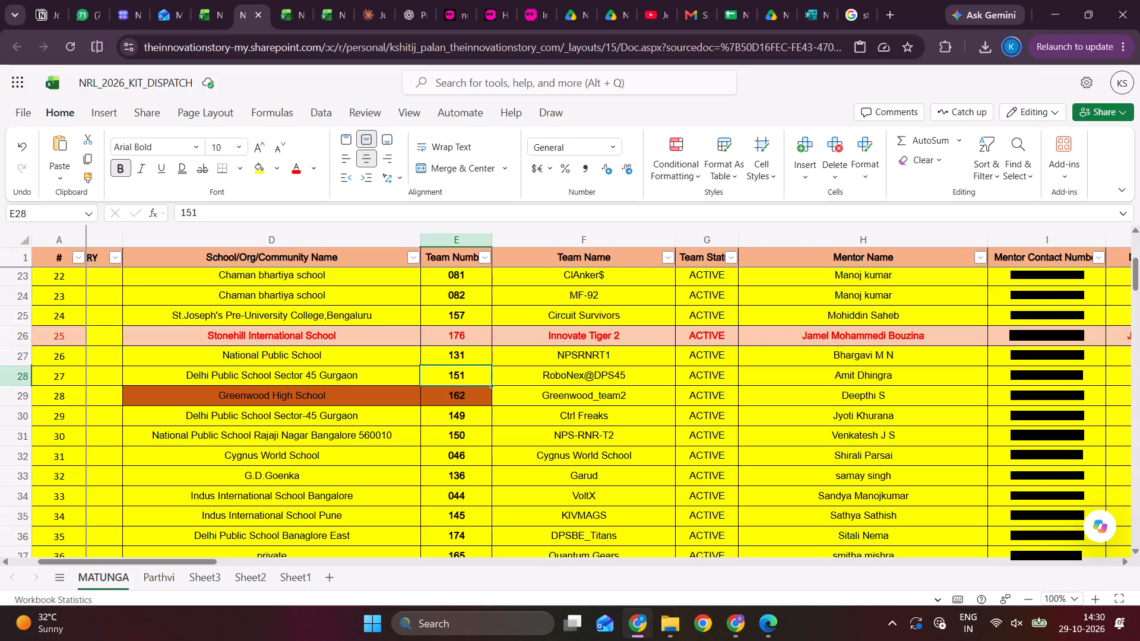
pyautogui.hscroll(1, 337, 381)
pyautogui.click(479, 418)
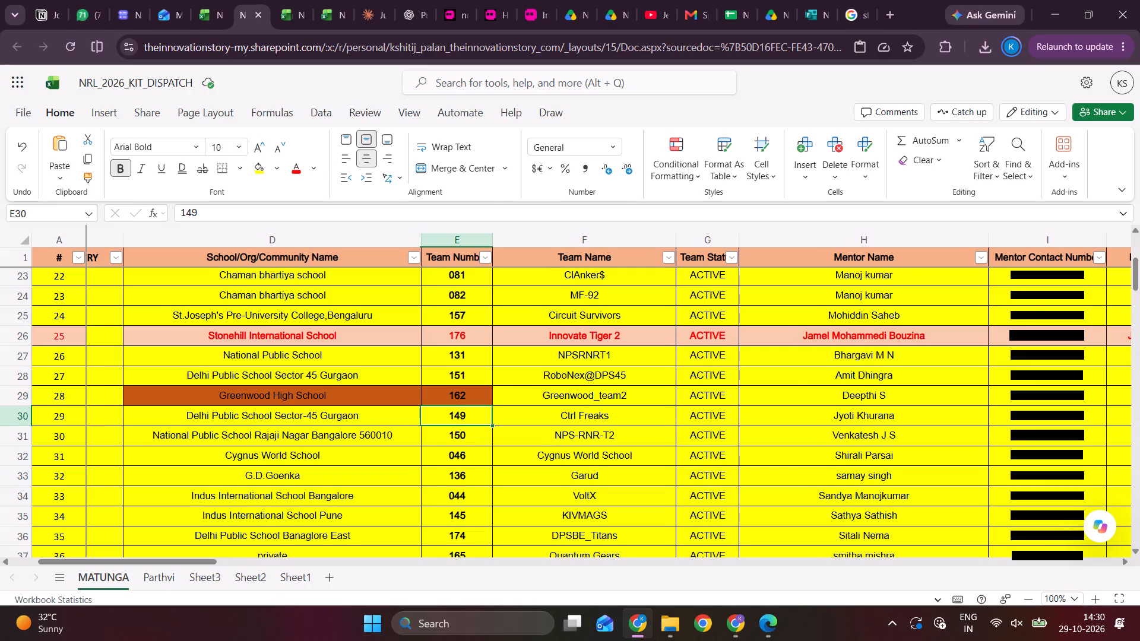
pyautogui.click(470, 373)
pyautogui.click(470, 417)
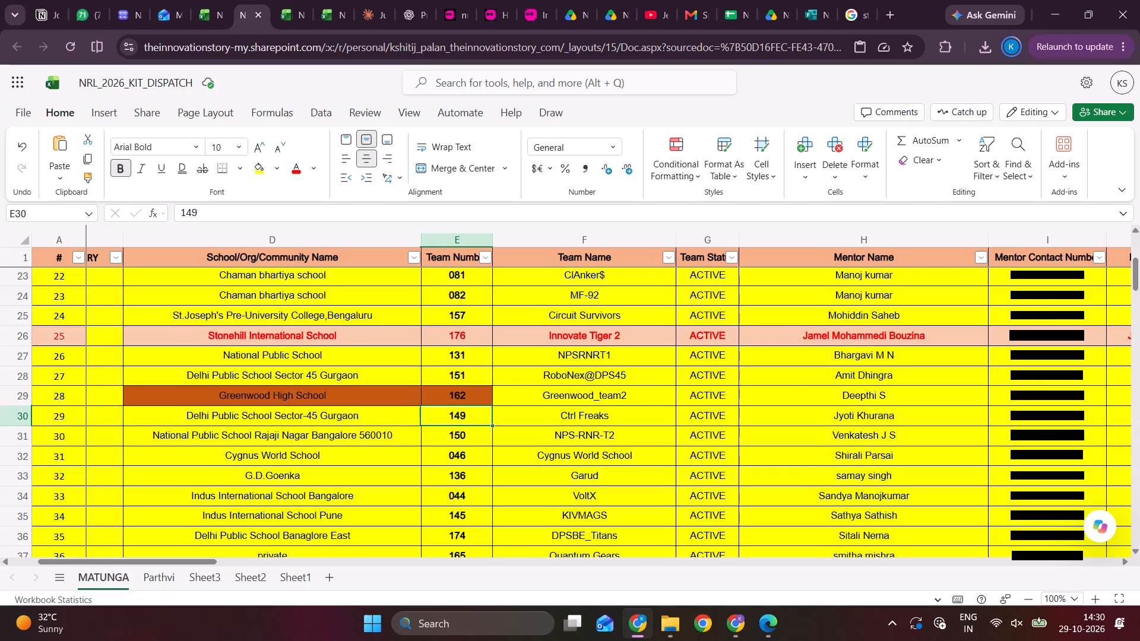
pyautogui.click(466, 373)
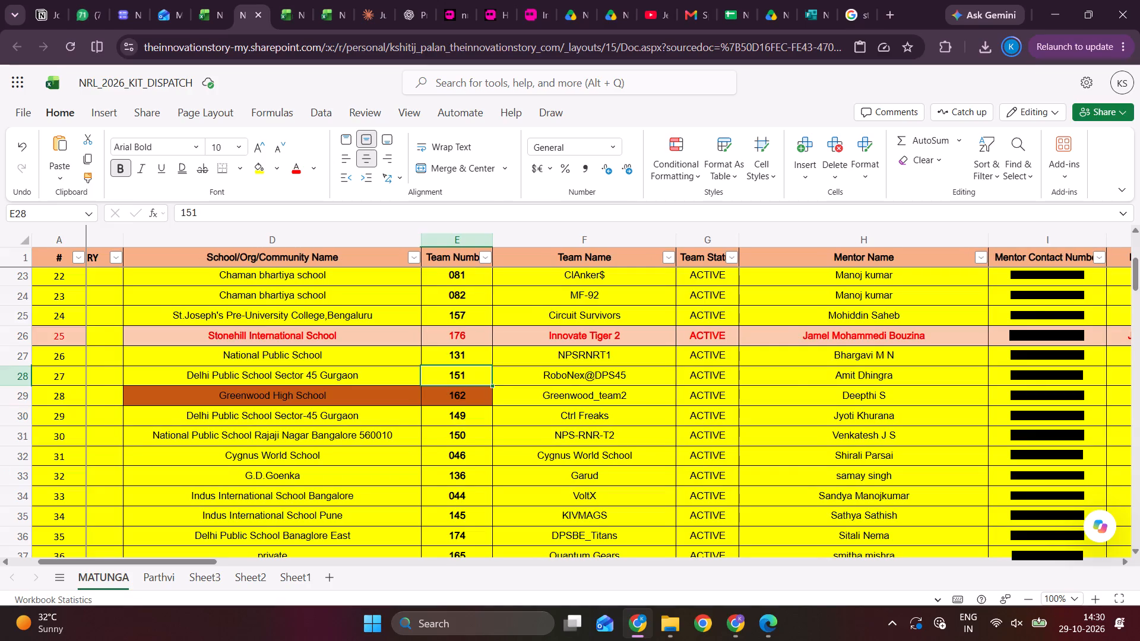
pyautogui.scroll(1, 496, 438)
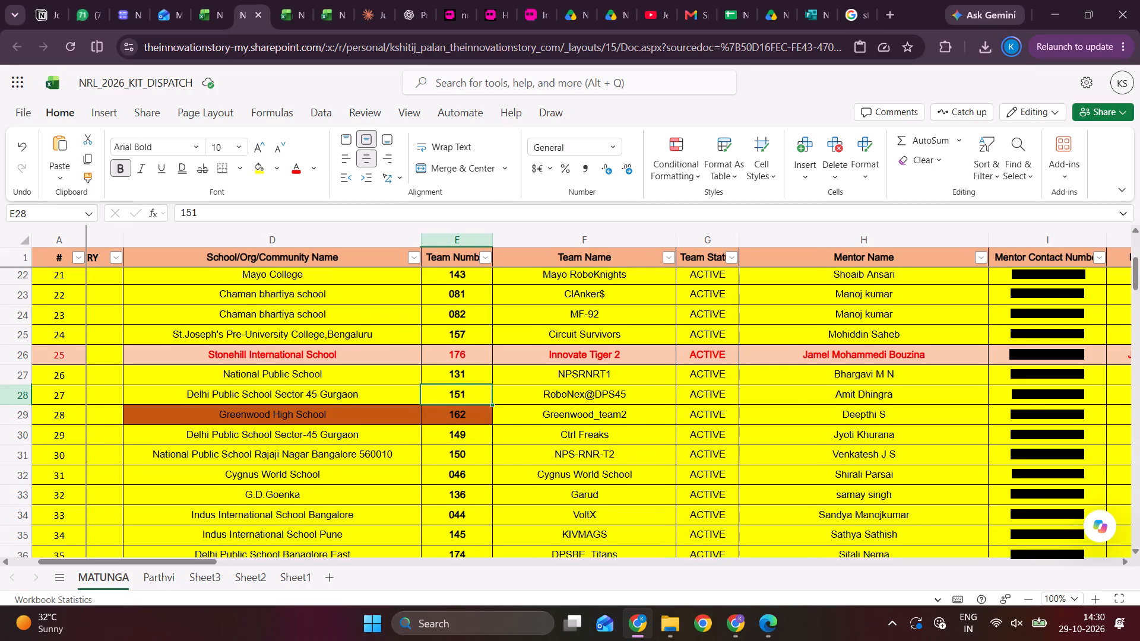
pyautogui.scroll(1, 496, 438)
pyautogui.hscroll(-1, 496, 438)
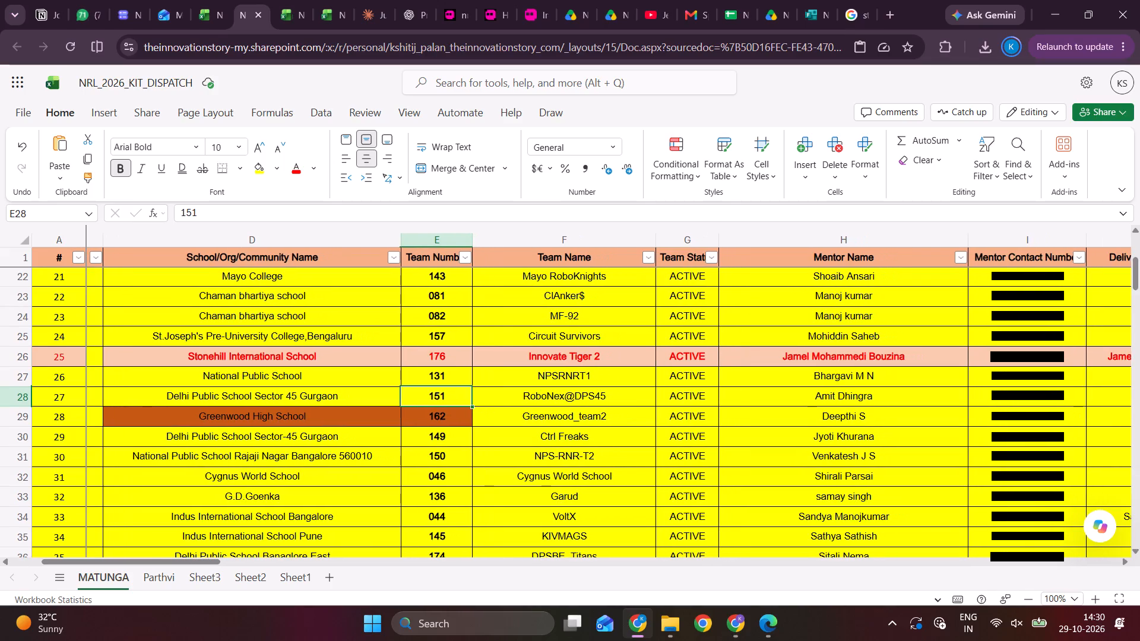
pyautogui.hscroll(-1, 496, 438)
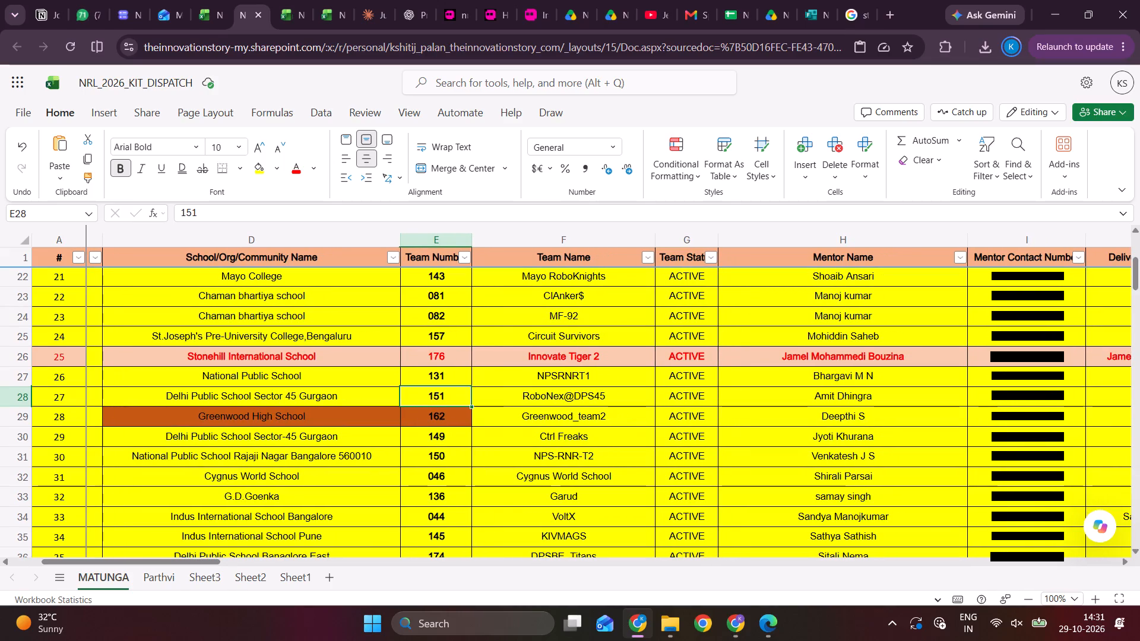
# Return to the NRL_TEAMS_PROBLEMS_TRACKER workbook and view the team issue notes on Sheet2.
pyautogui.click(291, 4)
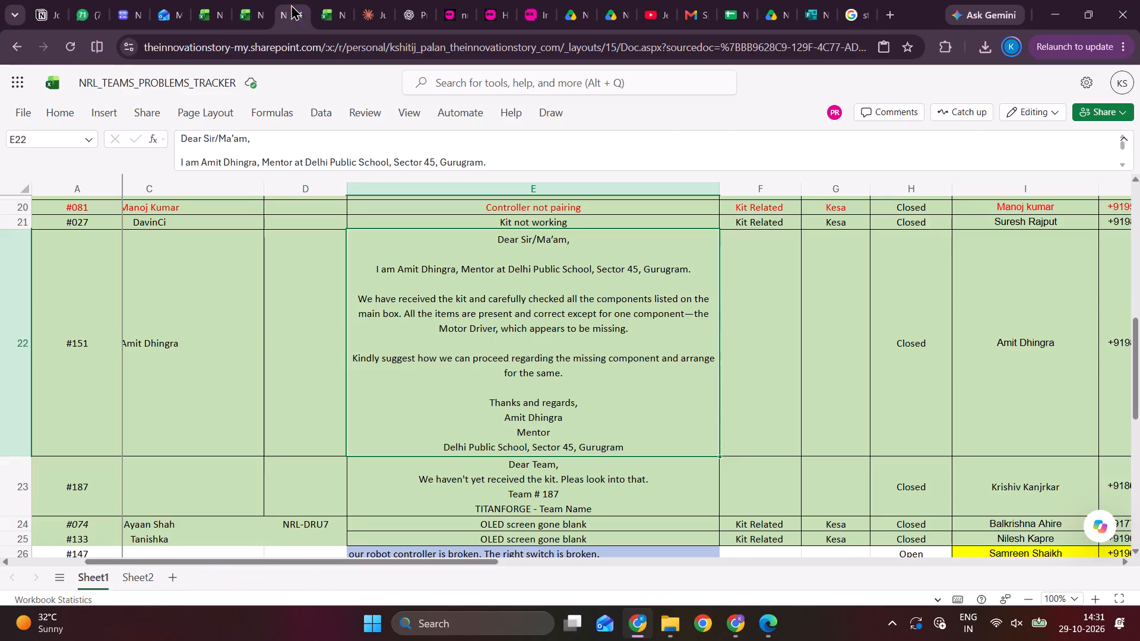
pyautogui.click(139, 572)
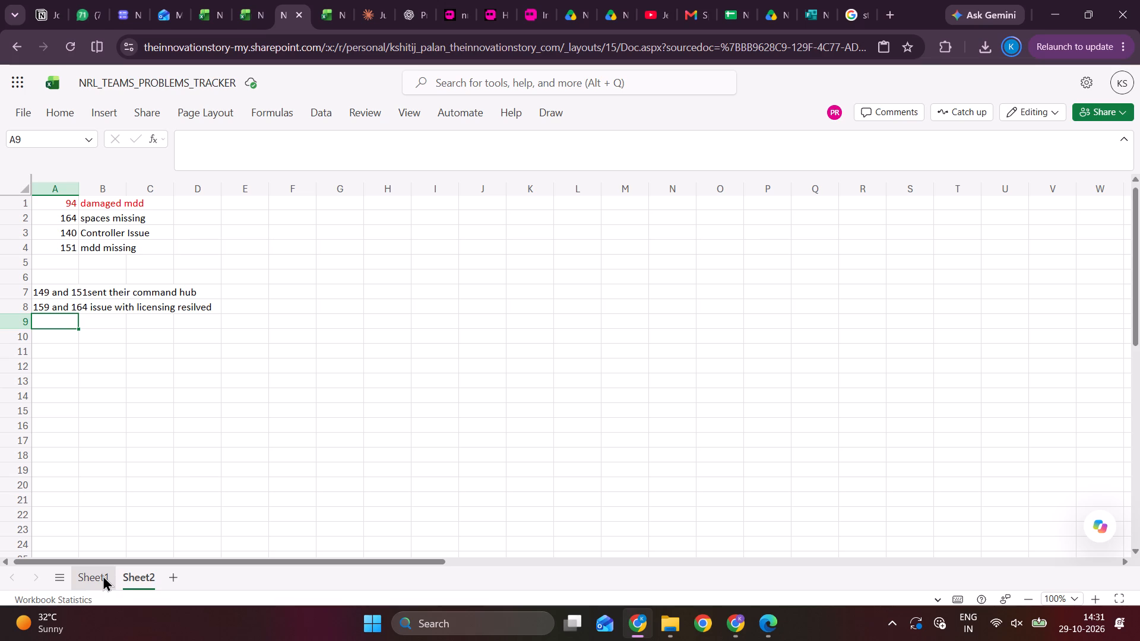
# Review the team queries and their statuses on Sheet1 of the problems tracker, back up to the first rows.
pyautogui.click(103, 575)
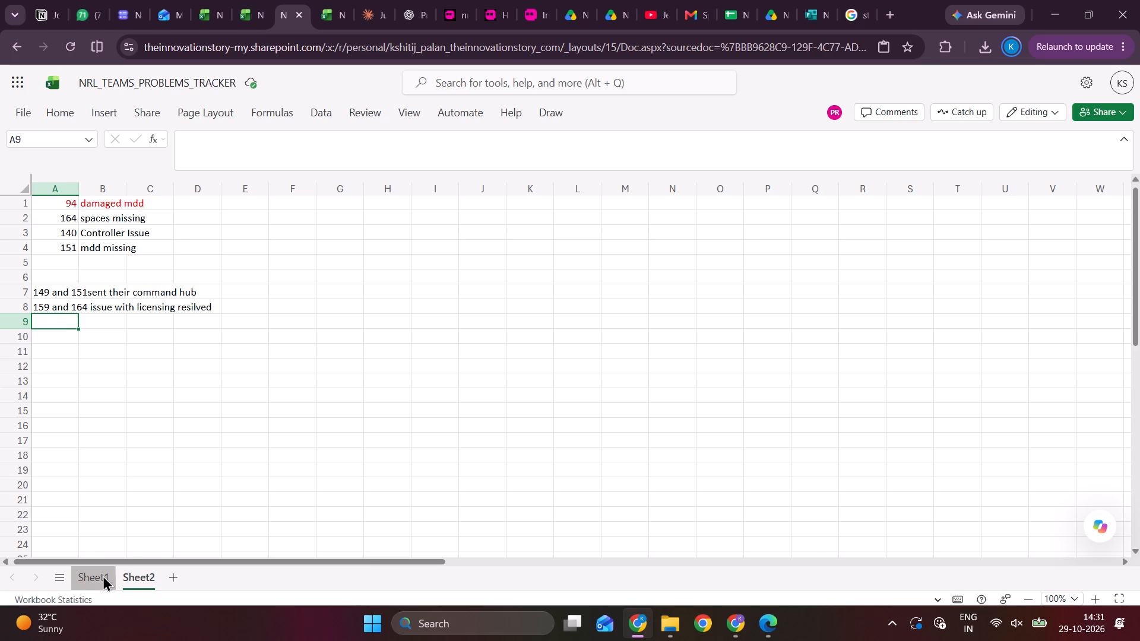
pyautogui.scroll(-2, 188, 470)
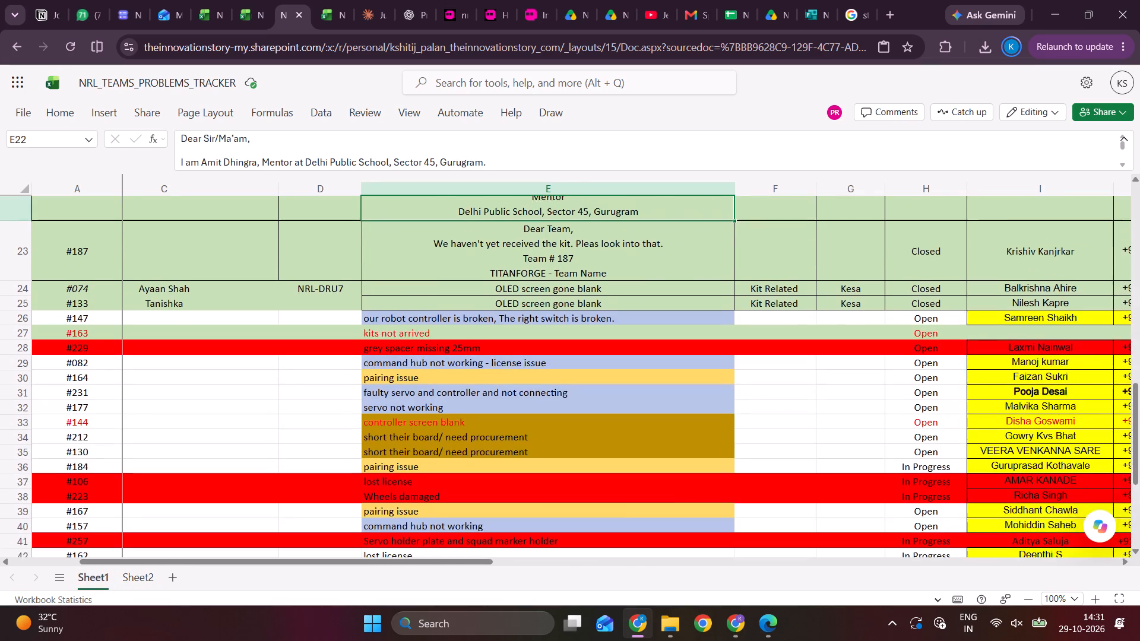
pyautogui.scroll(5, 188, 470)
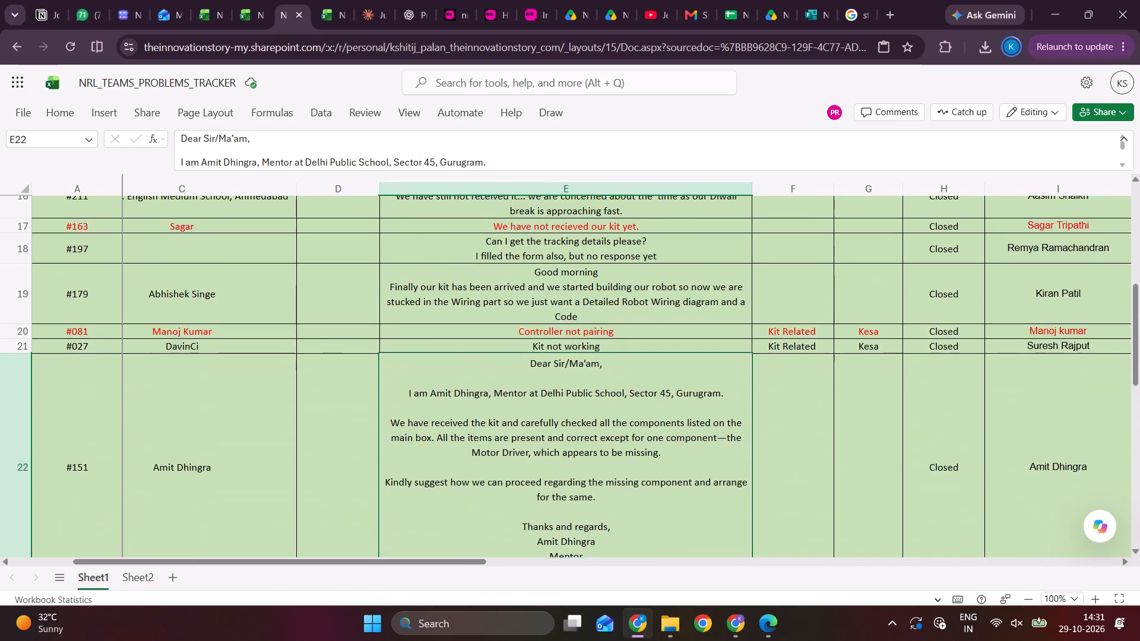
pyautogui.scroll(3, 188, 470)
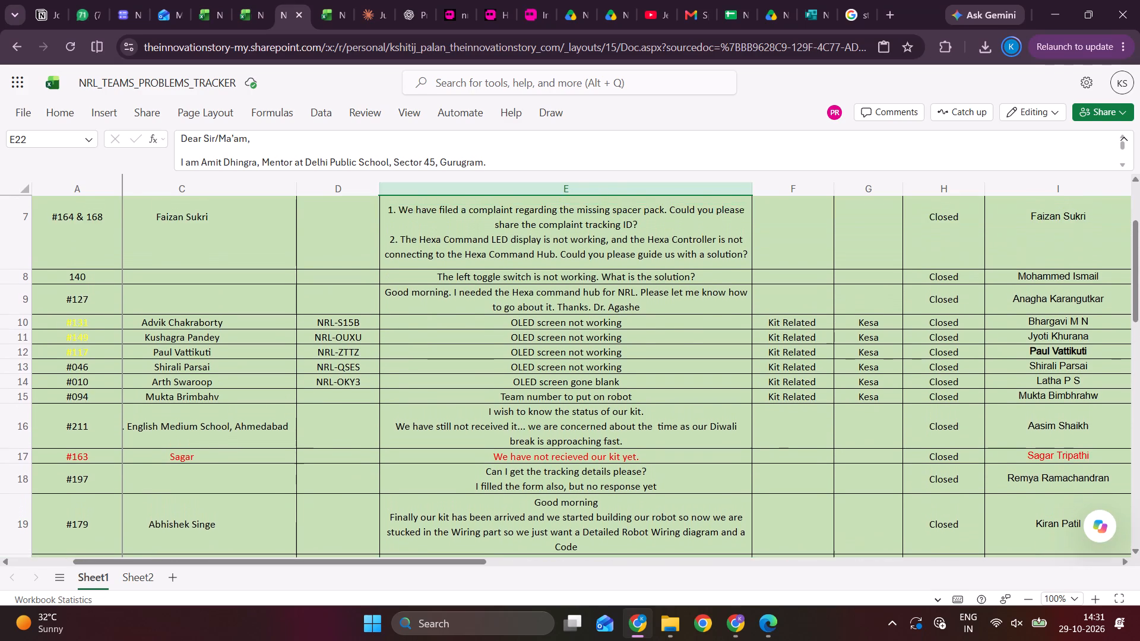
pyautogui.scroll(6, 188, 470)
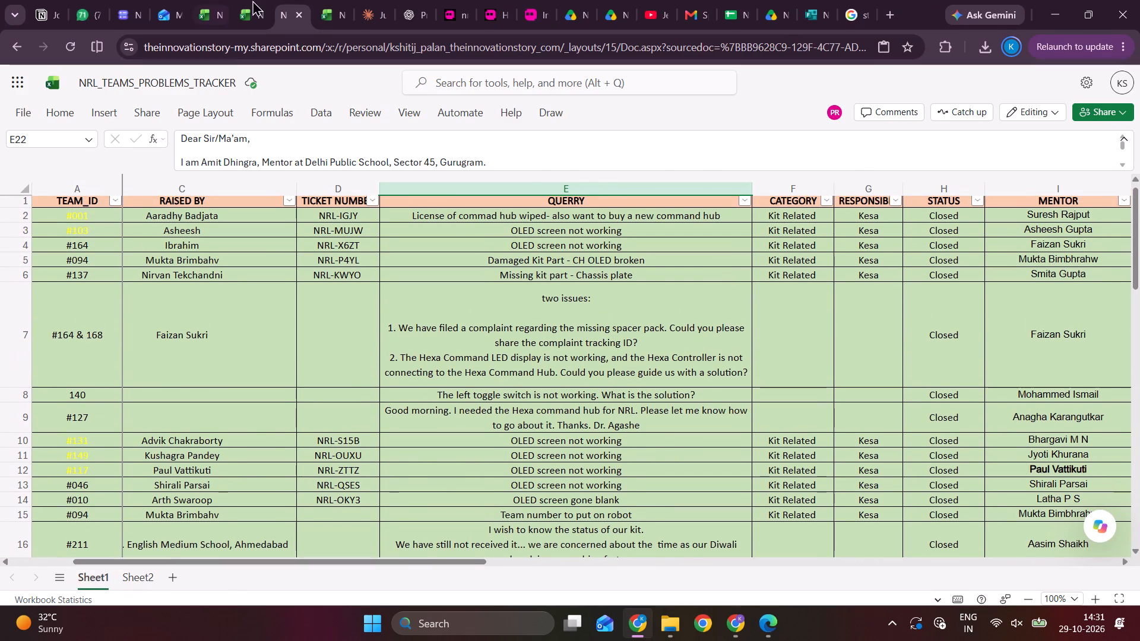
# Switch to the NRL_2026_KIT_DISPATCH workbook and search the MATUNGA sheet for 159, continuing to the match in the Team Number column.
pyautogui.click(260, 0)
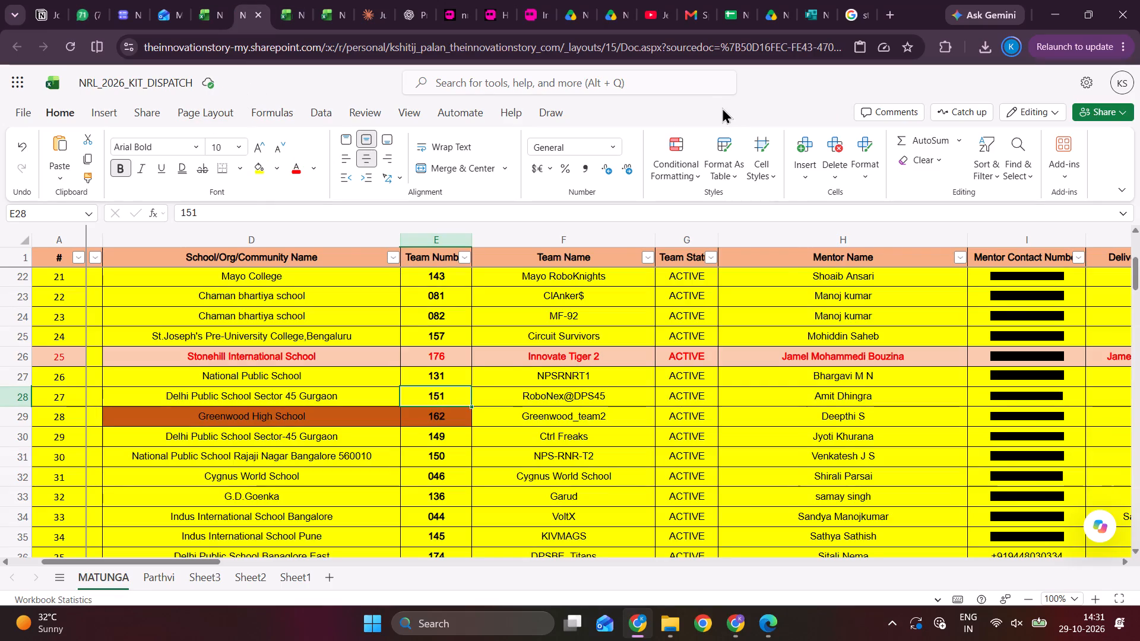
pyautogui.hotkey('ctrl', 'f')
pyautogui.write('159')
pyautogui.press('Return')
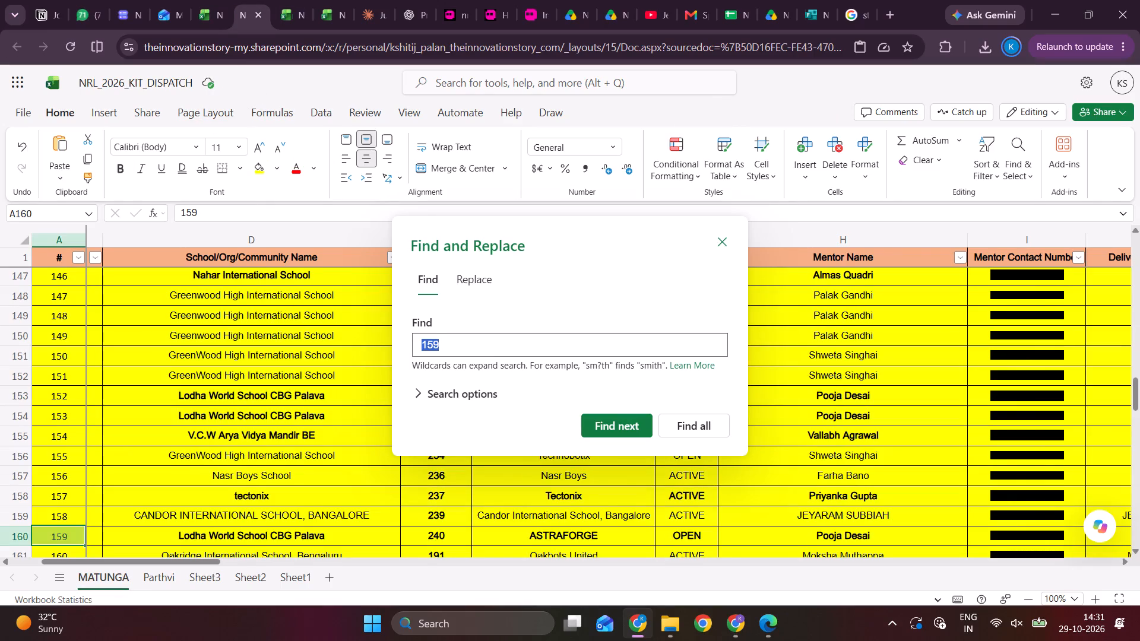
pyautogui.hscroll(5, 547, 467)
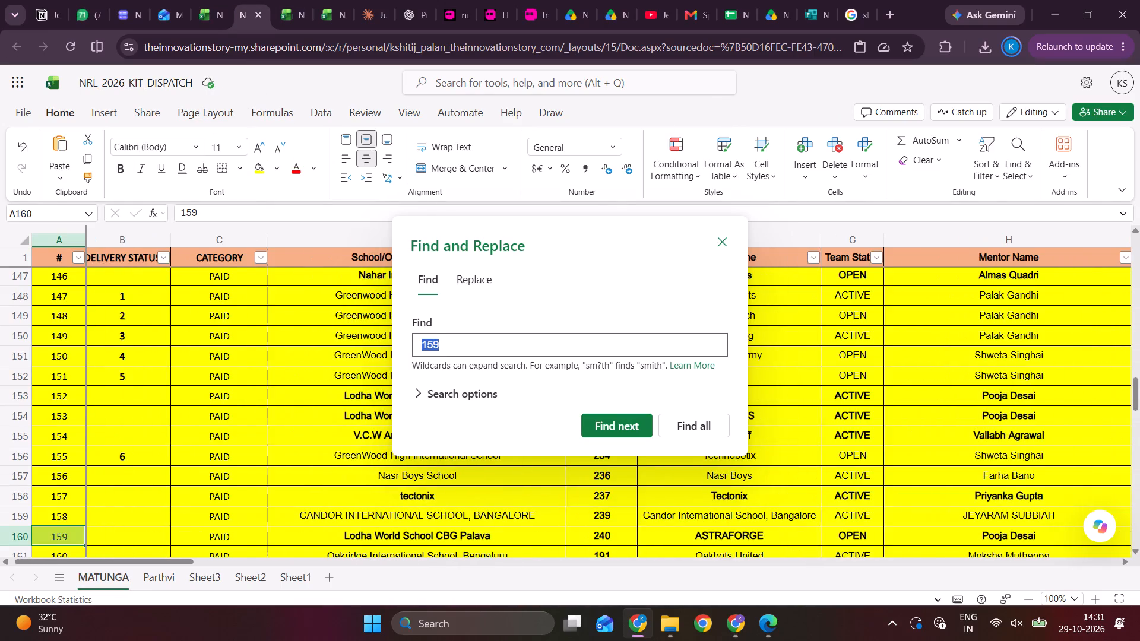
pyautogui.hscroll(1, 547, 467)
pyautogui.press('Return')
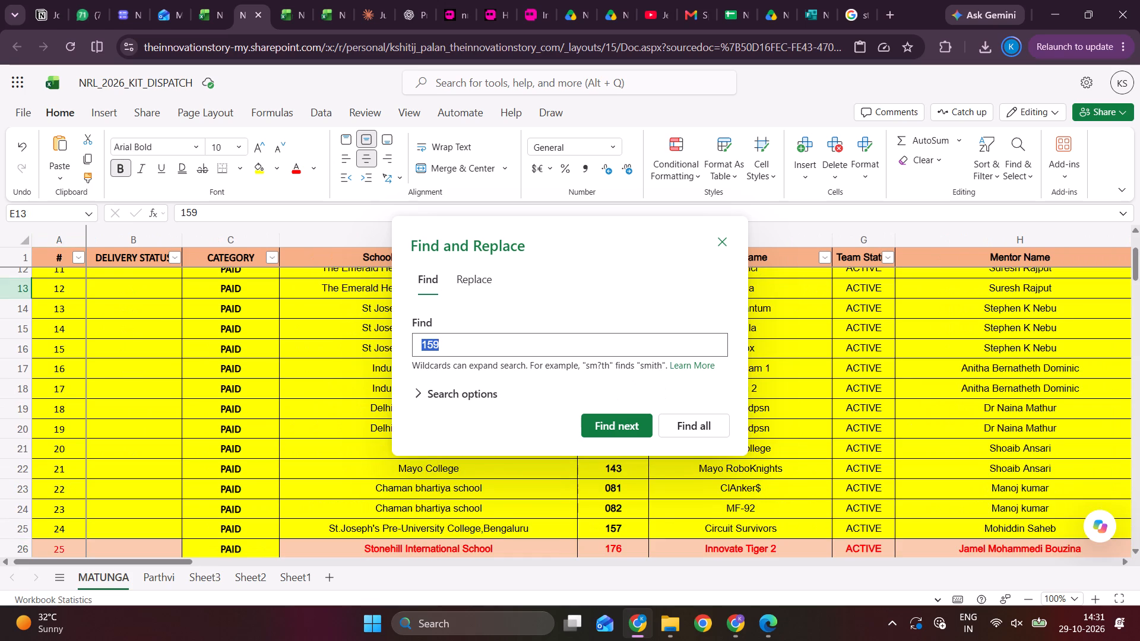
# Move the Find and Replace dialog clear of the data and examine the school, team name and mentor in team 159's row.
pyautogui.scroll(-4, 841, 456)
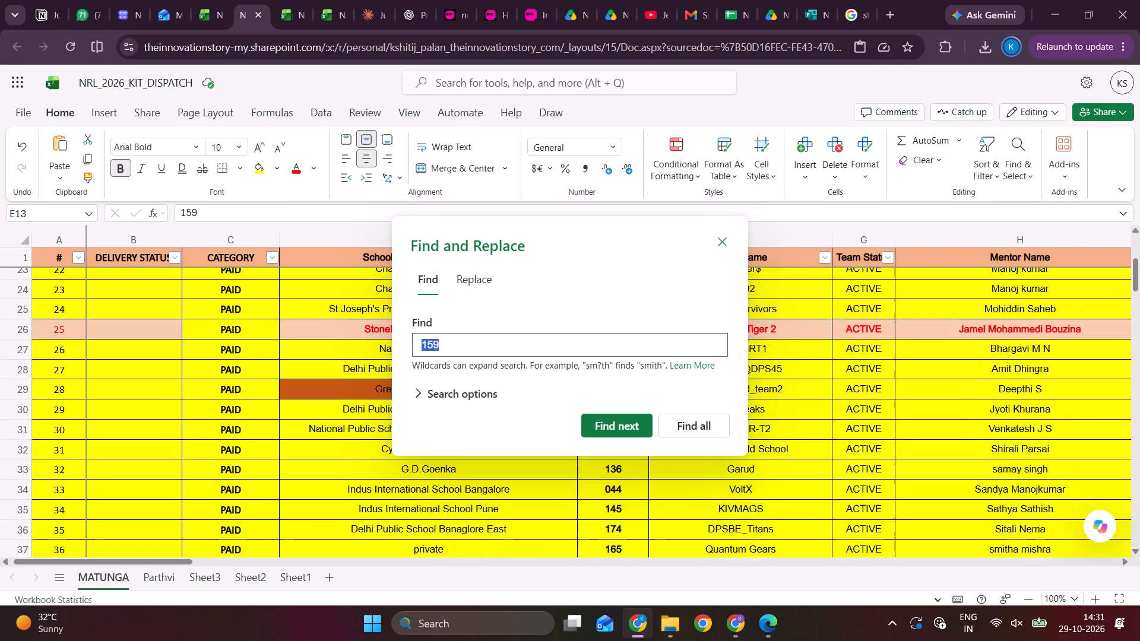
pyautogui.scroll(-1, 841, 456)
pyautogui.moveTo(578, 255); pyautogui.dragTo(636, 379)
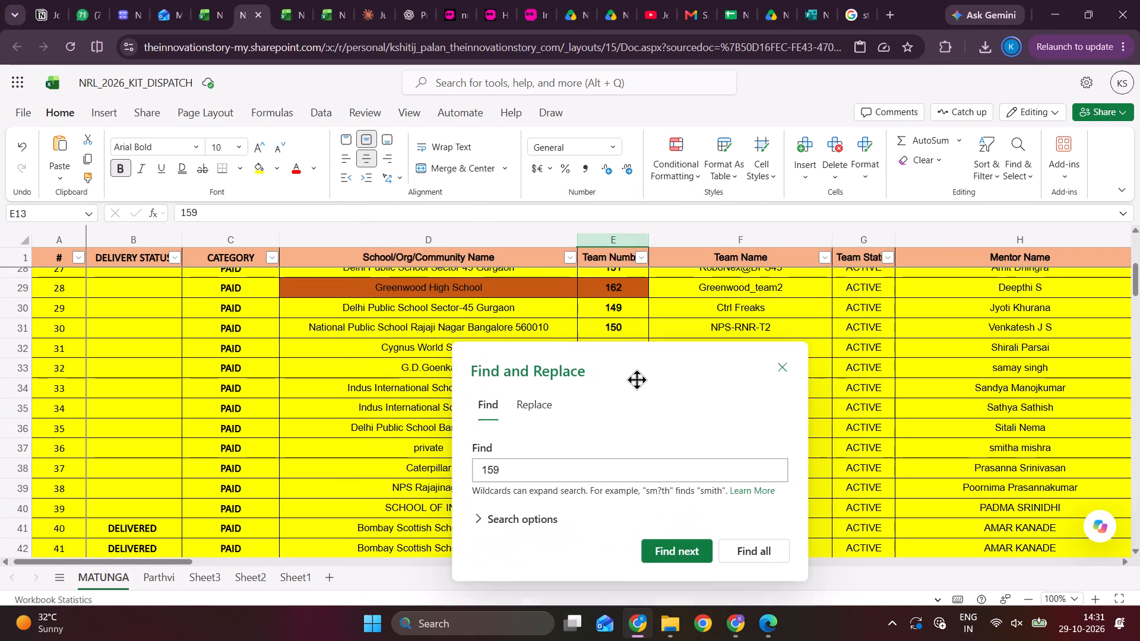
pyautogui.moveTo(636, 379); pyautogui.dragTo(636, 377)
pyautogui.scroll(4, 838, 290)
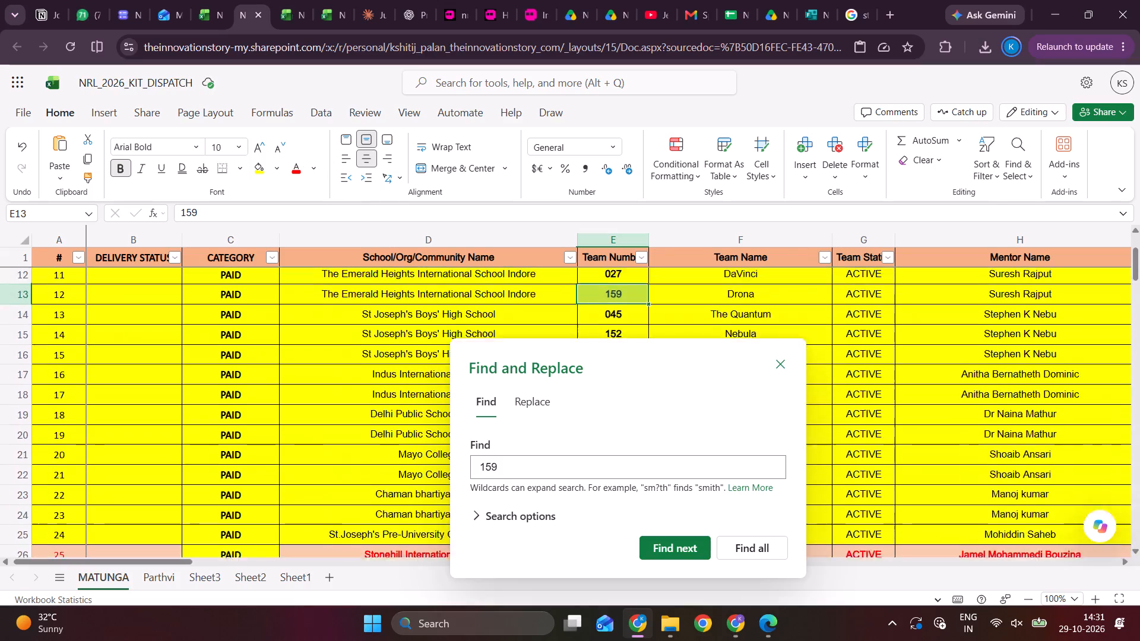
pyautogui.scroll(1, 838, 290)
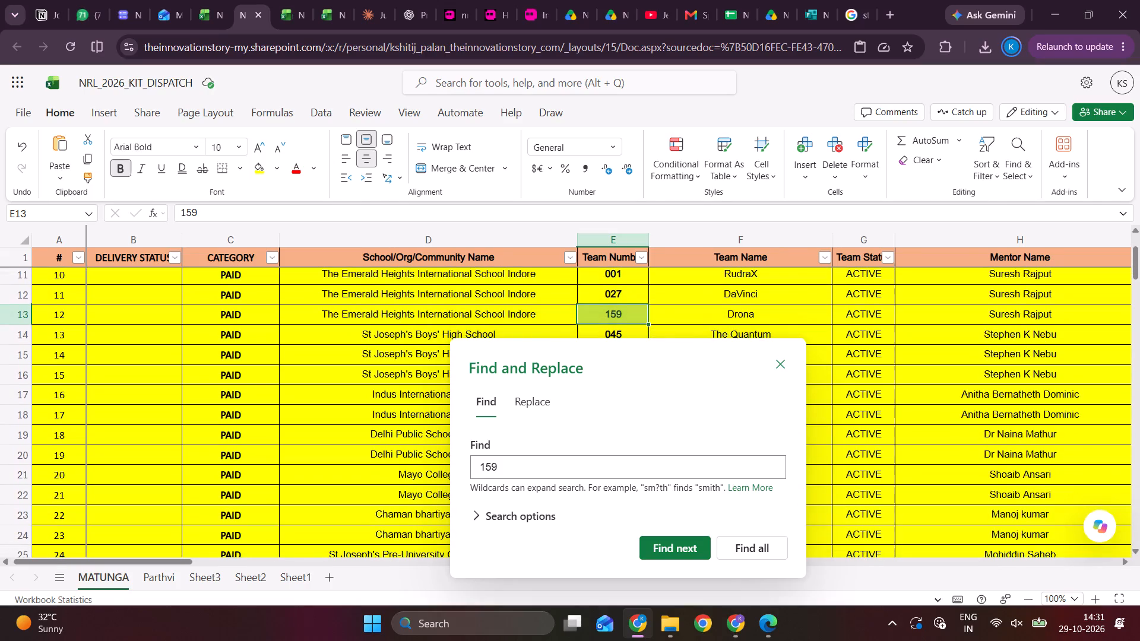
pyautogui.click(426, 302)
pyautogui.click(427, 311)
pyautogui.hscroll(-1, 578, 316)
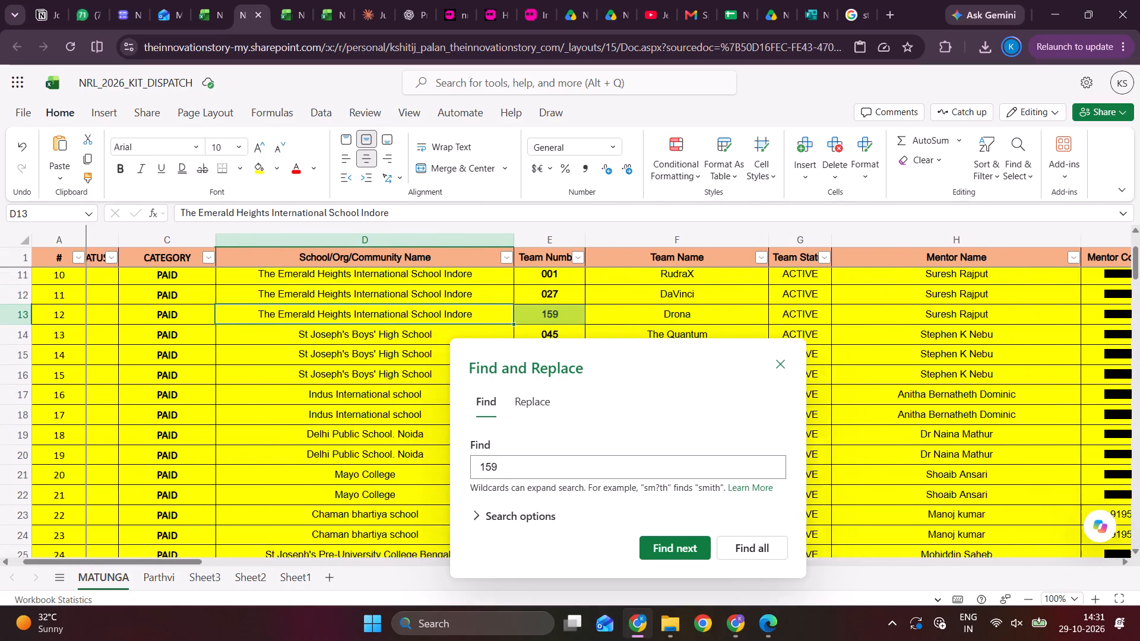
pyautogui.hscroll(-1, 578, 316)
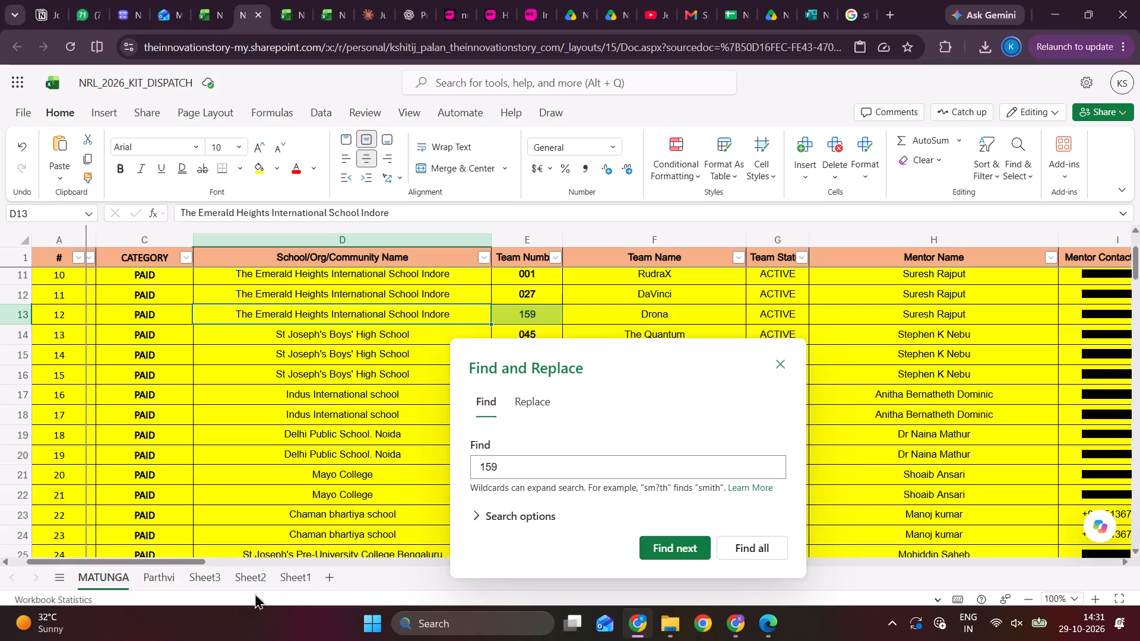
# Return to the NRL_TEAMS_PROBLEMS_TRACKER workbook and check the Sheet2 note about teams 159 and 164.
pyautogui.click(299, 0)
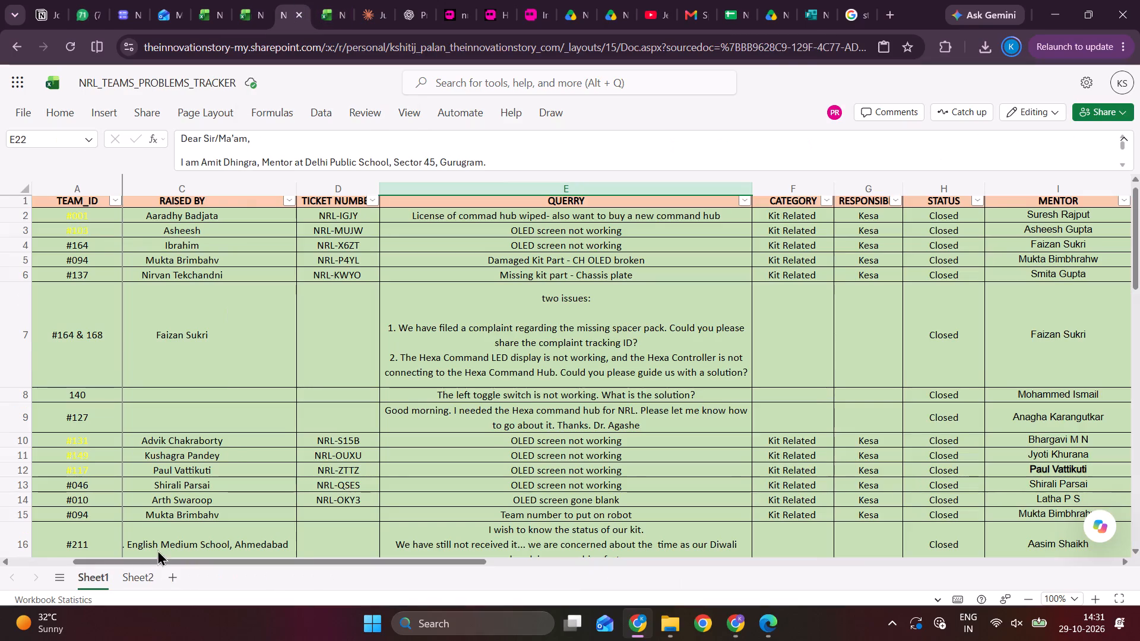
pyautogui.click(140, 580)
pyautogui.click(132, 576)
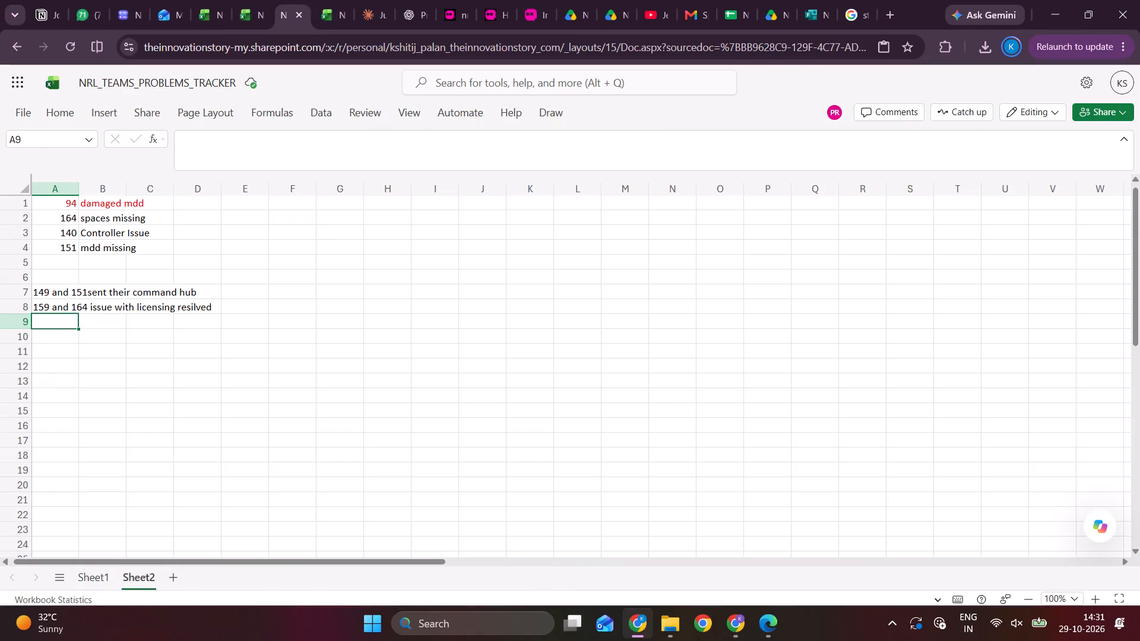
pyautogui.click(48, 310)
pyautogui.click(80, 304)
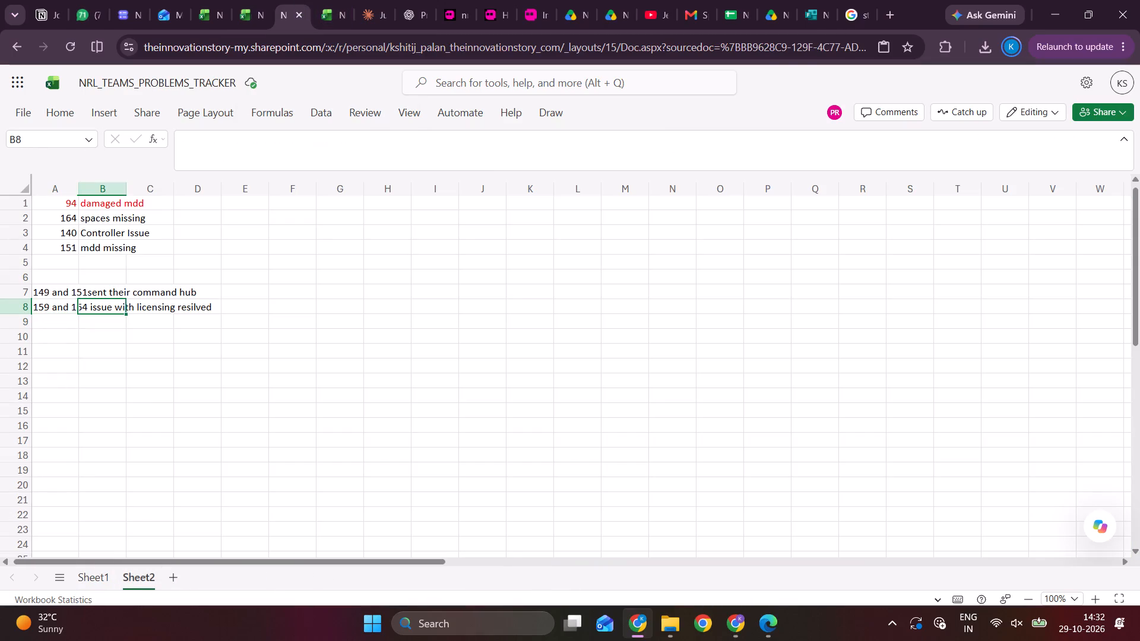
pyautogui.click(50, 315)
pyautogui.click(51, 310)
pyautogui.click(59, 322)
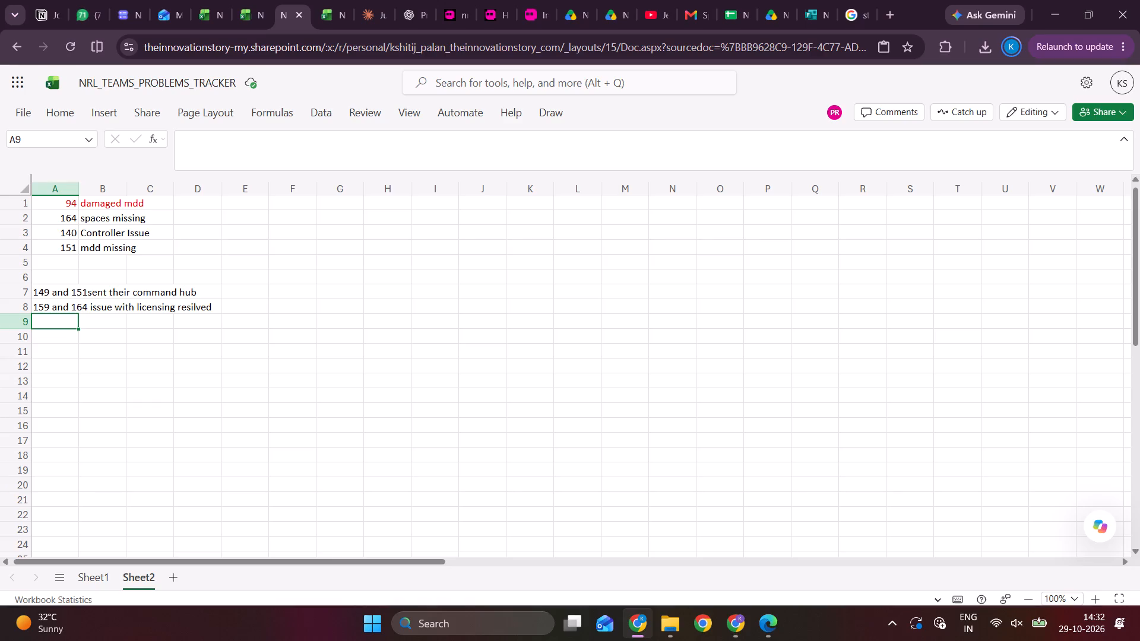
# Switch to the NRL portal's Support page and open team 242's ticket "Recordings of the build along session".
pyautogui.click(446, 1)
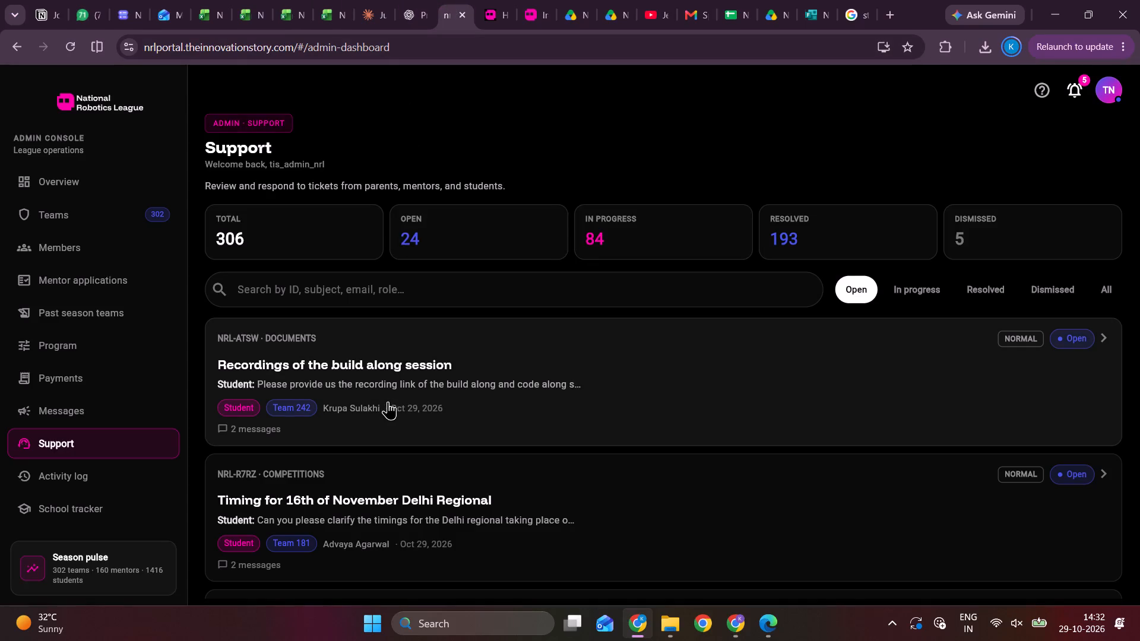
pyautogui.click(388, 401)
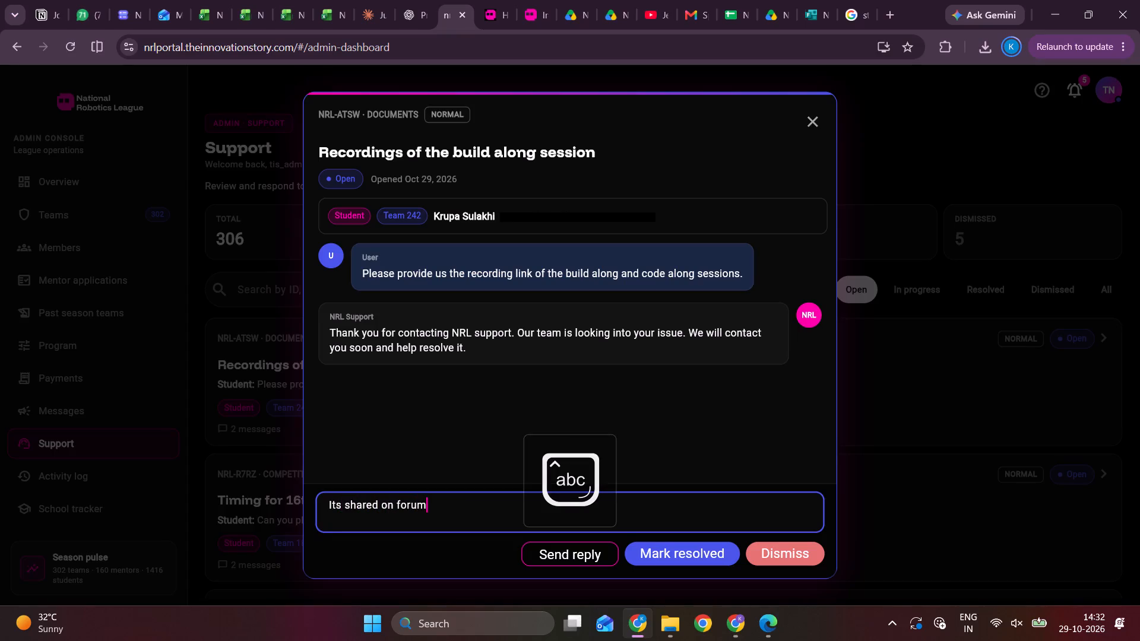
# Write the opening of the reply to team 242's ticket as "Its shared on official NRL forum".
pyautogui.press('BackSpace')
pyautogui.press('BackSpace')
pyautogui.press('BackSpace')
pyautogui.press('BackSpace')
pyautogui.press('BackSpace')
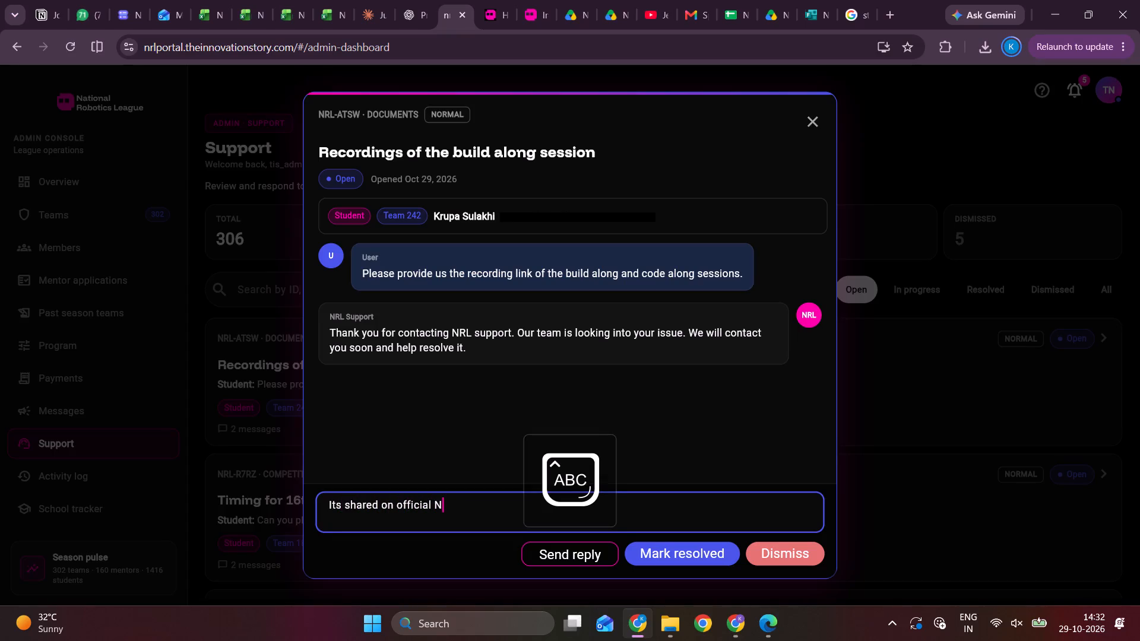
pyautogui.press('BackSpace')
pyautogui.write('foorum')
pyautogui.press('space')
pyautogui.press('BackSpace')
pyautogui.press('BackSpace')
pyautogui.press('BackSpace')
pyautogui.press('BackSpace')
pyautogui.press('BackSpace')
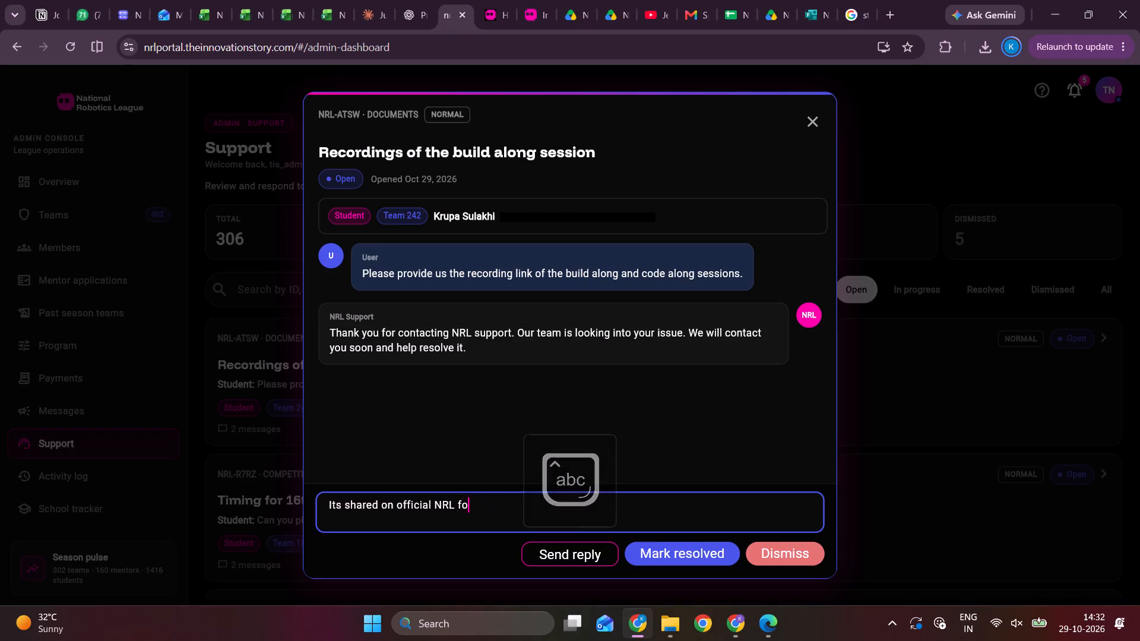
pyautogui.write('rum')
# End the reply's first sentence with a full stop and continue with "The link to join".
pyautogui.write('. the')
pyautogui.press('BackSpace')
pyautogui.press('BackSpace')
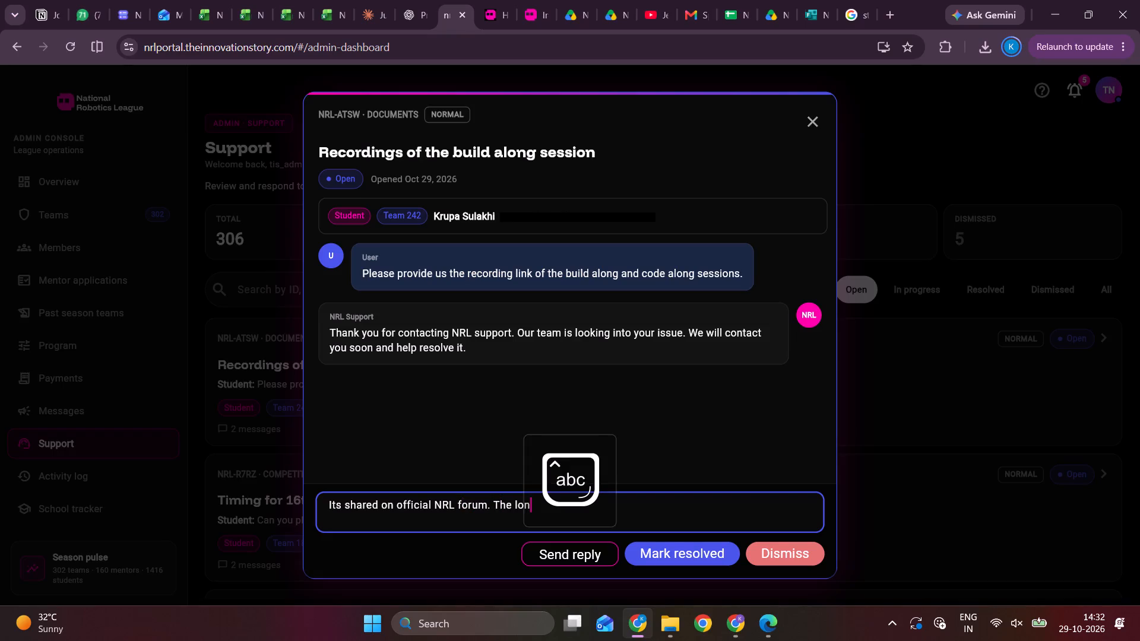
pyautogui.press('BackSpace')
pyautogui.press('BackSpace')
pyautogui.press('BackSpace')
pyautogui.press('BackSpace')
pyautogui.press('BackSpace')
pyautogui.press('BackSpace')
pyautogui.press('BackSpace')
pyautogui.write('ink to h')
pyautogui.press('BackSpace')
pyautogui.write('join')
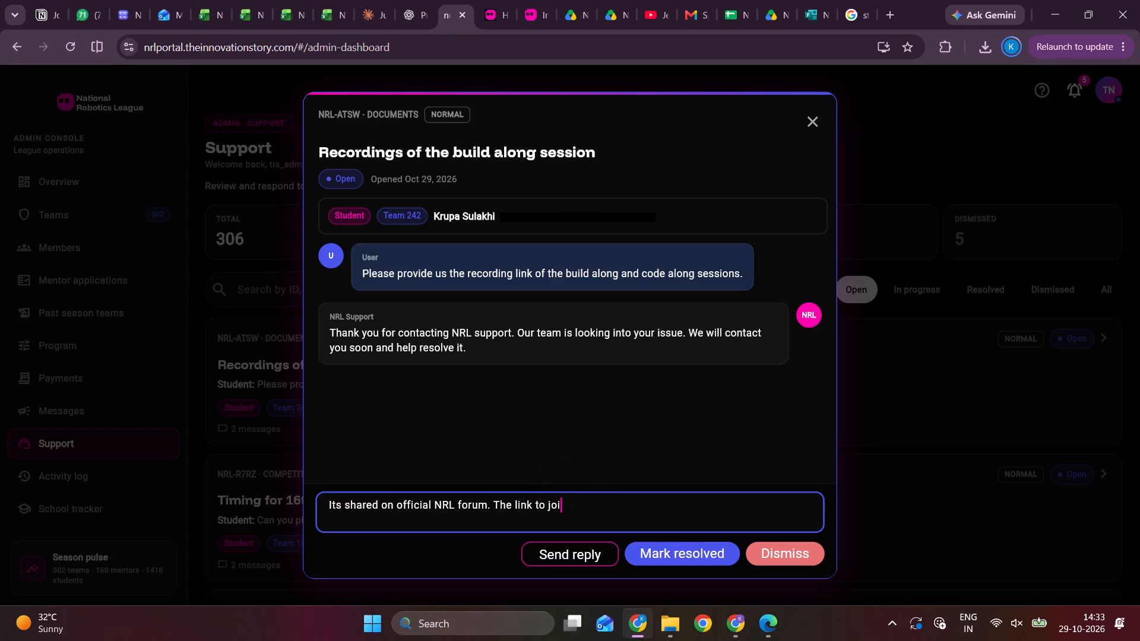
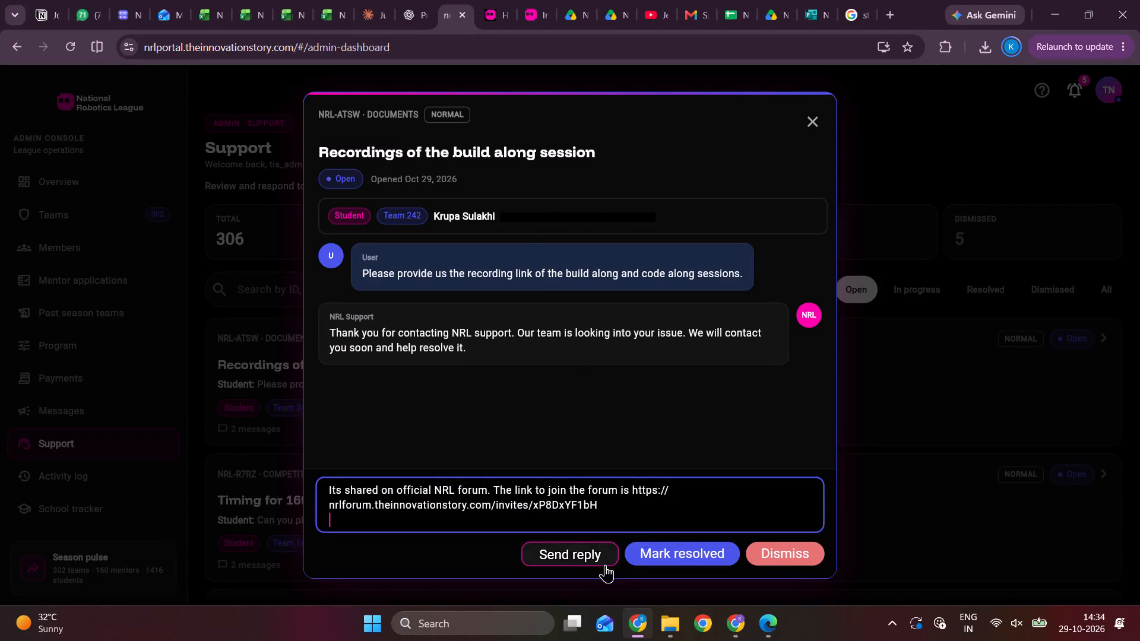
# Mark team 242's support ticket "Recordings of the build along session" as resolved.
pyautogui.click(644, 547)
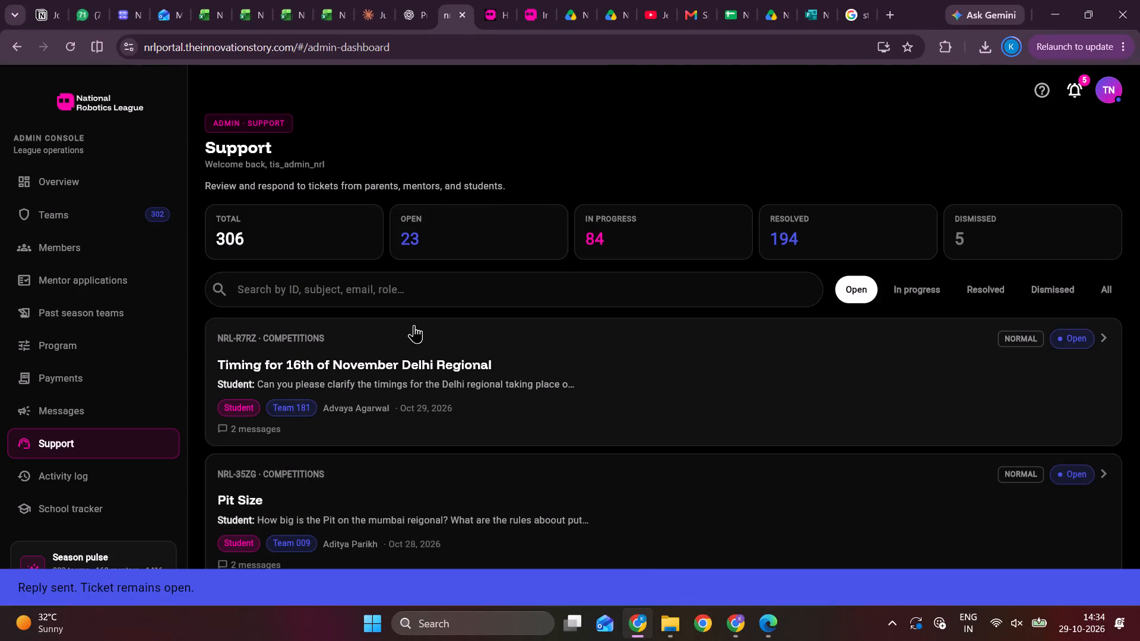
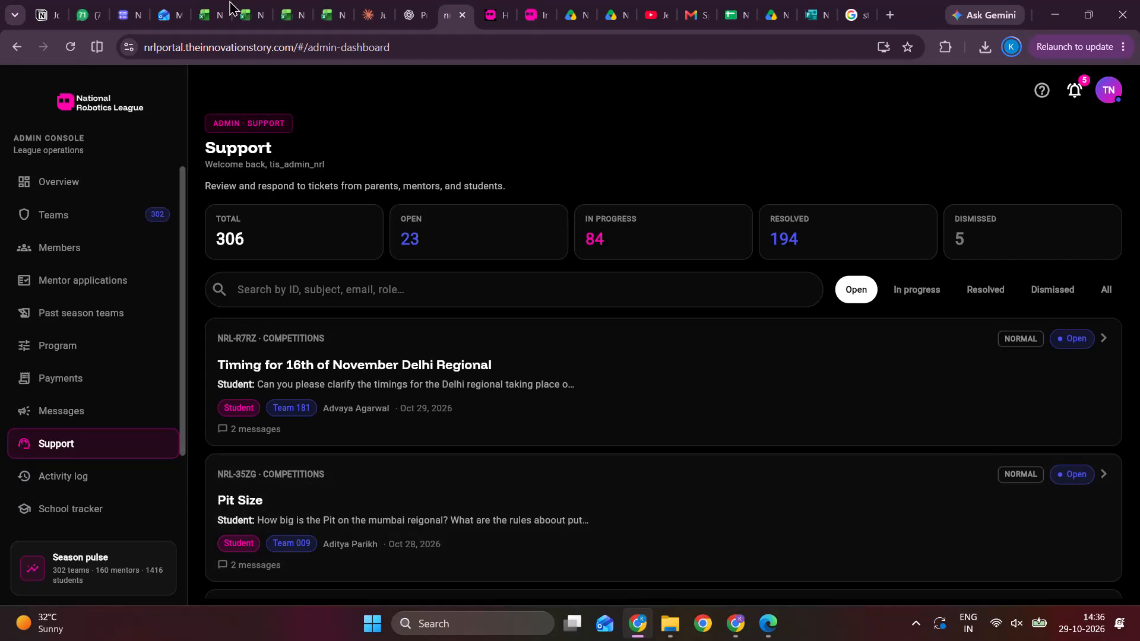
# Return to the NRL_TEAMS_PROBLEMS_TRACKER workbook and enter the note "210 missing parts sent" in cell A9 of Sheet2.
pyautogui.click(248, 8)
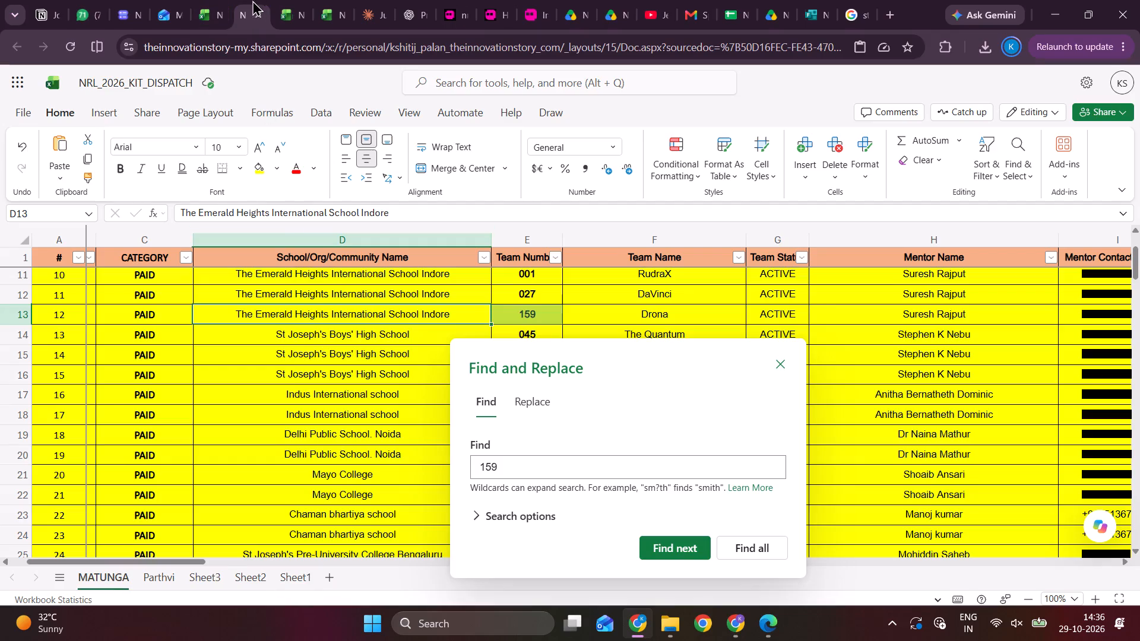
pyautogui.click(287, 2)
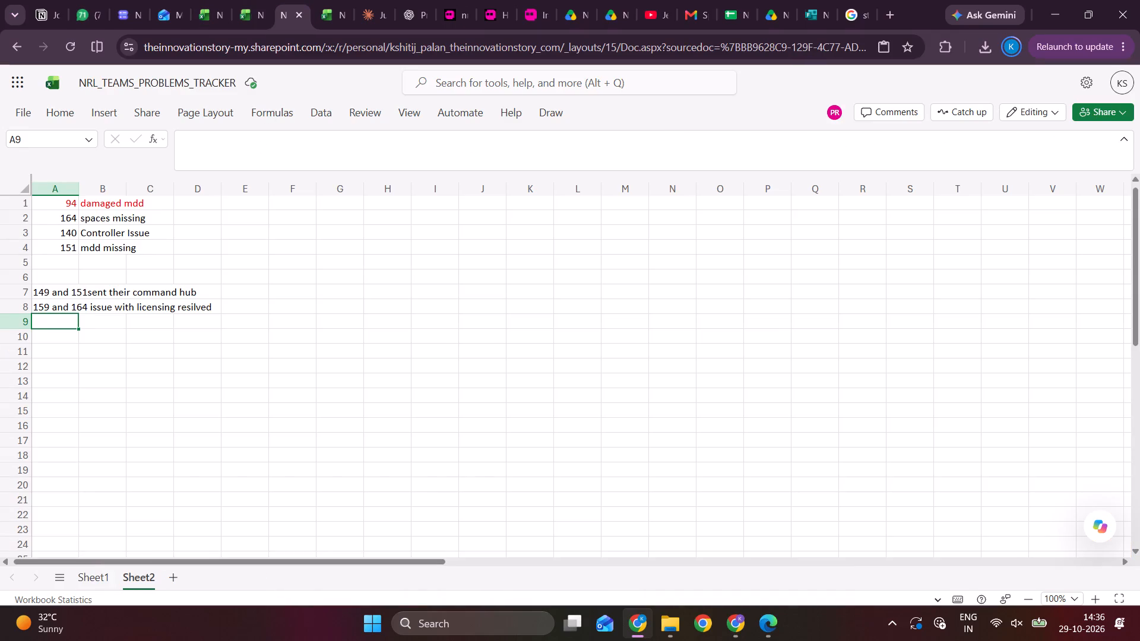
pyautogui.write('210 missing parts sent')
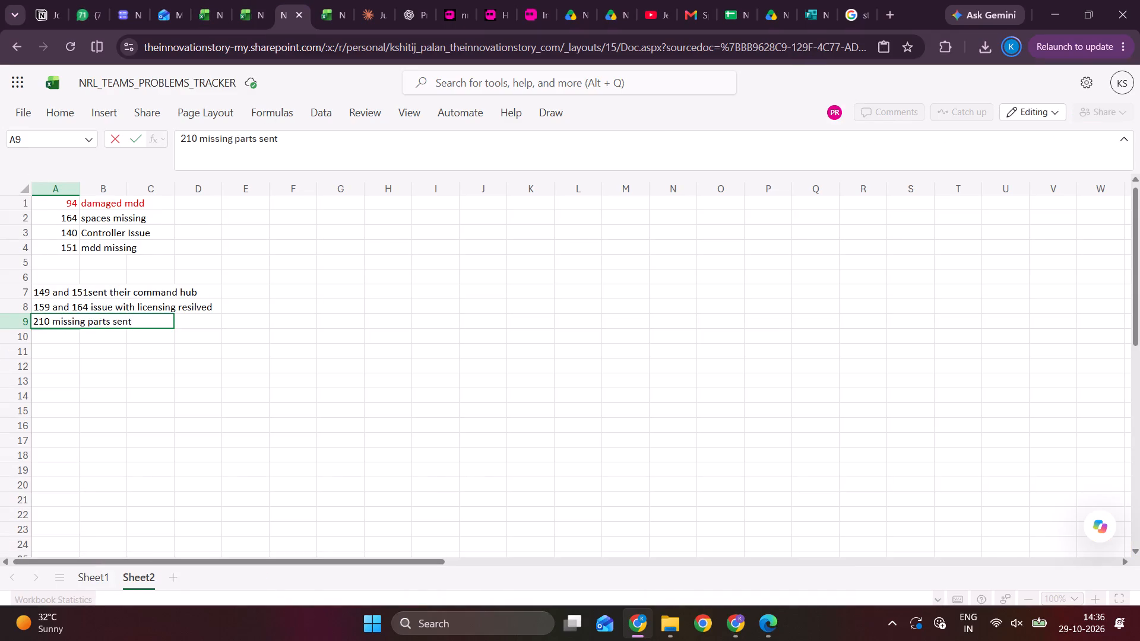
pyautogui.click(69, 344)
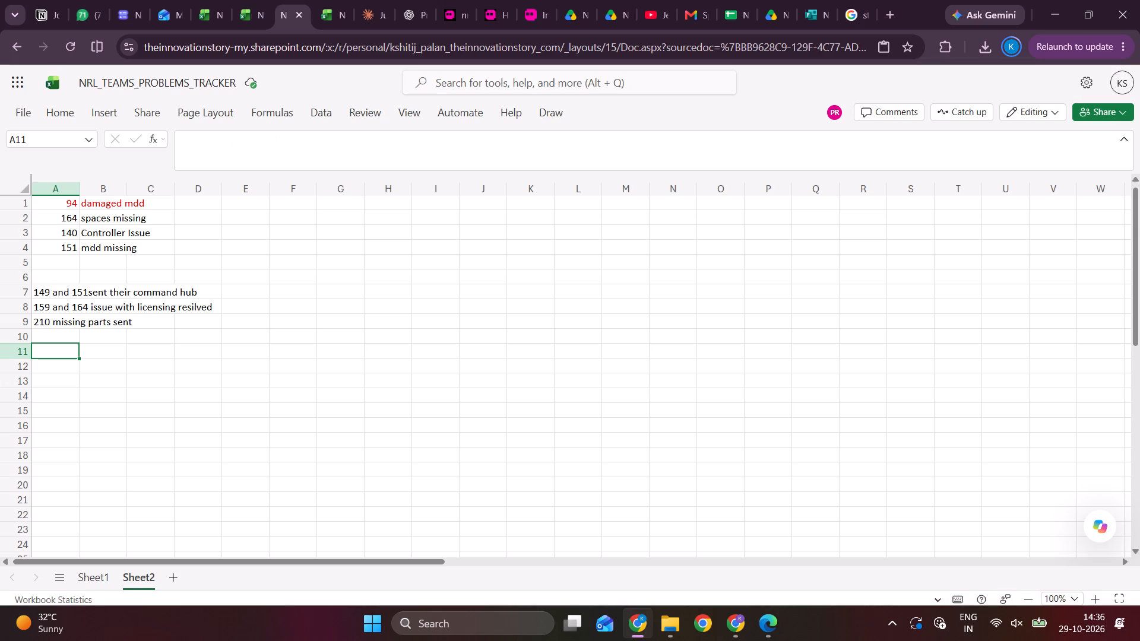
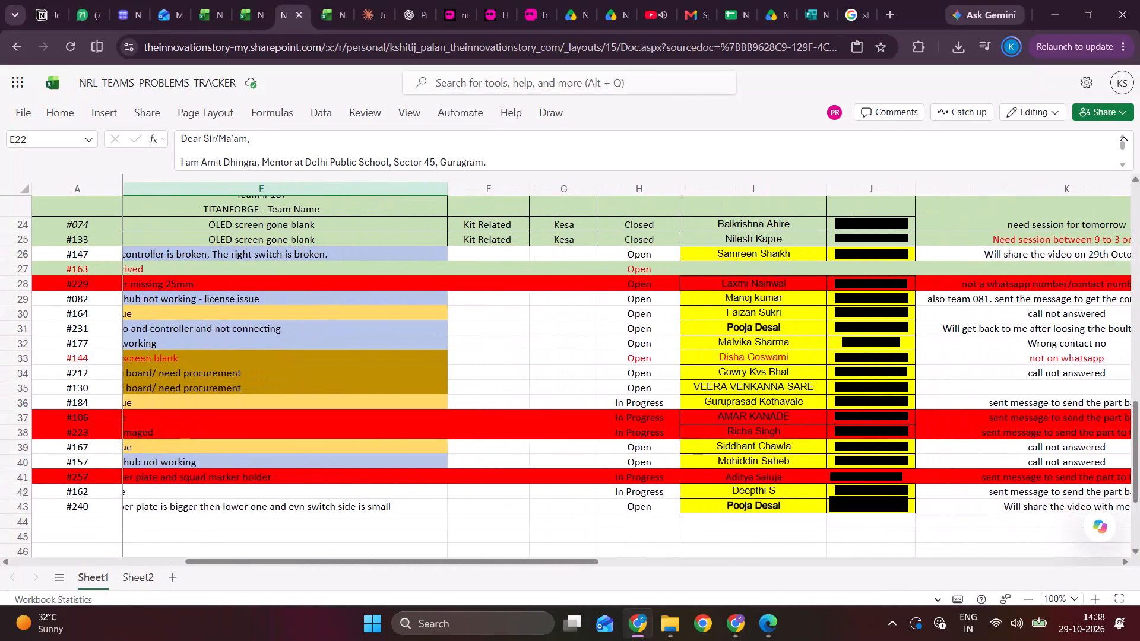
# Examine the status, call remarks and follow-up instructions for the open team issues in Sheet1 of the tracker.
pyautogui.hscroll(-4, 269, 455)
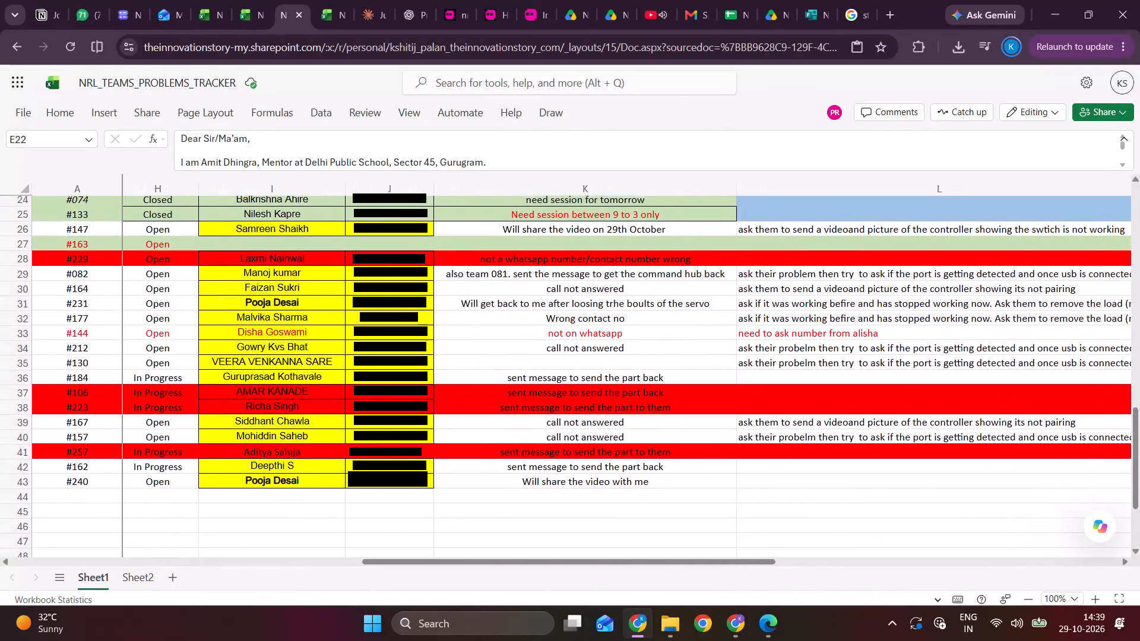
pyautogui.hscroll(-1, 269, 455)
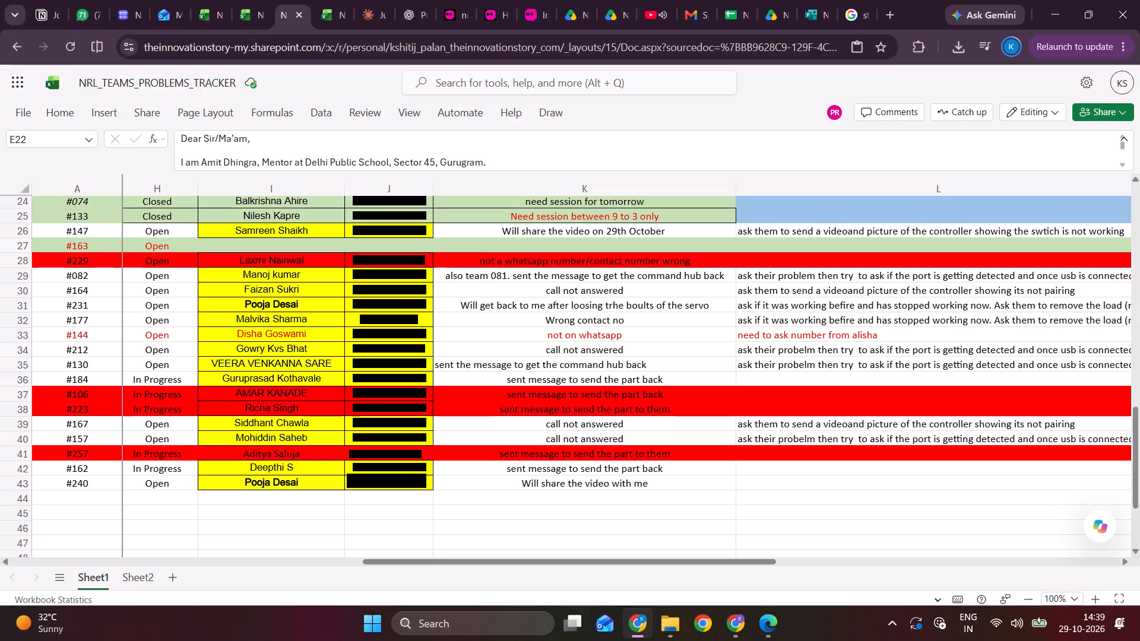
# Fill the remark cell K35 for team #130 in Sheet1 with the light blue highlight colour.
pyautogui.hscroll(1, 544, 389)
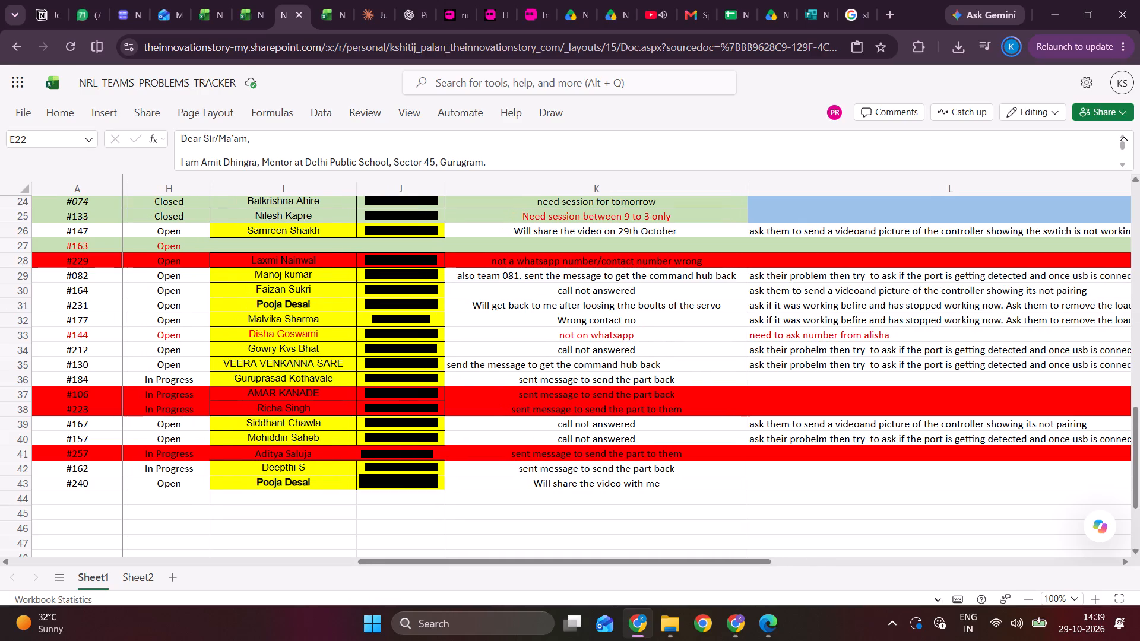
pyautogui.hscroll(8, 544, 389)
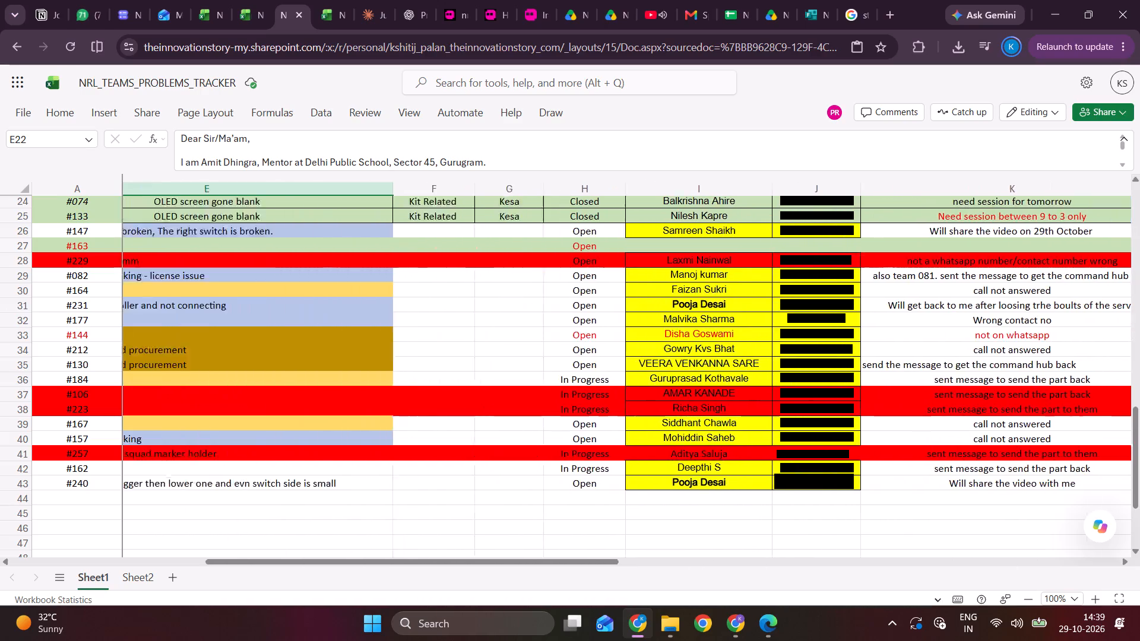
pyautogui.hscroll(1, 544, 389)
pyautogui.hscroll(-5, 544, 389)
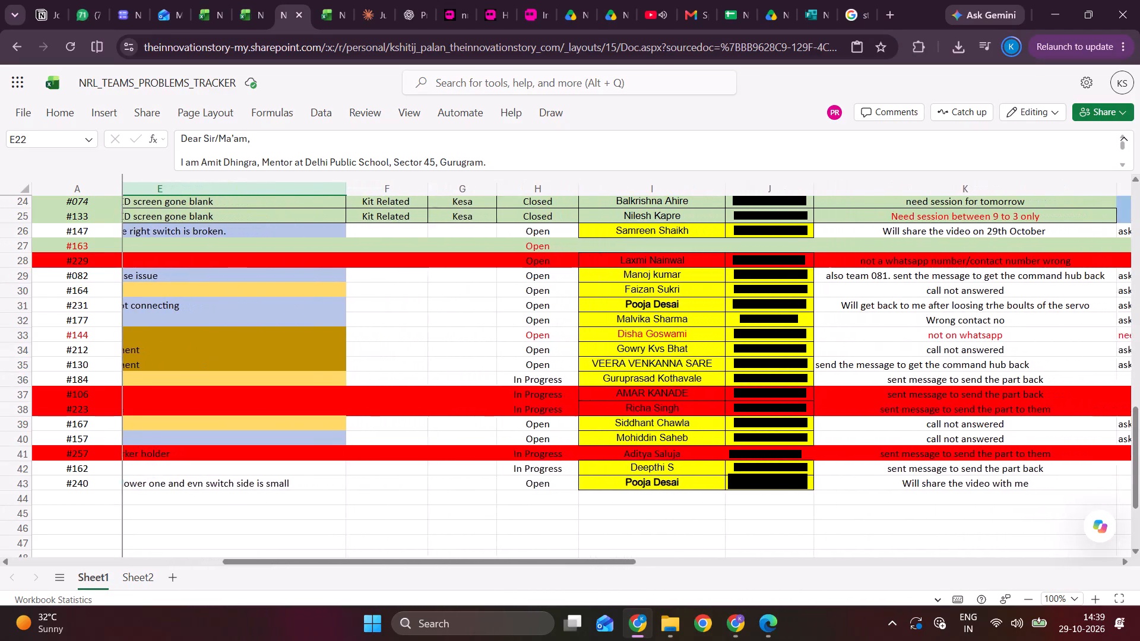
pyautogui.hscroll(-4, 544, 389)
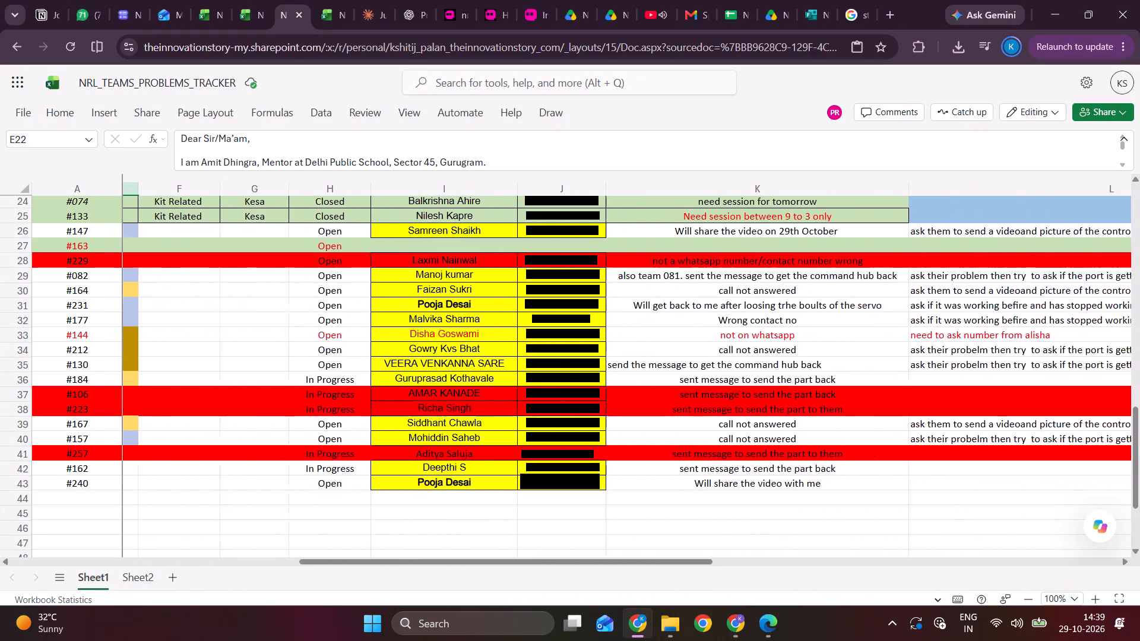
pyautogui.hscroll(-2, 544, 389)
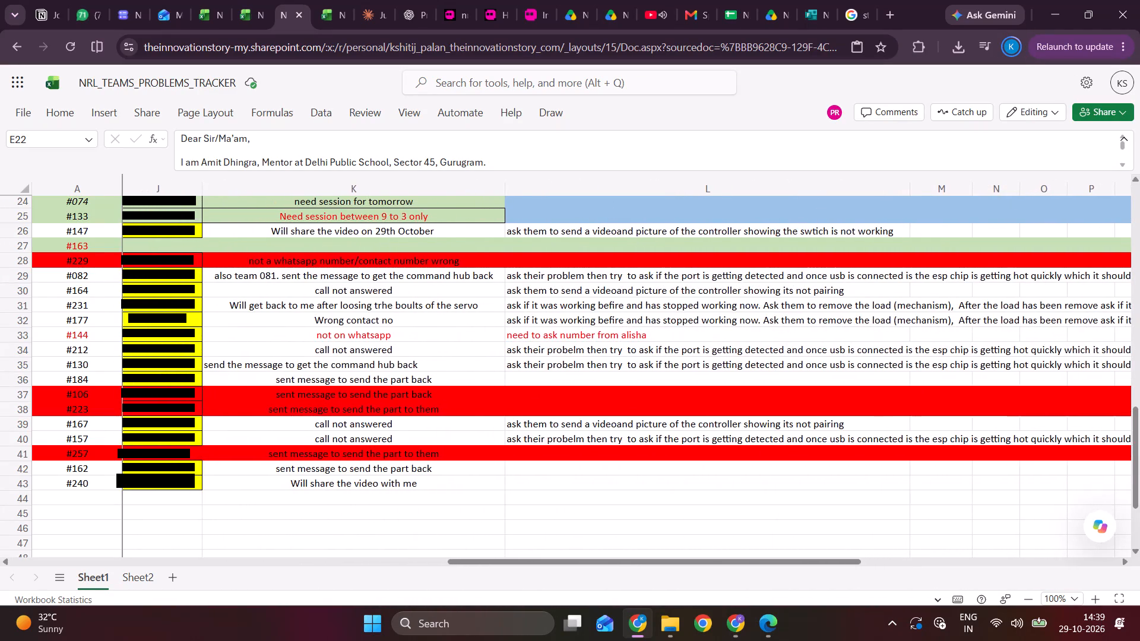
pyautogui.click(479, 347)
pyautogui.click(474, 367)
pyautogui.click(50, 118)
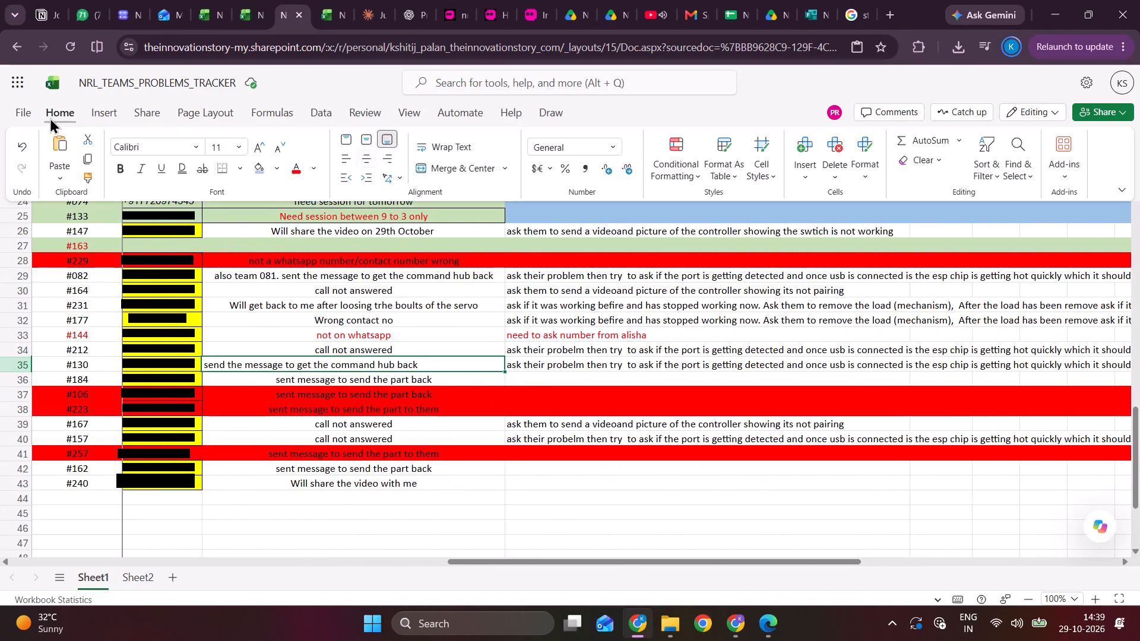
pyautogui.click(261, 170)
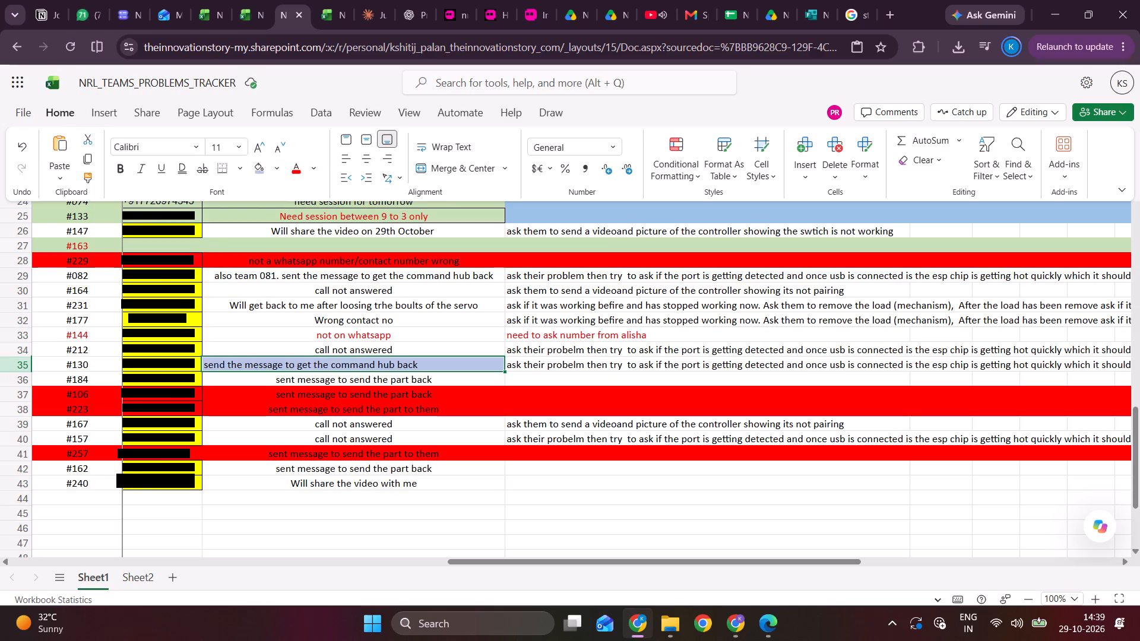
pyautogui.click(405, 349)
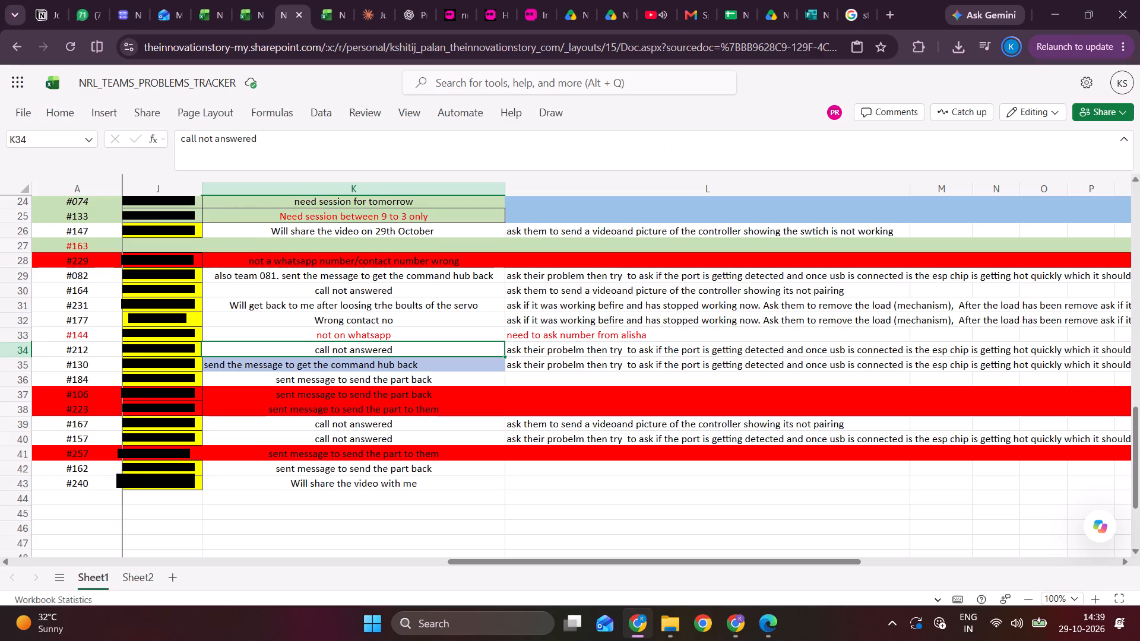
pyautogui.click(285, 379)
pyautogui.click(297, 372)
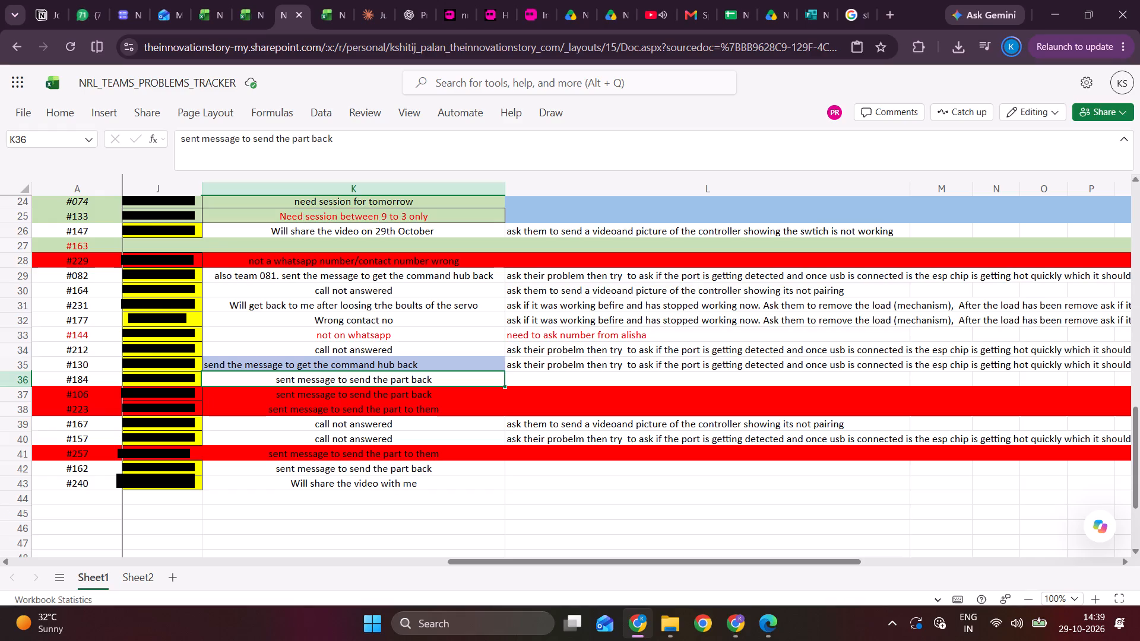
# Replace team #130's remark in cell K35 with "sent message to send the part back".
pyautogui.click(409, 369)
pyautogui.hscroll(2, 409, 369)
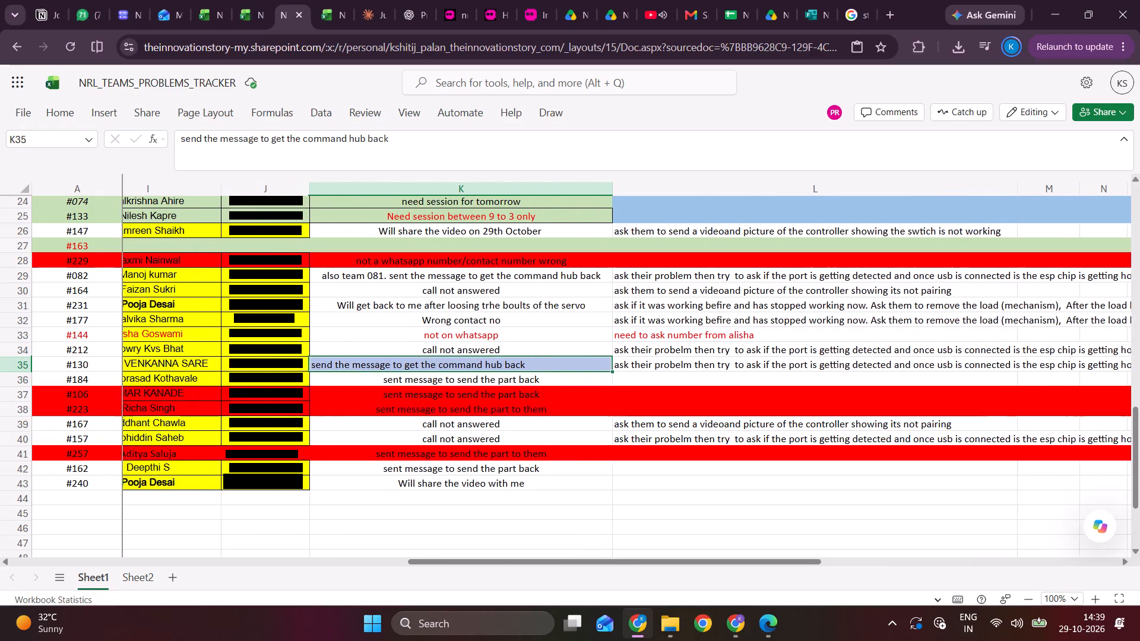
pyautogui.hscroll(4, 409, 369)
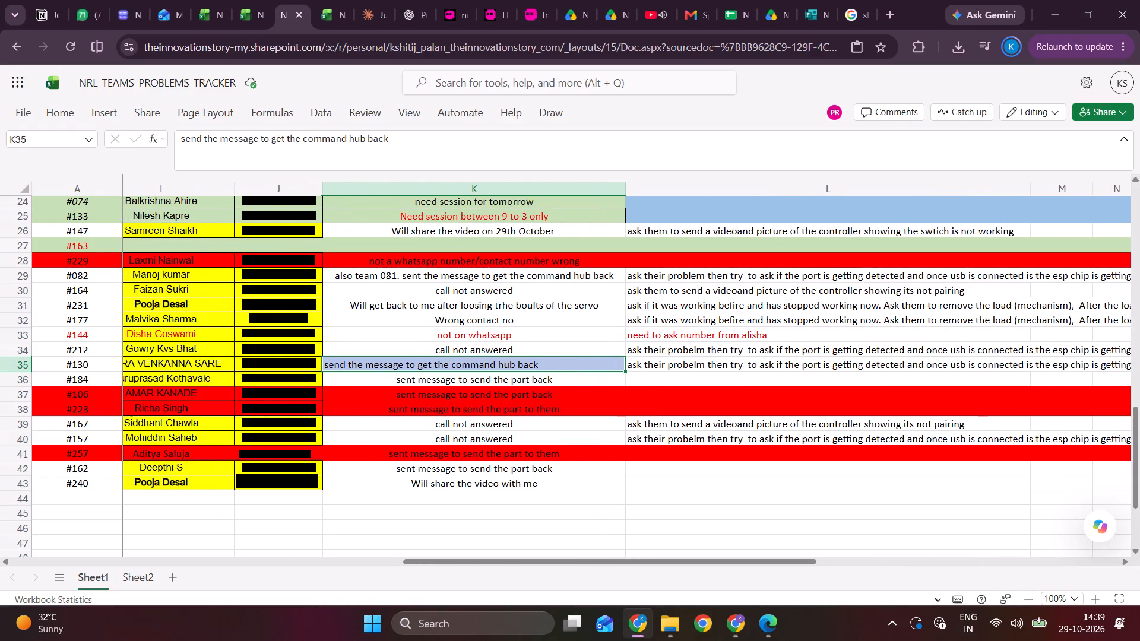
pyautogui.hscroll(4, 409, 369)
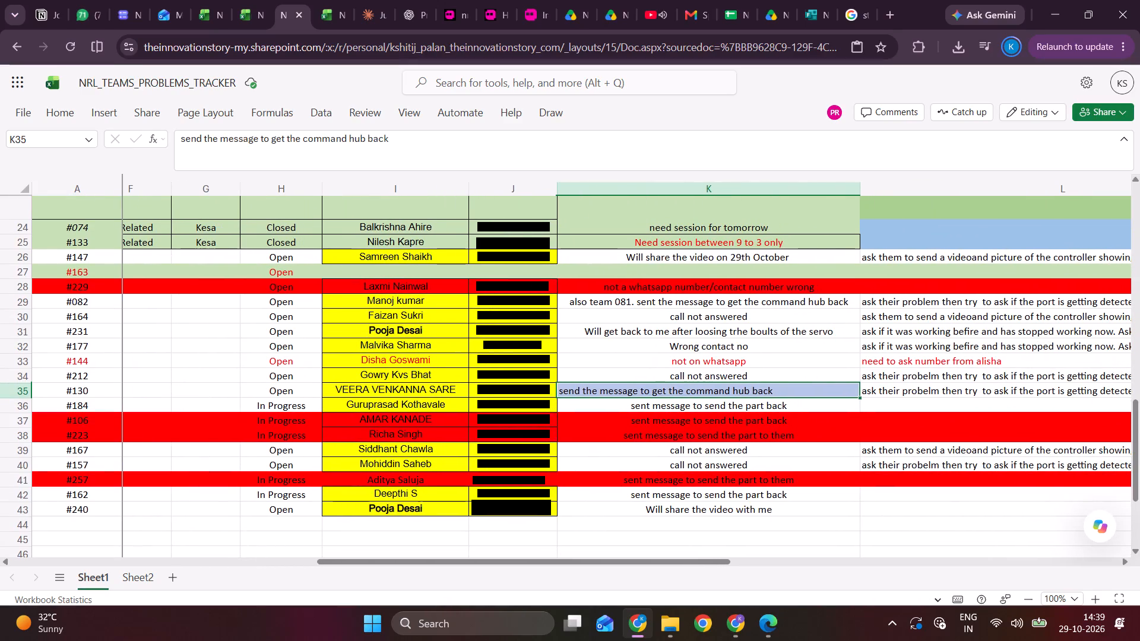
pyautogui.hscroll(2, 447, 388)
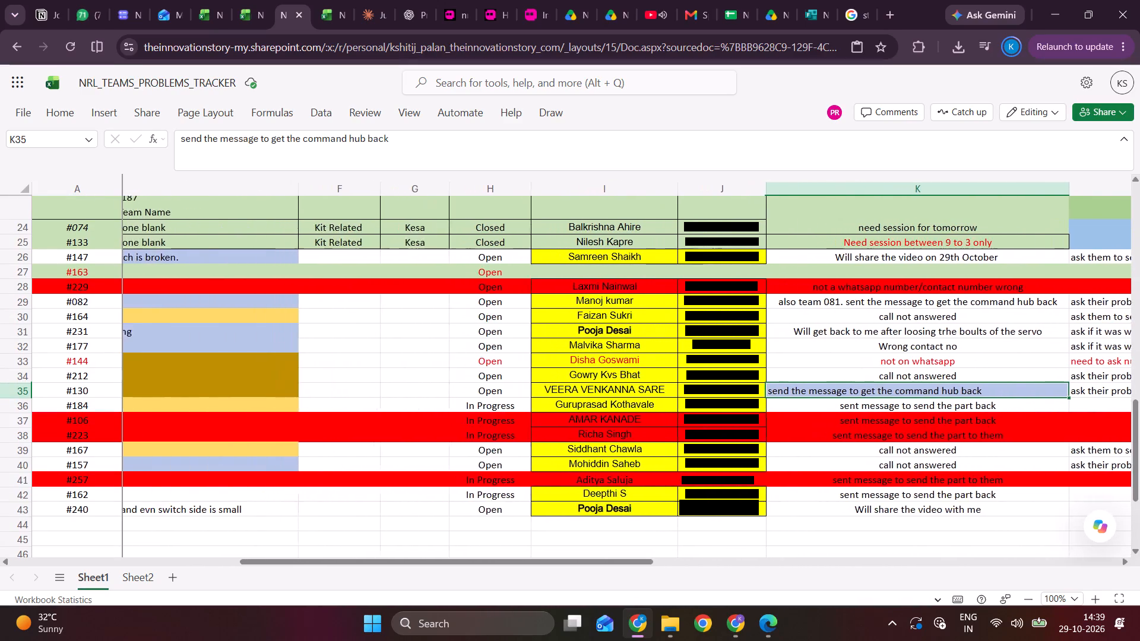
pyautogui.hscroll(4, 447, 388)
pyautogui.hscroll(-1, 447, 388)
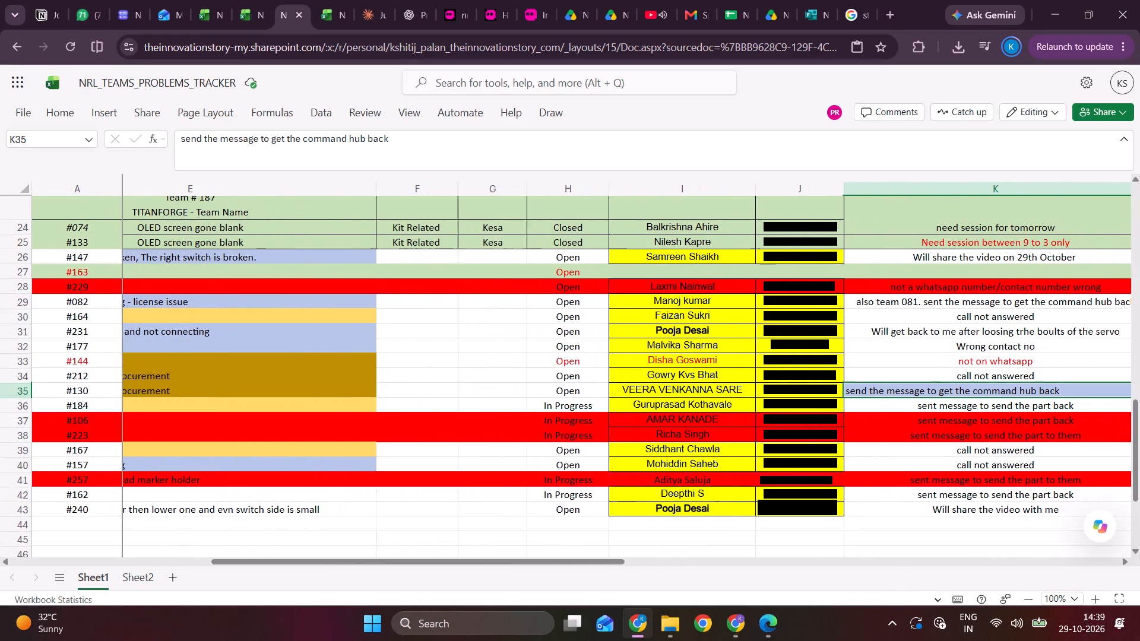
pyautogui.hscroll(-3, 447, 388)
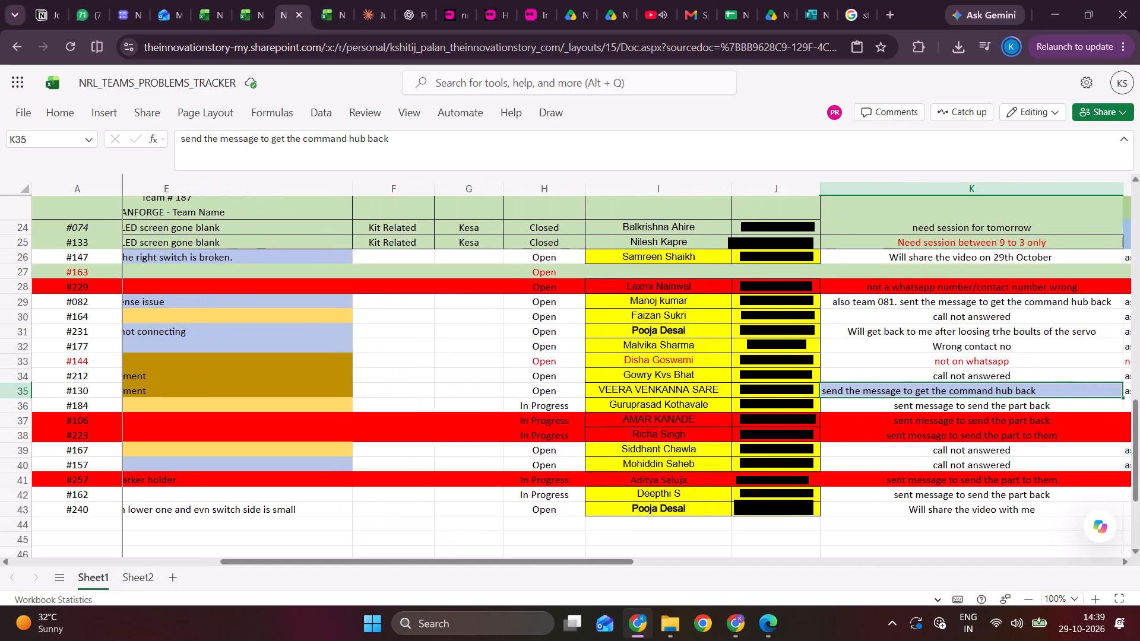
pyautogui.hscroll(-5, 447, 388)
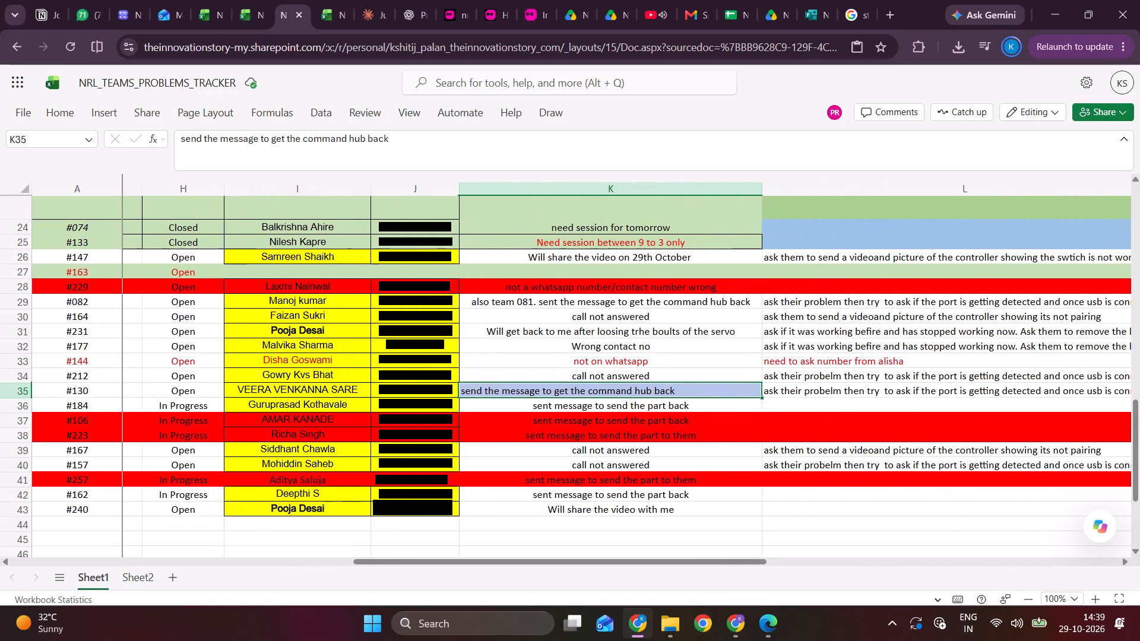
pyautogui.hscroll(-1, 447, 388)
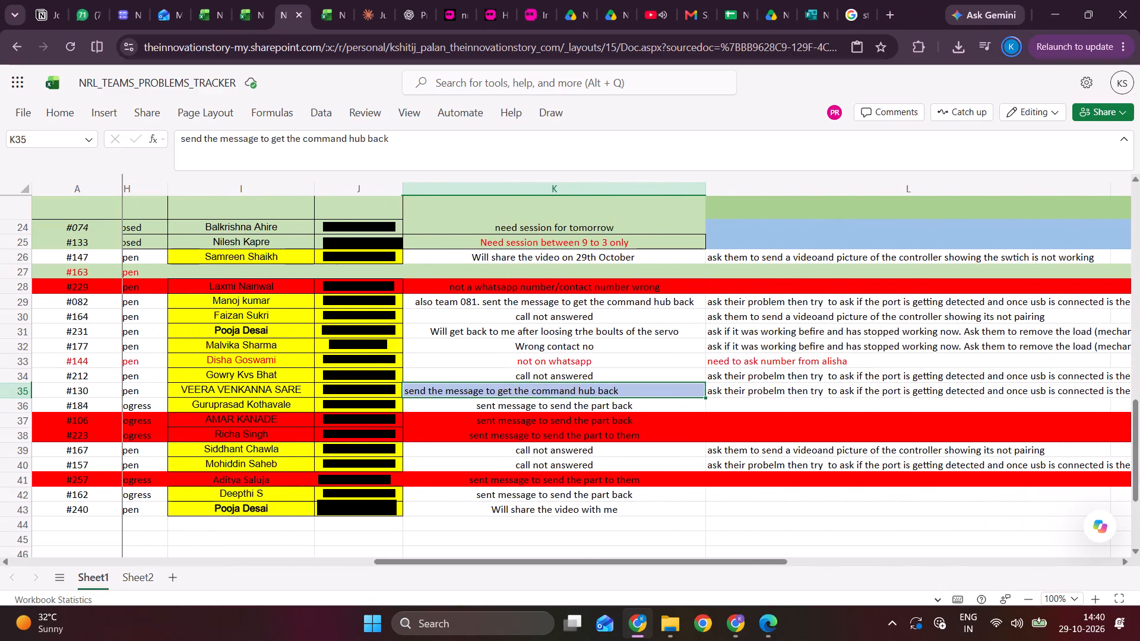
pyautogui.write('sent')
pyautogui.press('space')
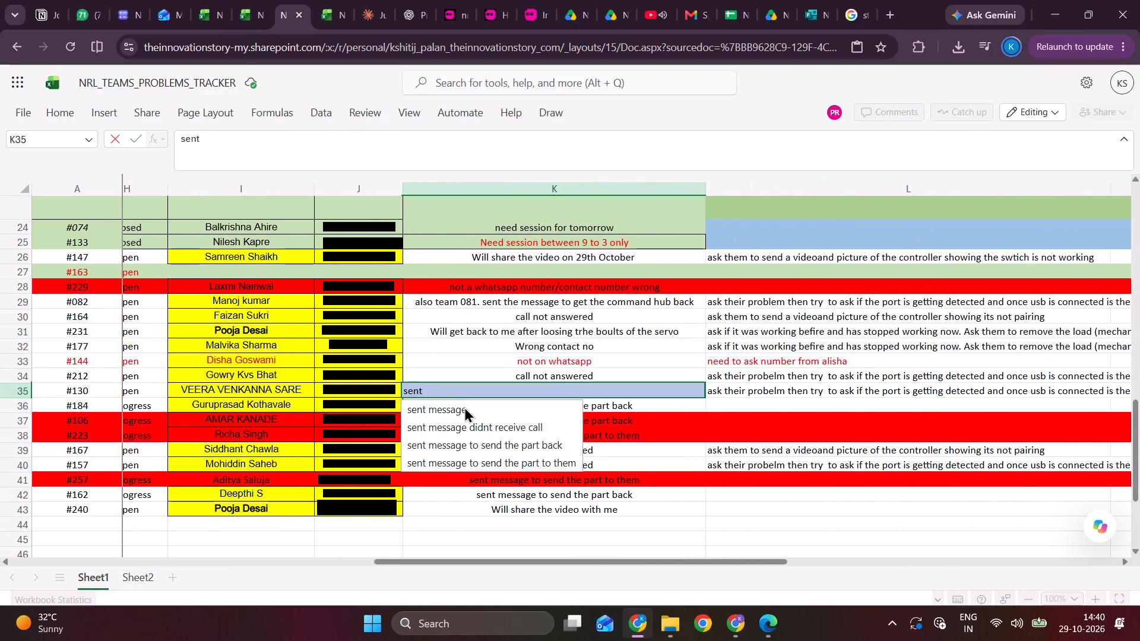
pyautogui.click(503, 449)
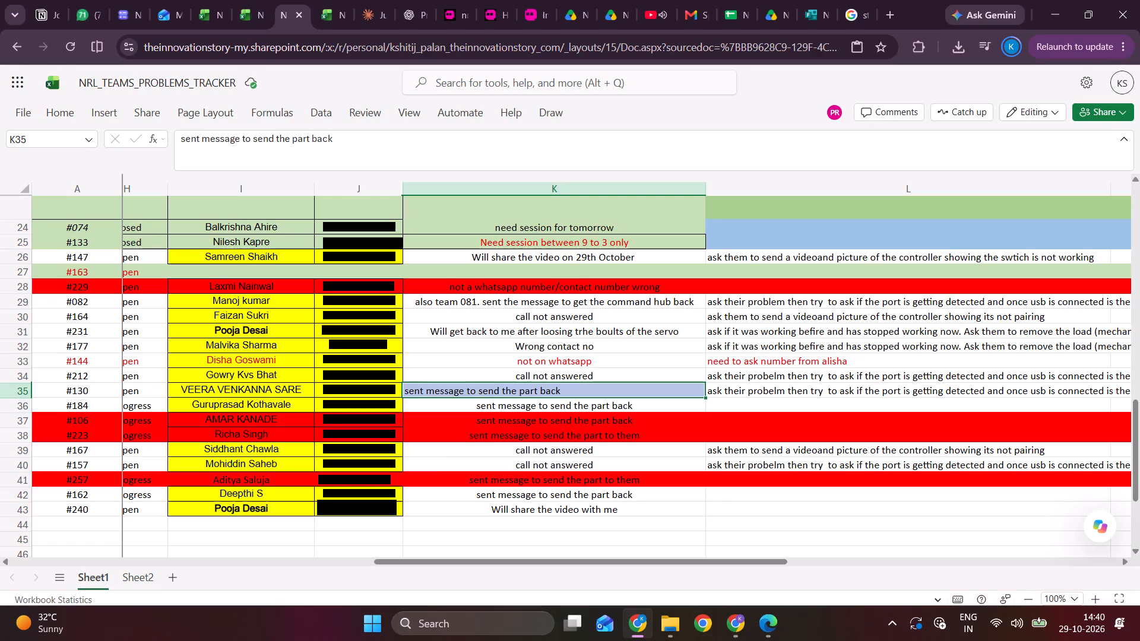
pyautogui.click(651, 512)
pyautogui.click(600, 373)
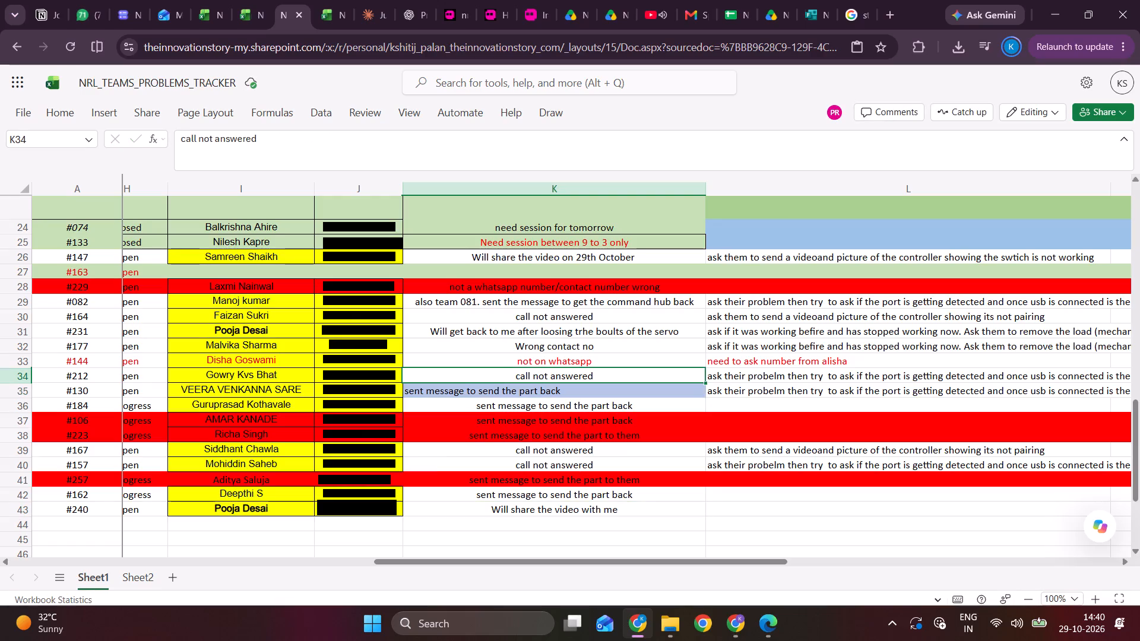
pyautogui.click(594, 313)
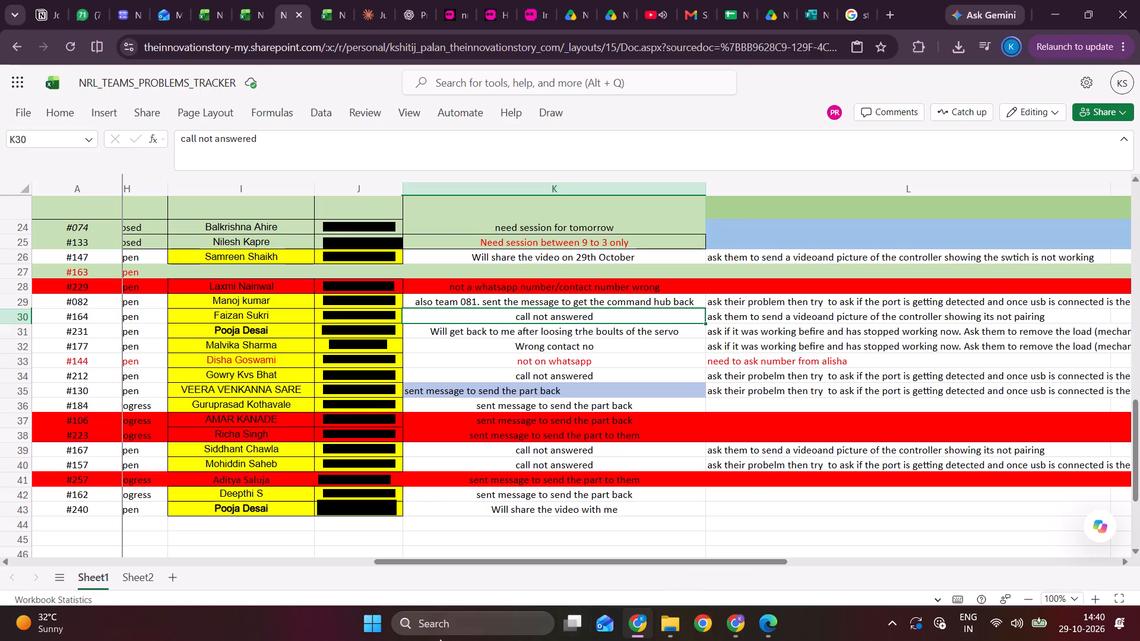
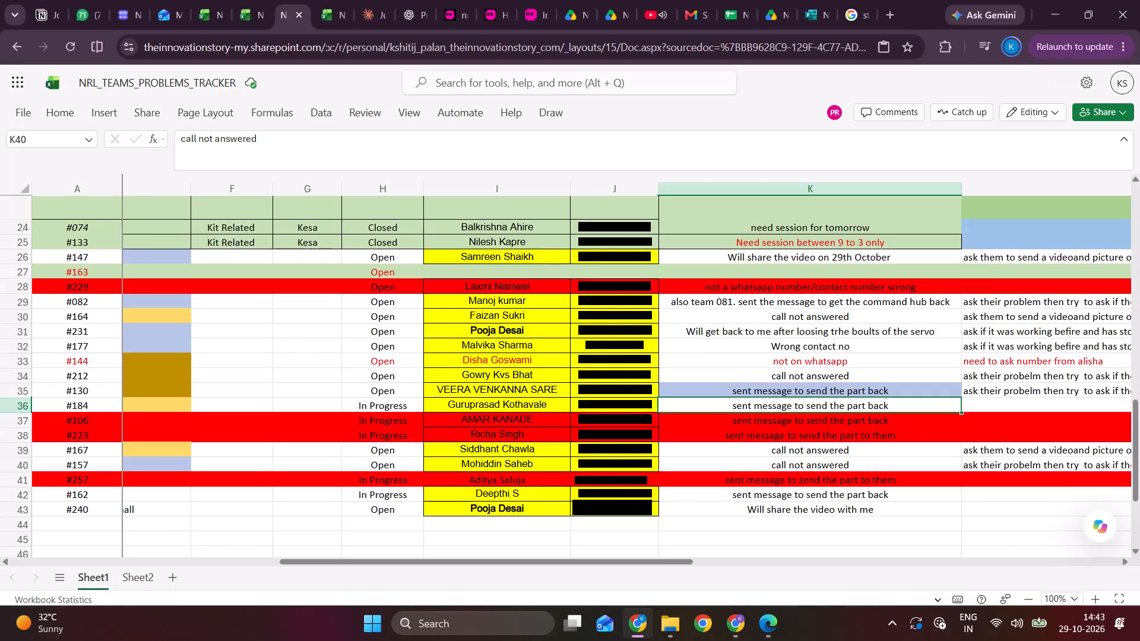
# Replace team #106's remark in cell K37 of Sheet1 with "got the details for replacement".
pyautogui.click(750, 413)
pyautogui.click(752, 426)
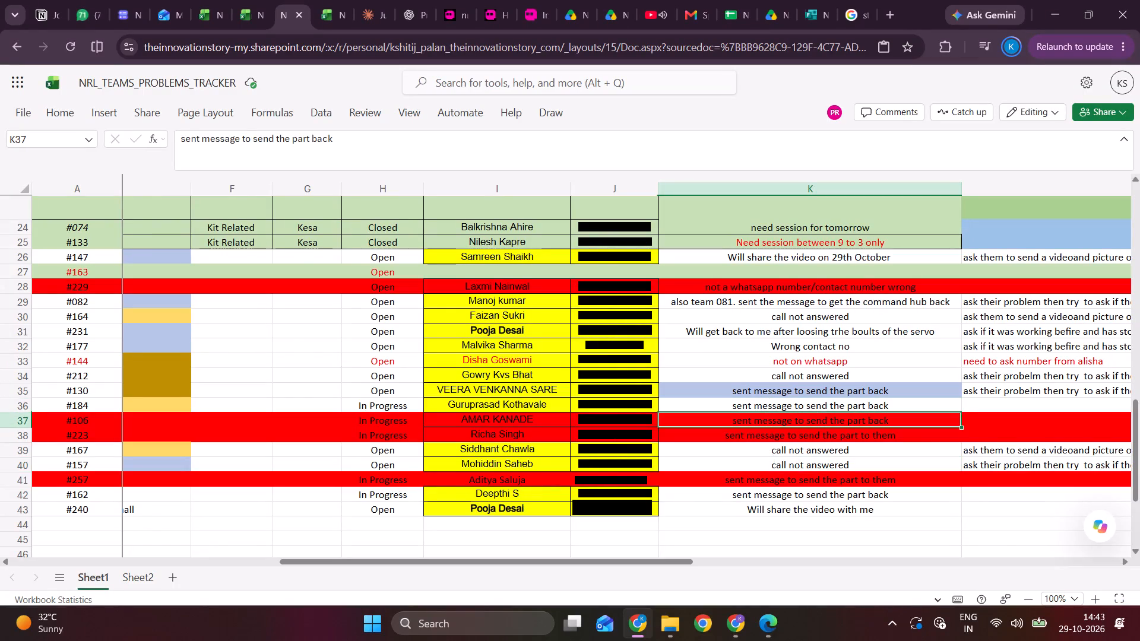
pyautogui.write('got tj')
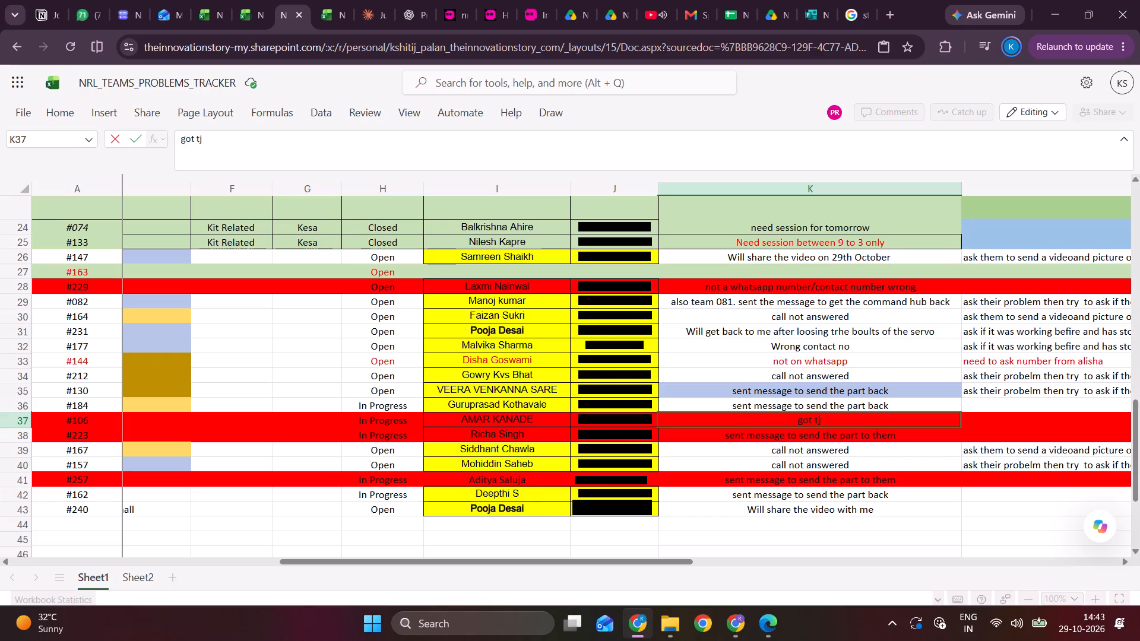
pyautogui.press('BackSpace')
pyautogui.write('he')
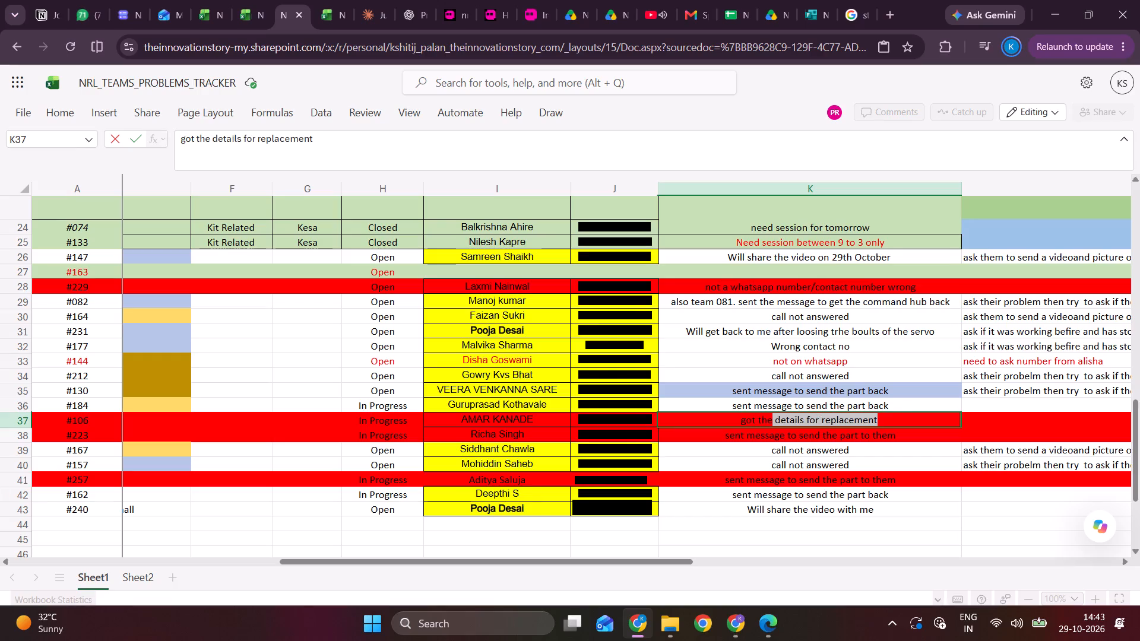
# Reword team #106's remark in cell K37 of Sheet1 so that it starts with "got the board back".
pyautogui.write('board')
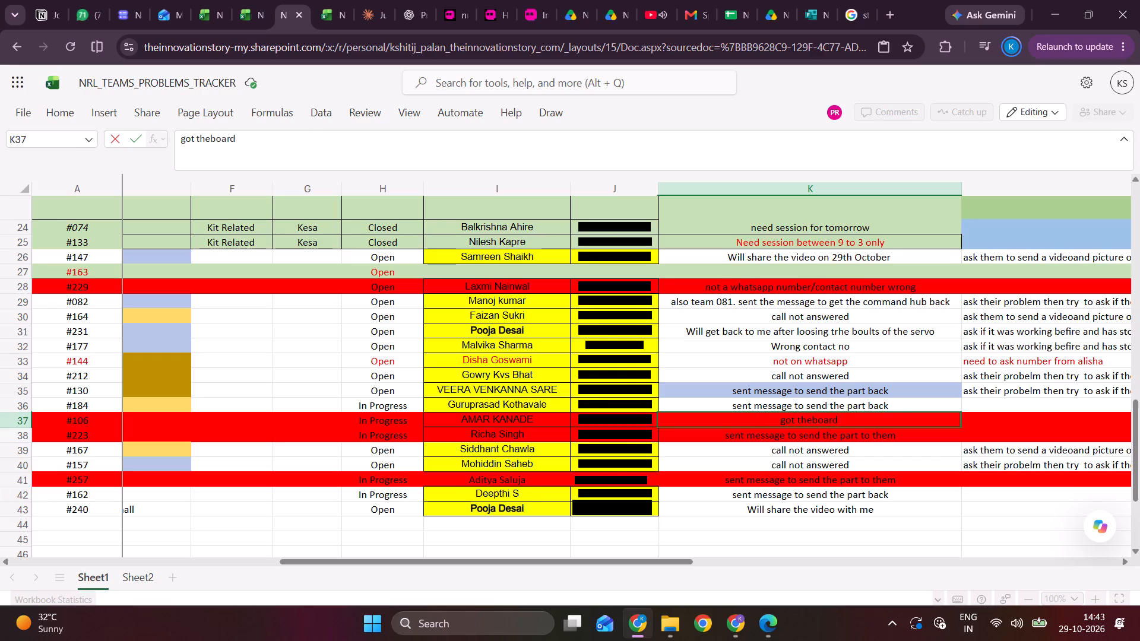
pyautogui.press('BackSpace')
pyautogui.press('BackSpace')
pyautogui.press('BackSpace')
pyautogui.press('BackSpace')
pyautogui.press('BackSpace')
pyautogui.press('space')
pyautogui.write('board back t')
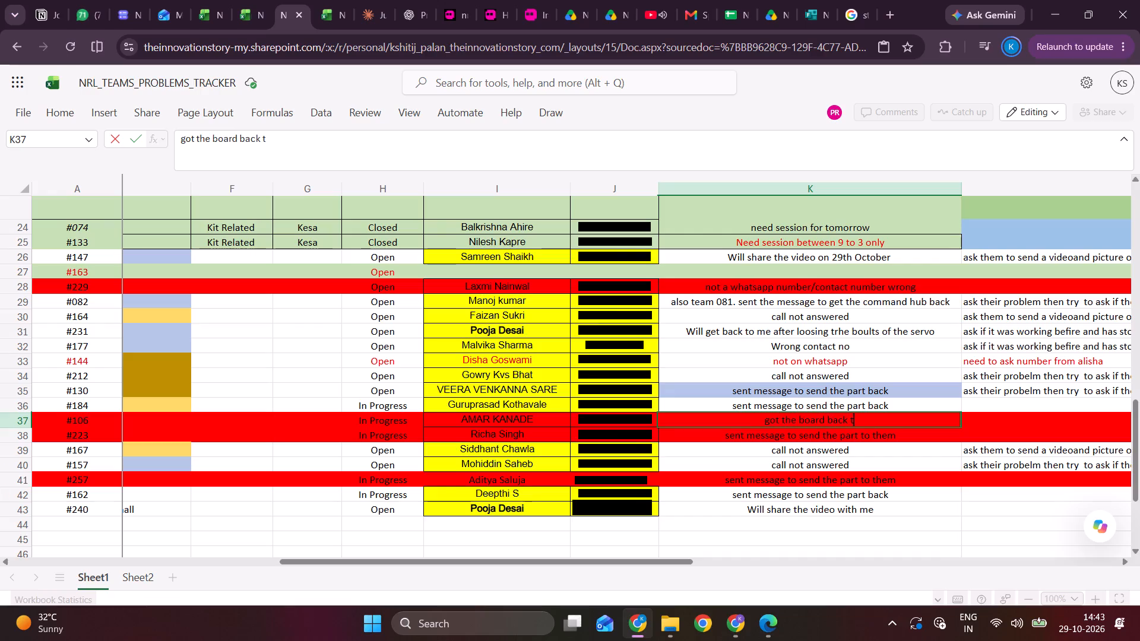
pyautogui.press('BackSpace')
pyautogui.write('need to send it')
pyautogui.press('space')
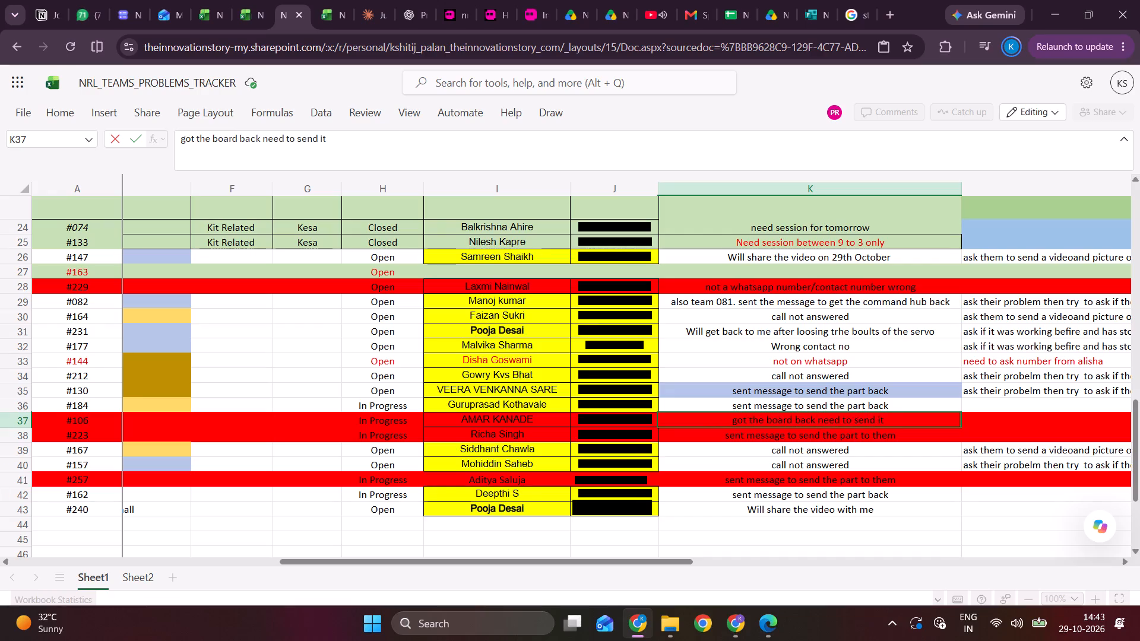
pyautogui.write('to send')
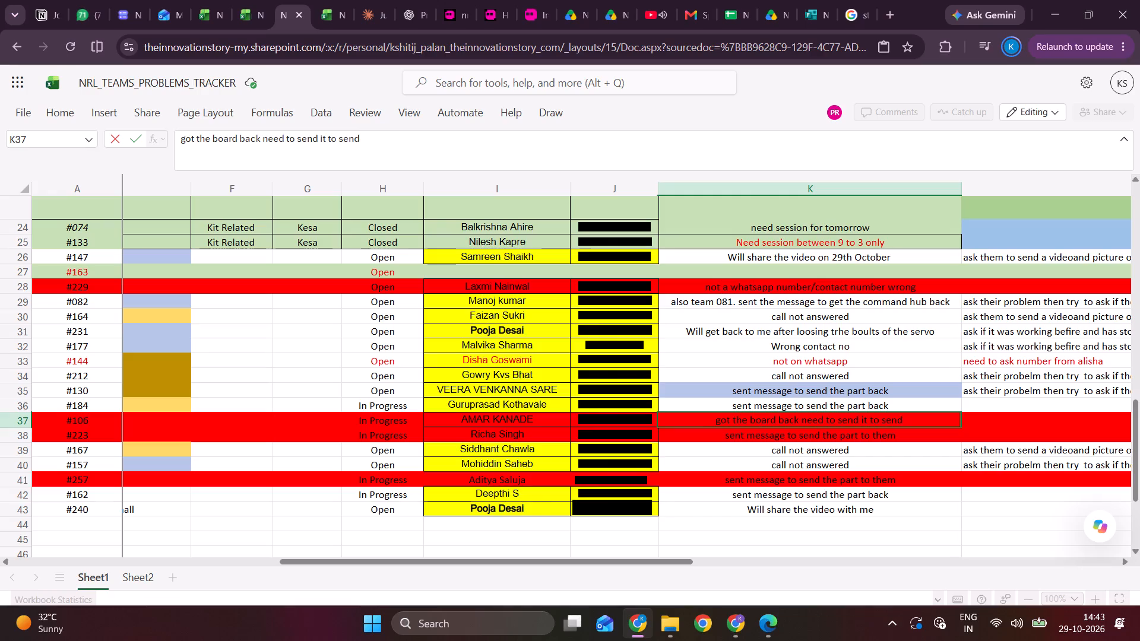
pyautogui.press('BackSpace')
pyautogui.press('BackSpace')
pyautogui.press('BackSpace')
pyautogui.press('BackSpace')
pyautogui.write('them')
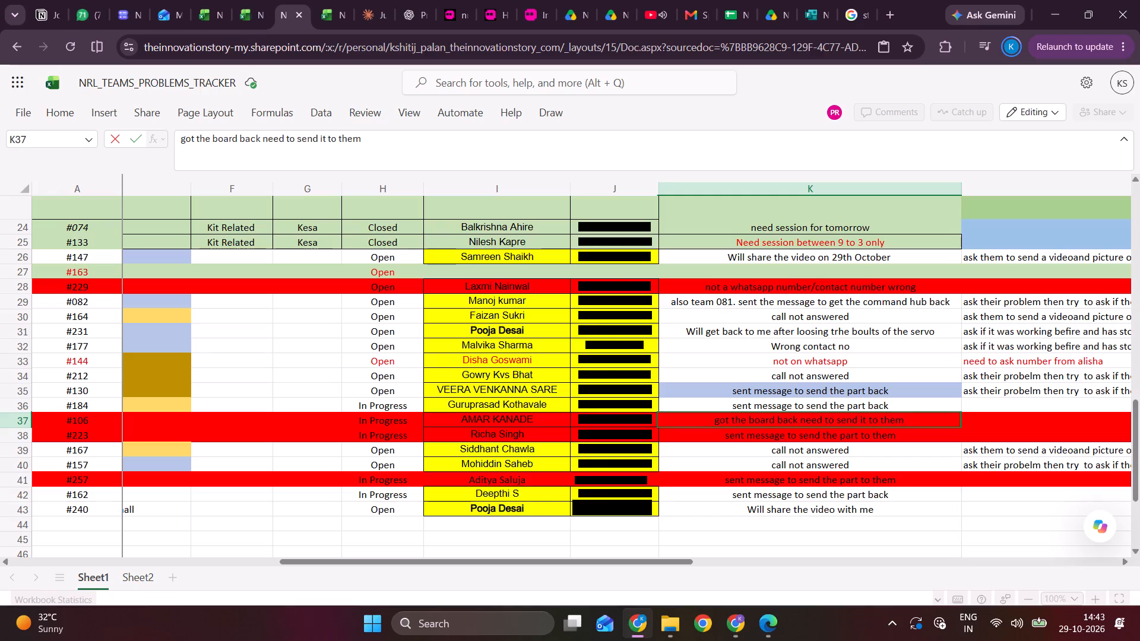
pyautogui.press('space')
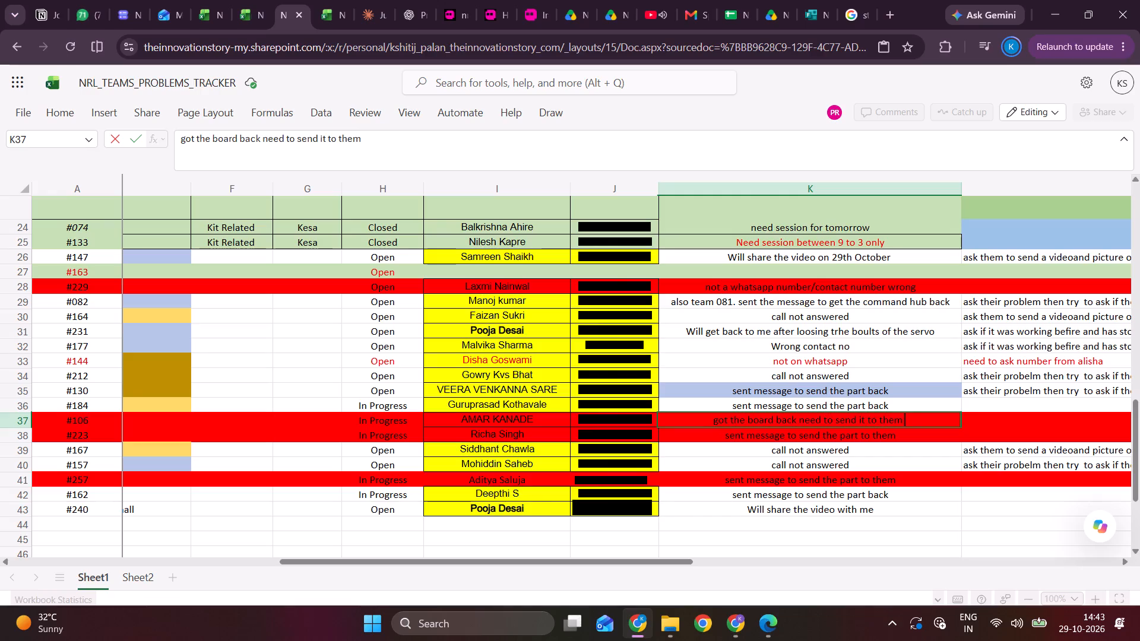
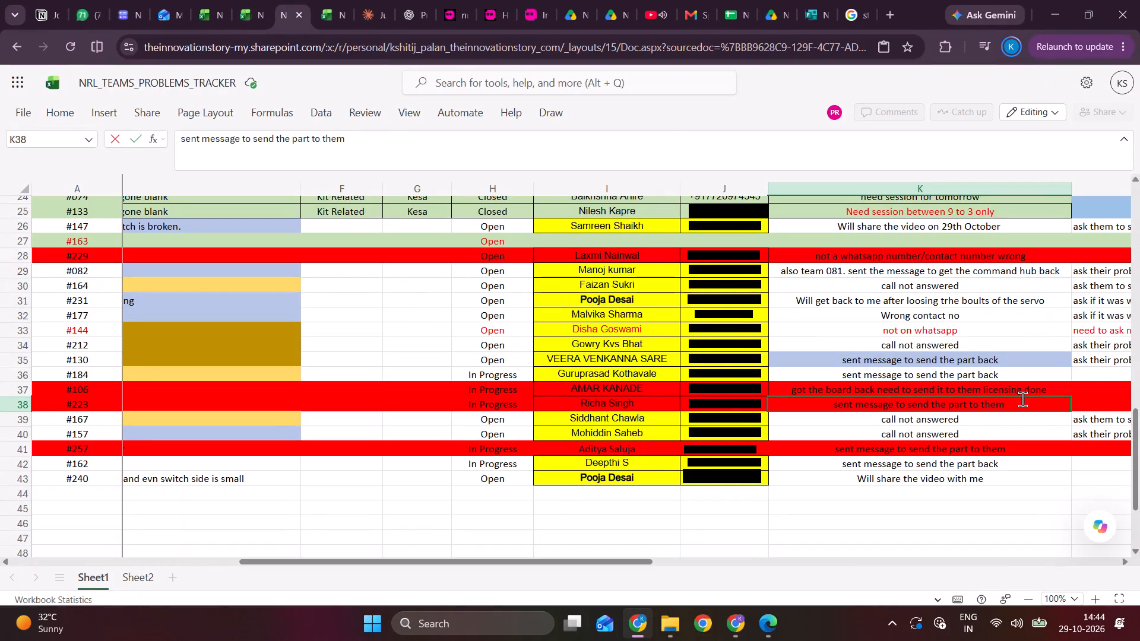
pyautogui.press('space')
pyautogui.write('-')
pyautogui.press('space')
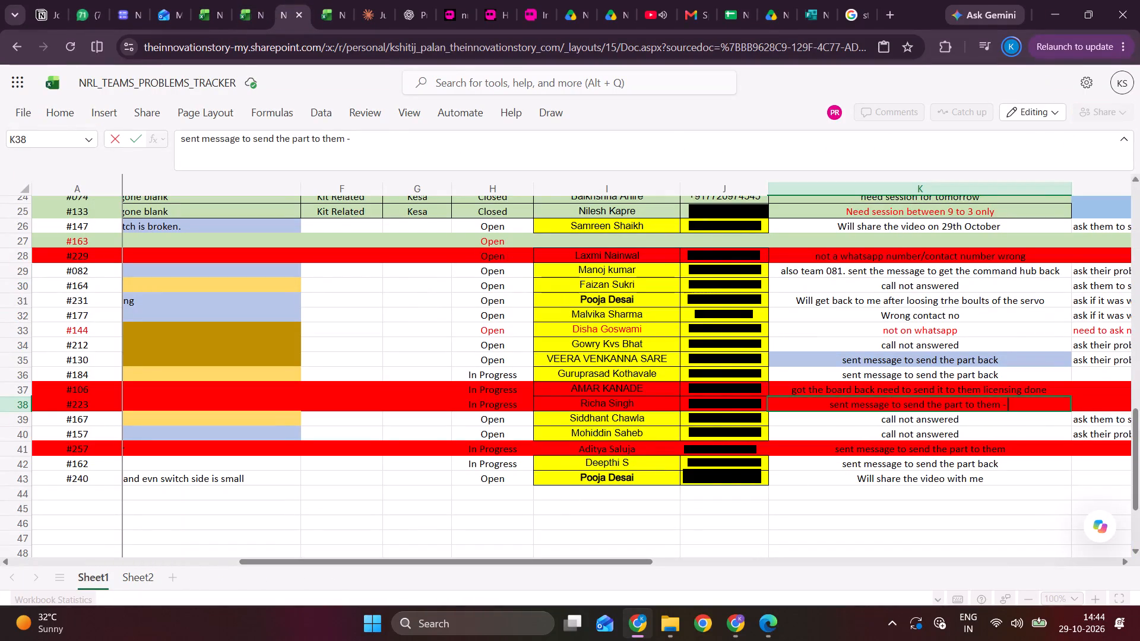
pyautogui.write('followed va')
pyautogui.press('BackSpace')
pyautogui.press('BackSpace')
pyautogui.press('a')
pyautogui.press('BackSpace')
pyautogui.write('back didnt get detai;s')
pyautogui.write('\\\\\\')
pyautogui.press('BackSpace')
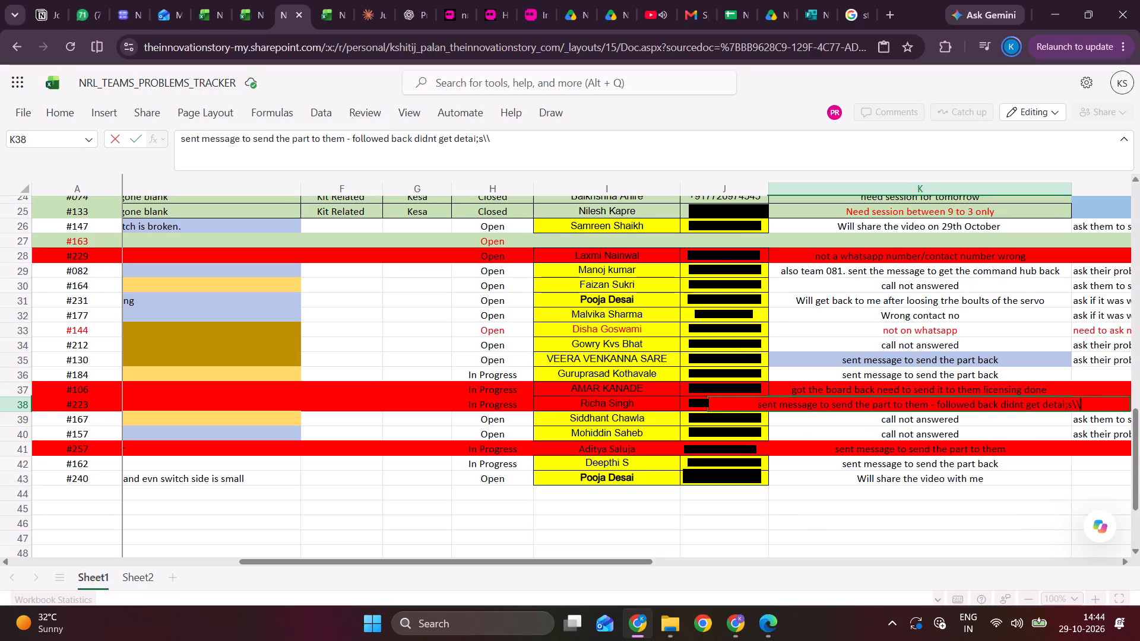
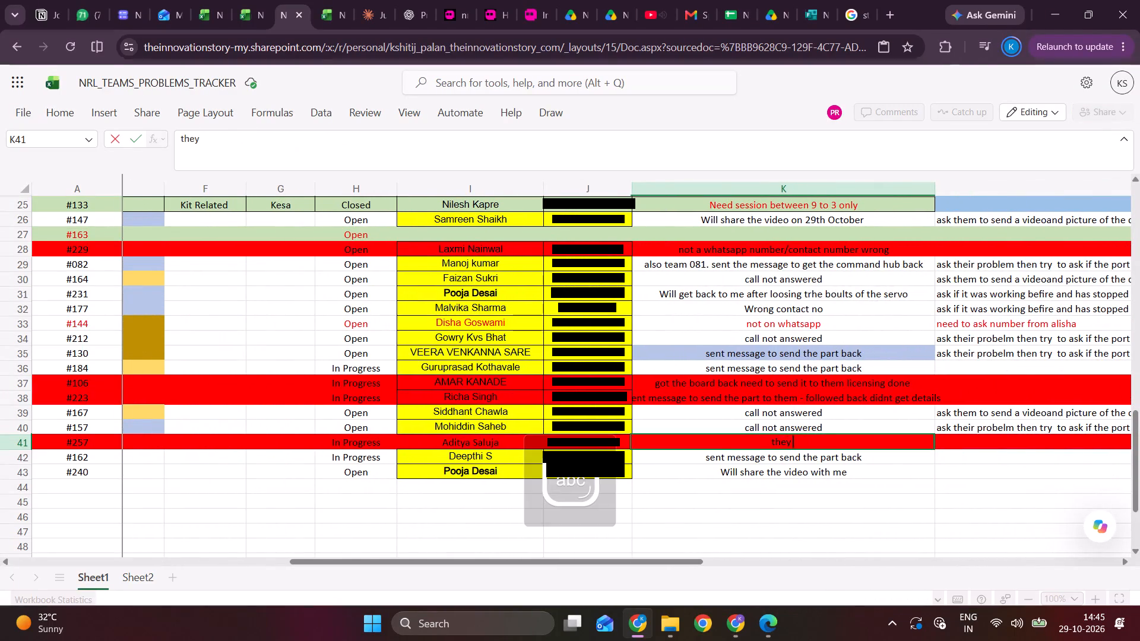
# Write team #257's remark in cell K41 of Sheet1 as "they dont need the part will laser cu".
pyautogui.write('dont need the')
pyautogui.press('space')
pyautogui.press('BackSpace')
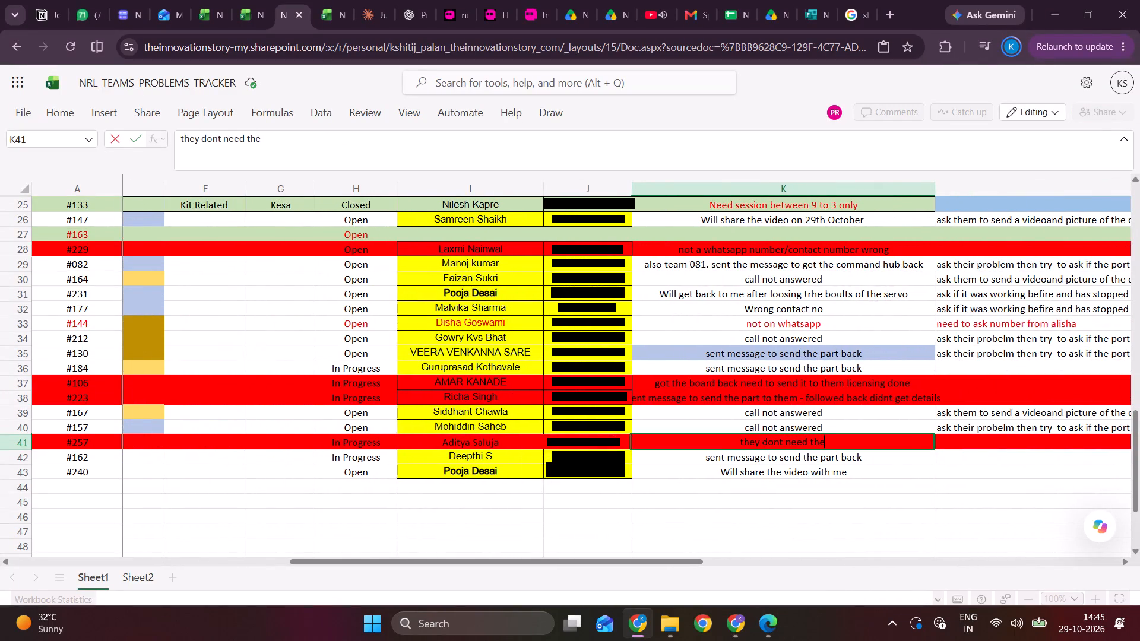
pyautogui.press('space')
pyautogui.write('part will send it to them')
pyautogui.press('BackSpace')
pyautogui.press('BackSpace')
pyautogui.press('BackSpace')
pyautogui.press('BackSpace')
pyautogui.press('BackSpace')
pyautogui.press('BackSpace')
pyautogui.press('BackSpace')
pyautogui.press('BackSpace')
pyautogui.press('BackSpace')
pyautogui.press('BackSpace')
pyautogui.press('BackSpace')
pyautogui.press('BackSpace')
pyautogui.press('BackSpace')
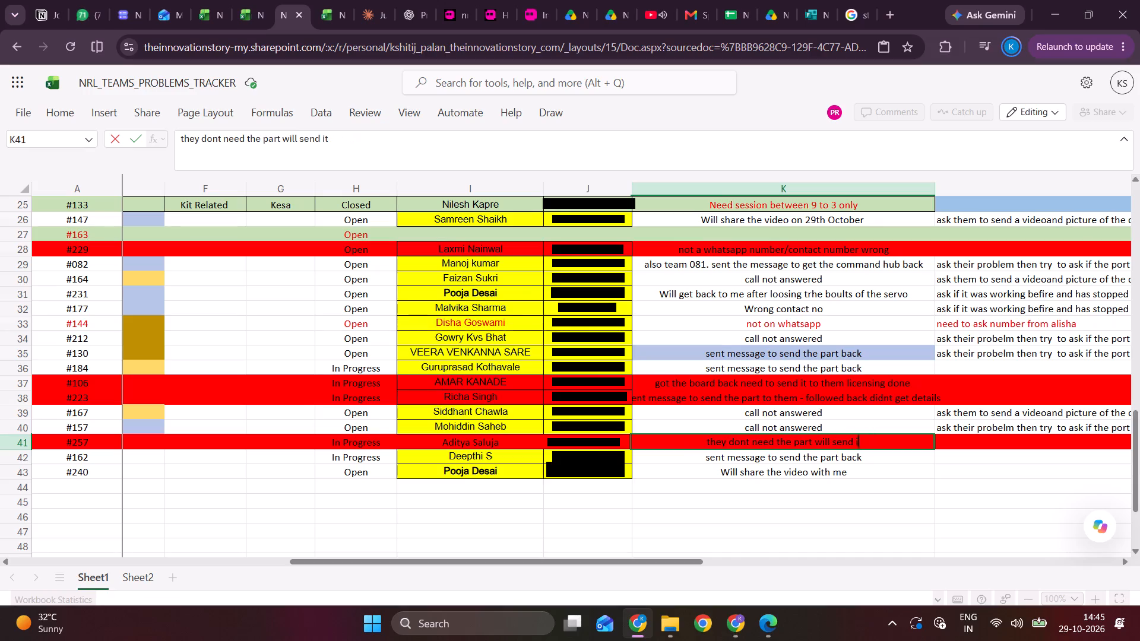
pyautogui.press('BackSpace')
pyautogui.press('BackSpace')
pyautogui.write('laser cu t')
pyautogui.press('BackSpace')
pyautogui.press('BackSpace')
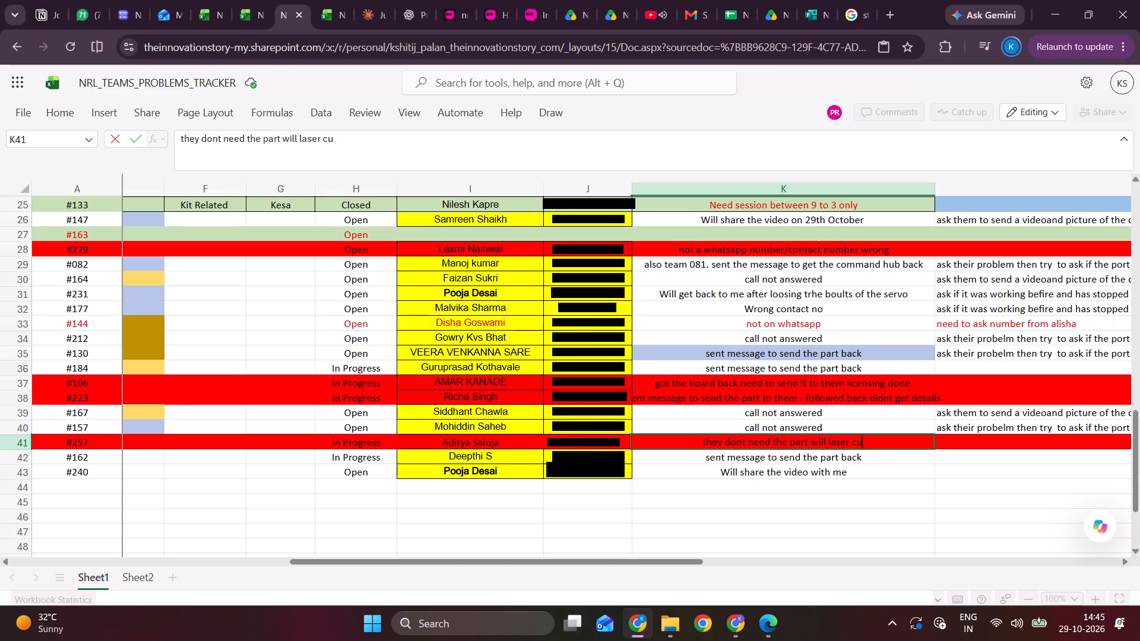
# Complete team #257's remark in K41 so that it reads "they dont need the part will laser cut the parts".
pyautogui.write('t the parts')
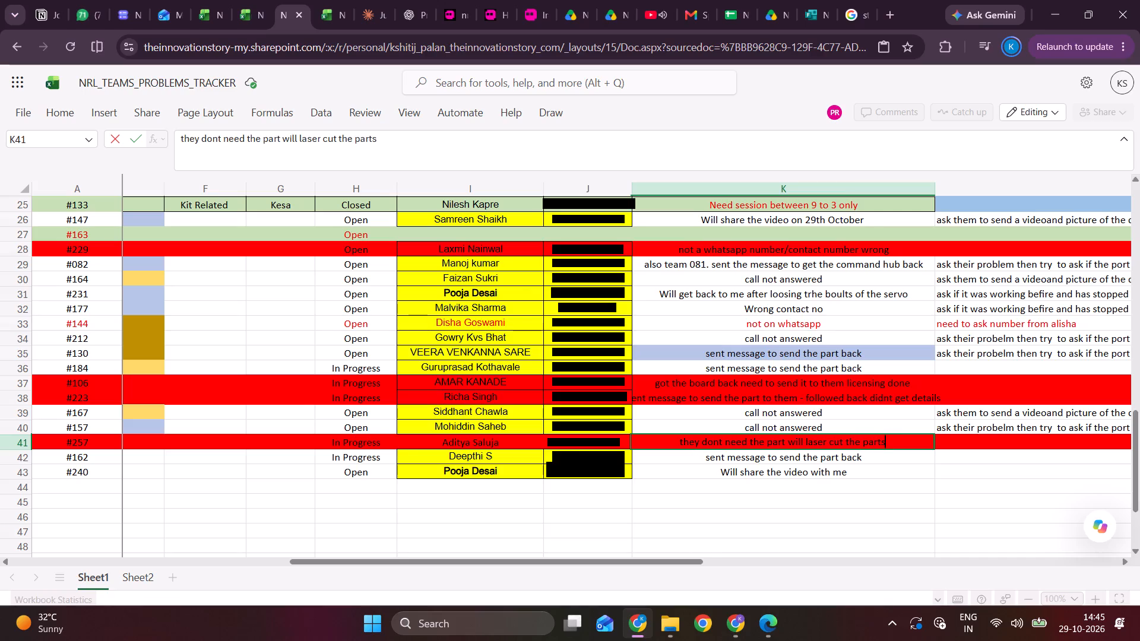
# Set team #257's status in H41 to Closed.
pyautogui.click(322, 446)
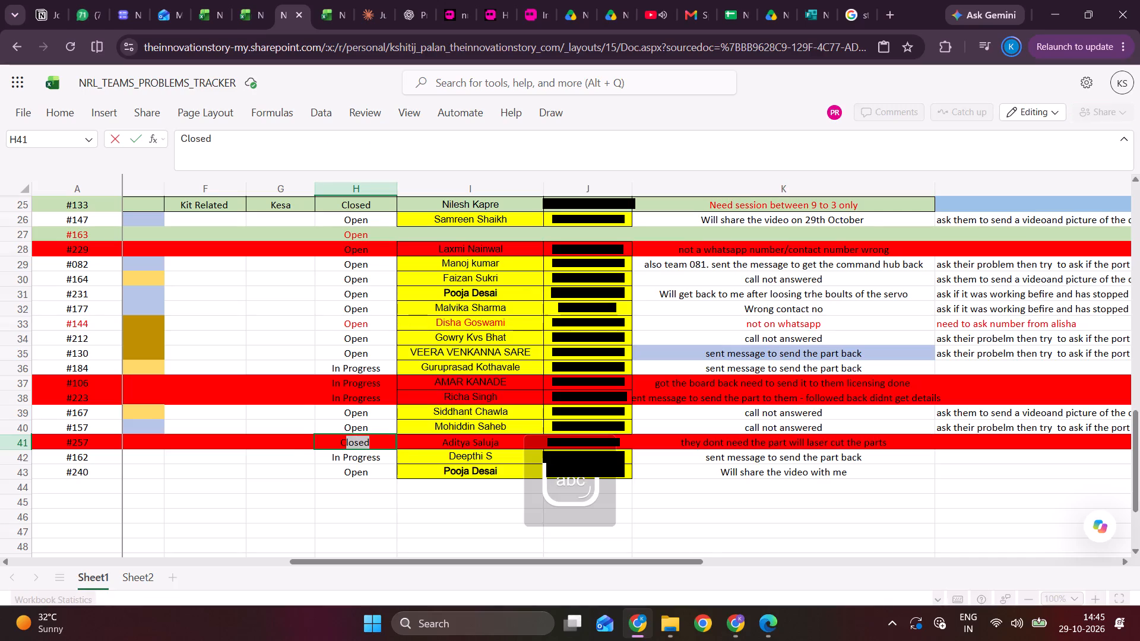
pyautogui.press('Return')
# Fill the whole of row 41, team #257, with light green.
pyautogui.click(11, 442)
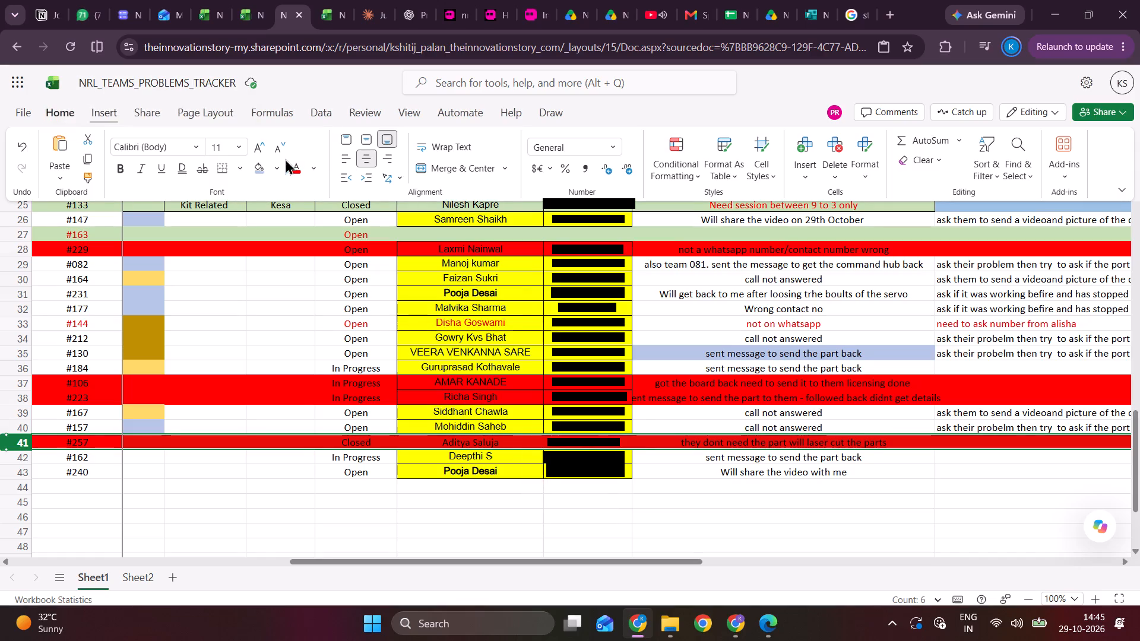
pyautogui.click(277, 170)
pyautogui.click(277, 169)
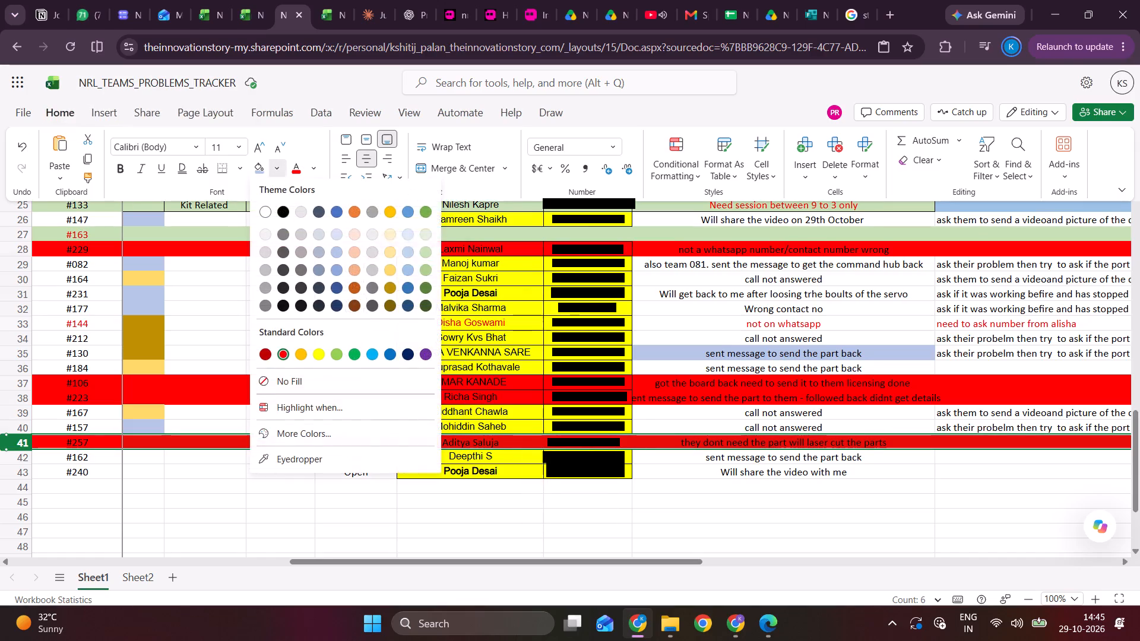
pyautogui.click(426, 256)
pyautogui.click(229, 494)
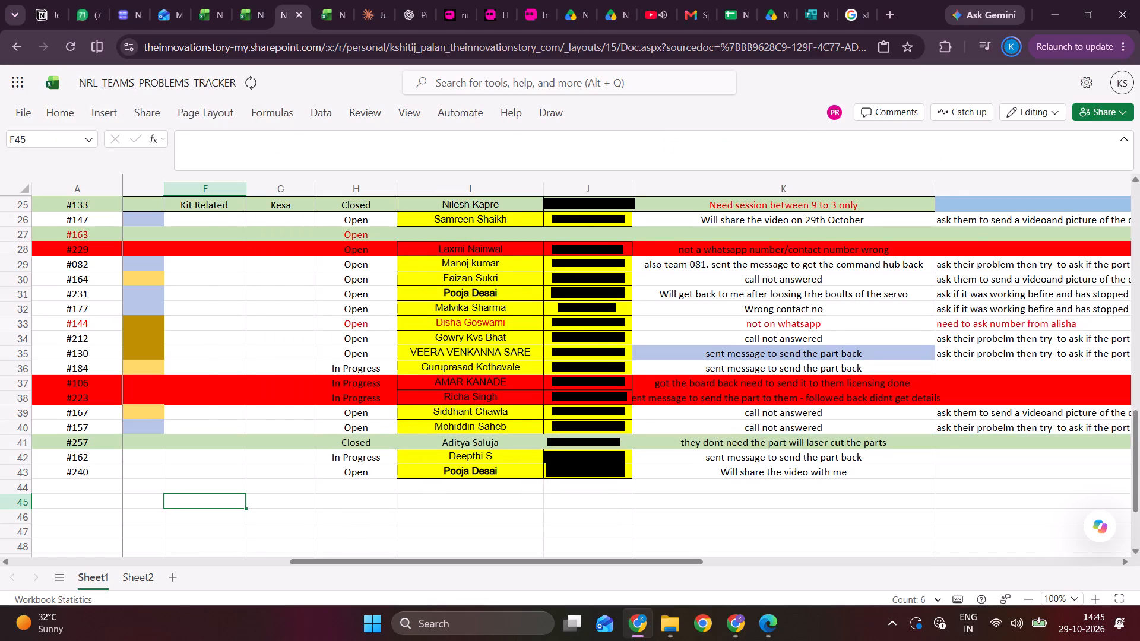
# Set team #231's status in H31 to In Progress.
pyautogui.hscroll(1, 440, 523)
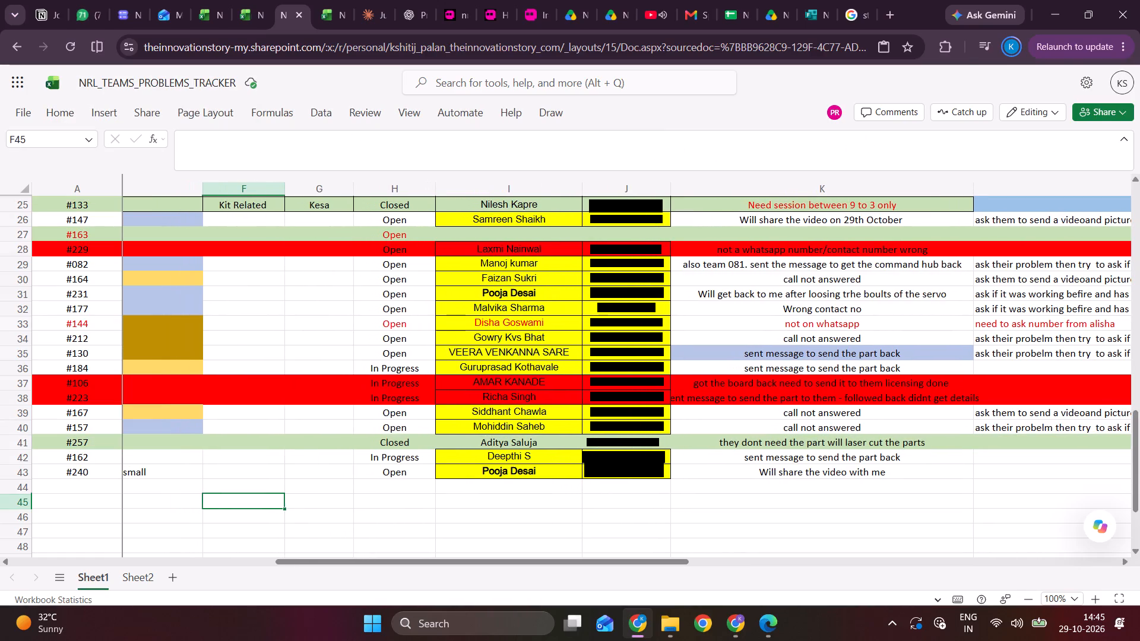
pyautogui.hscroll(1, 707, 488)
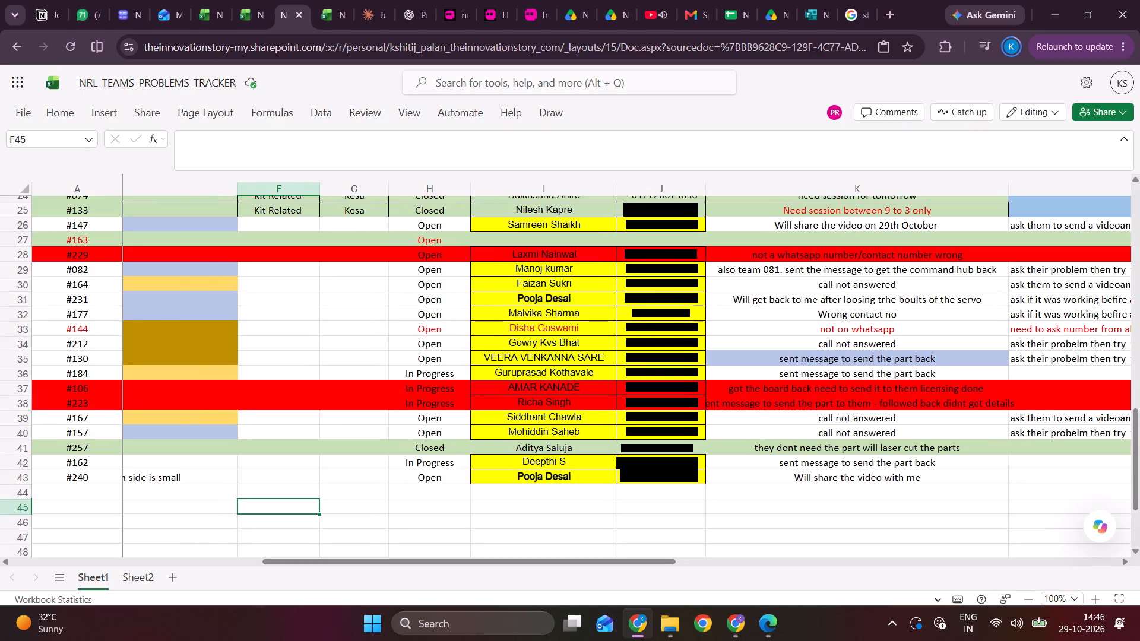
pyautogui.click(423, 300)
pyautogui.write('iun')
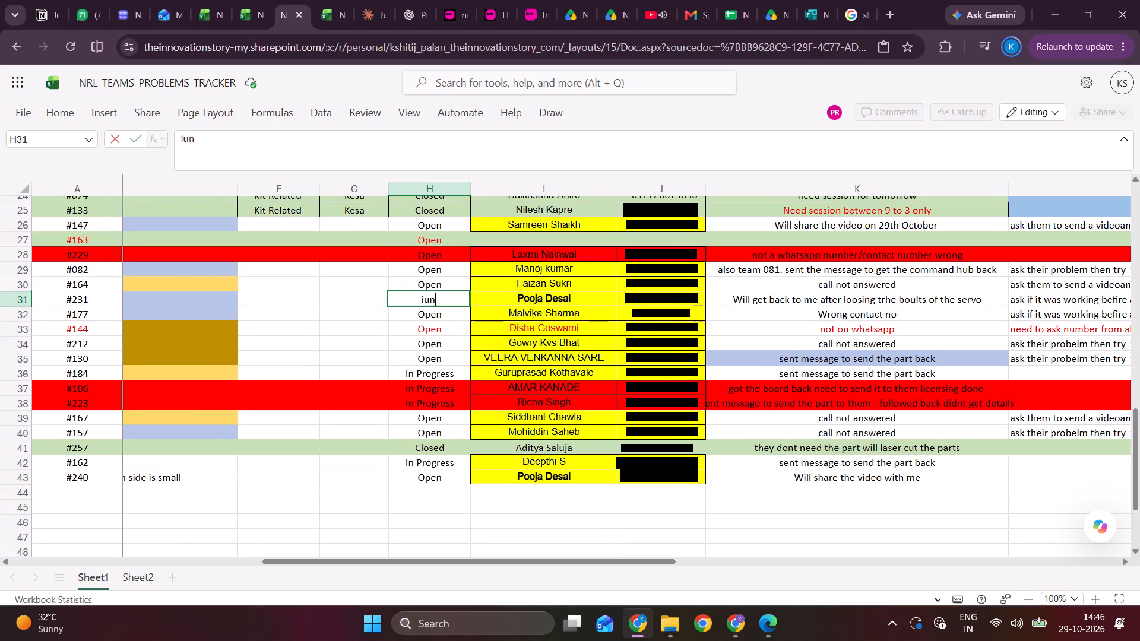
pyautogui.press('BackSpace')
pyautogui.press('BackSpace')
pyautogui.press('BackSpace')
pyautogui.press('Return')
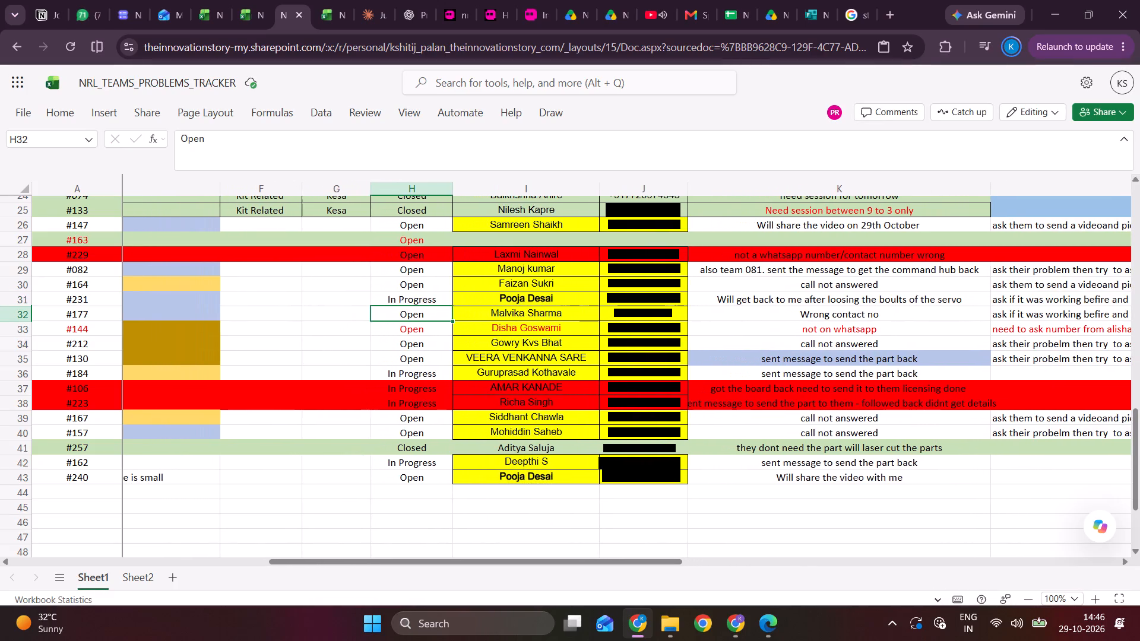
# Switch to the NRL_2026_KIT_DISPATCH workbook and search the MATUNGA sheet for "malvika" to locate team #177's mentor.
pyautogui.click(683, 315)
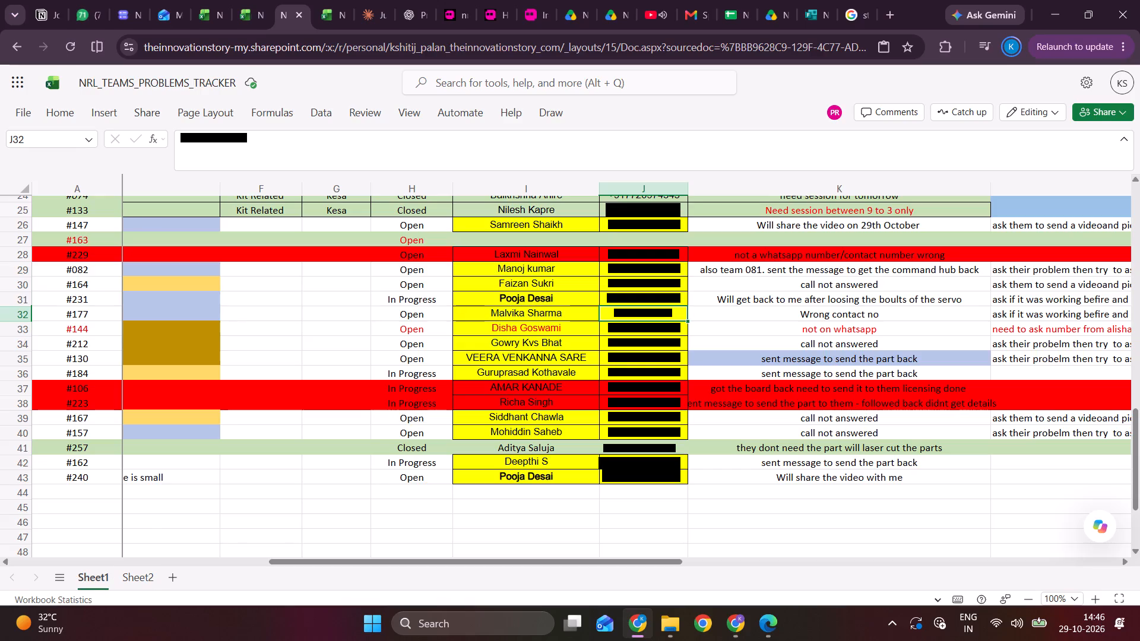
pyautogui.click(251, 4)
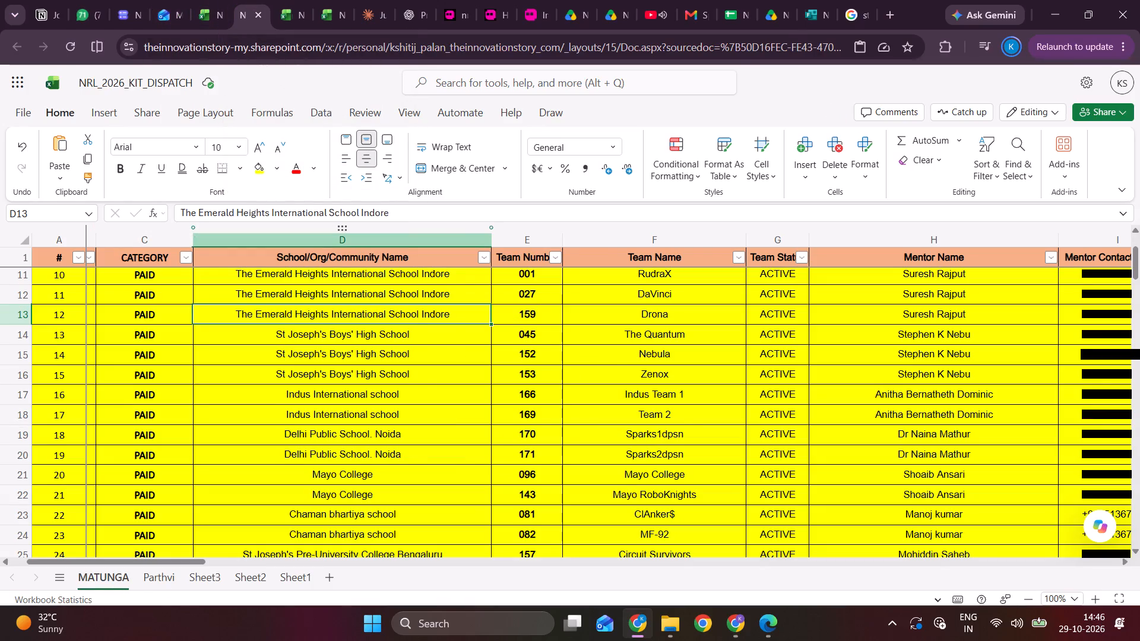
pyautogui.hotkey('ctrl', 'f')
pyautogui.write('ma')
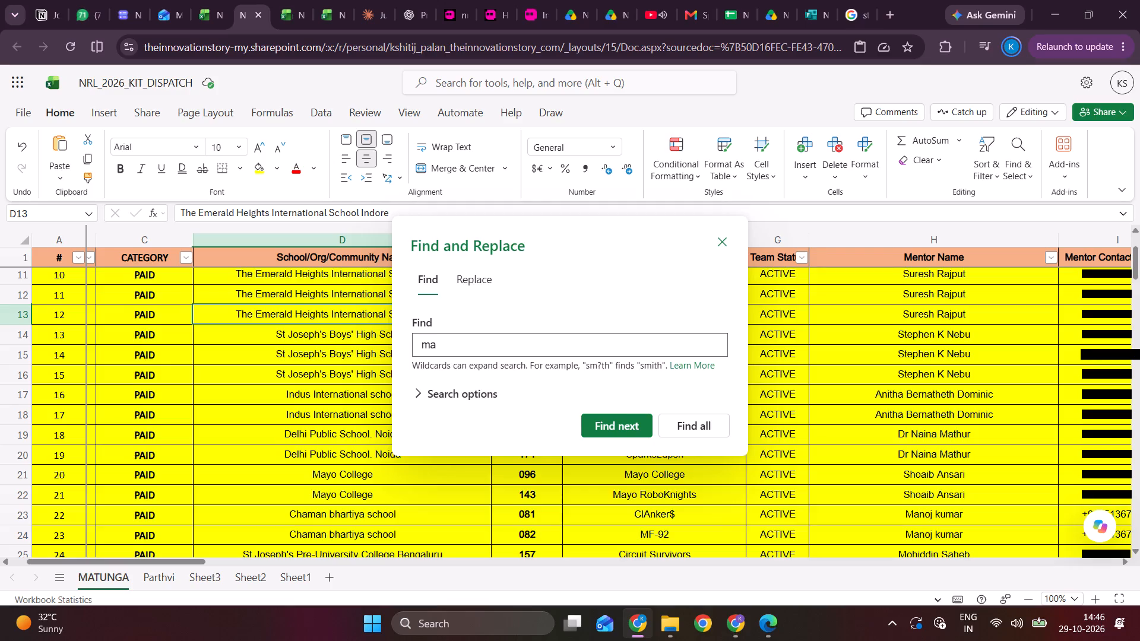
pyautogui.write('lvika')
pyautogui.press('Return')
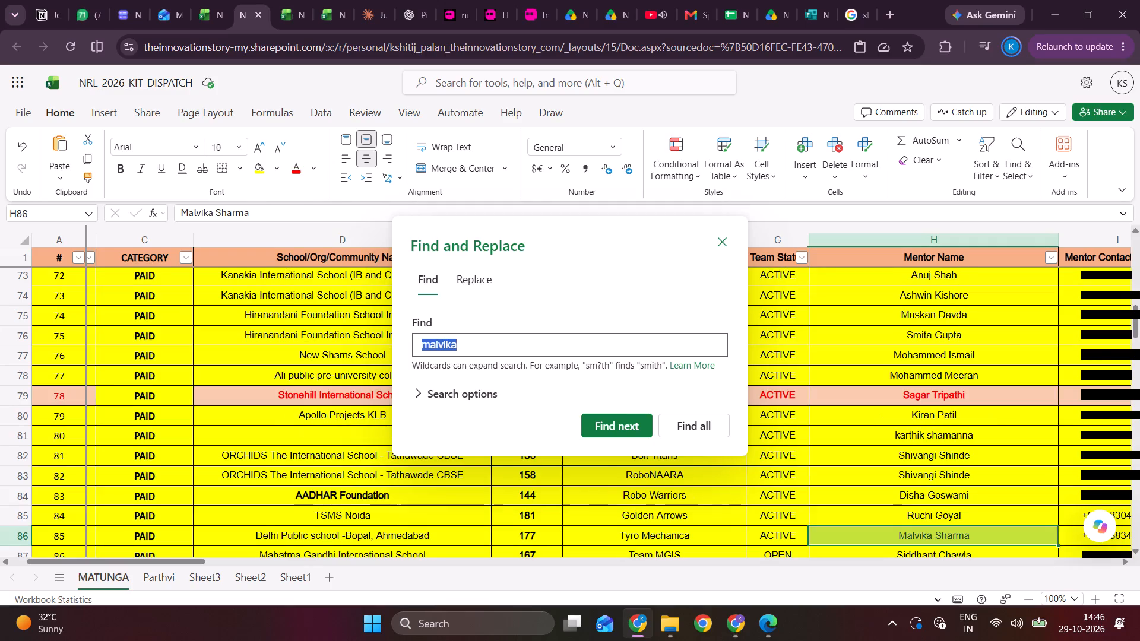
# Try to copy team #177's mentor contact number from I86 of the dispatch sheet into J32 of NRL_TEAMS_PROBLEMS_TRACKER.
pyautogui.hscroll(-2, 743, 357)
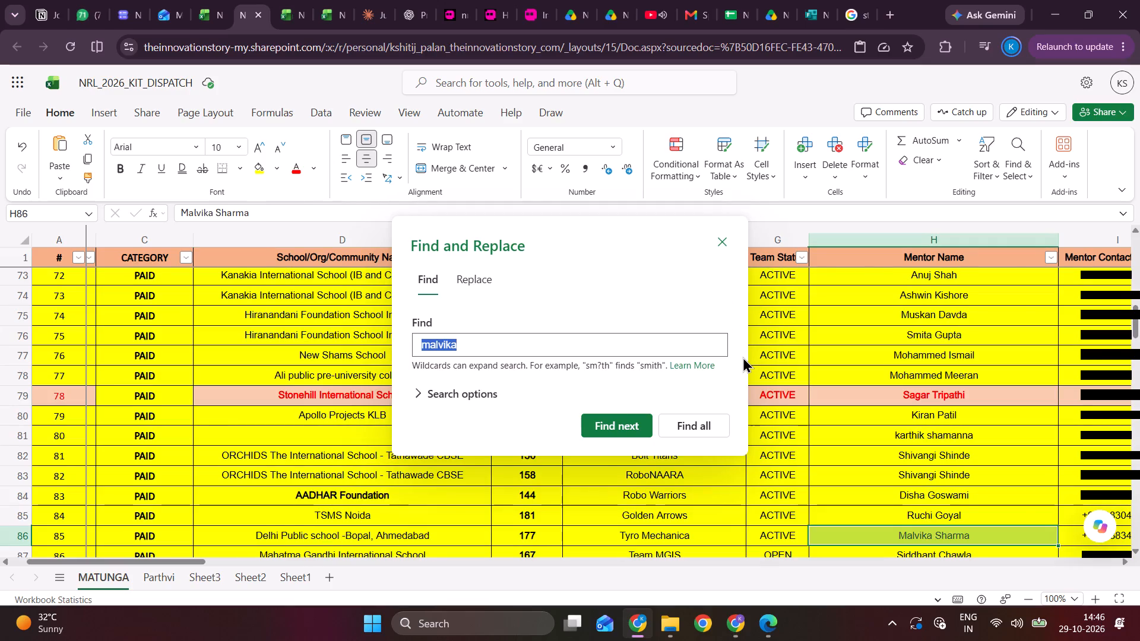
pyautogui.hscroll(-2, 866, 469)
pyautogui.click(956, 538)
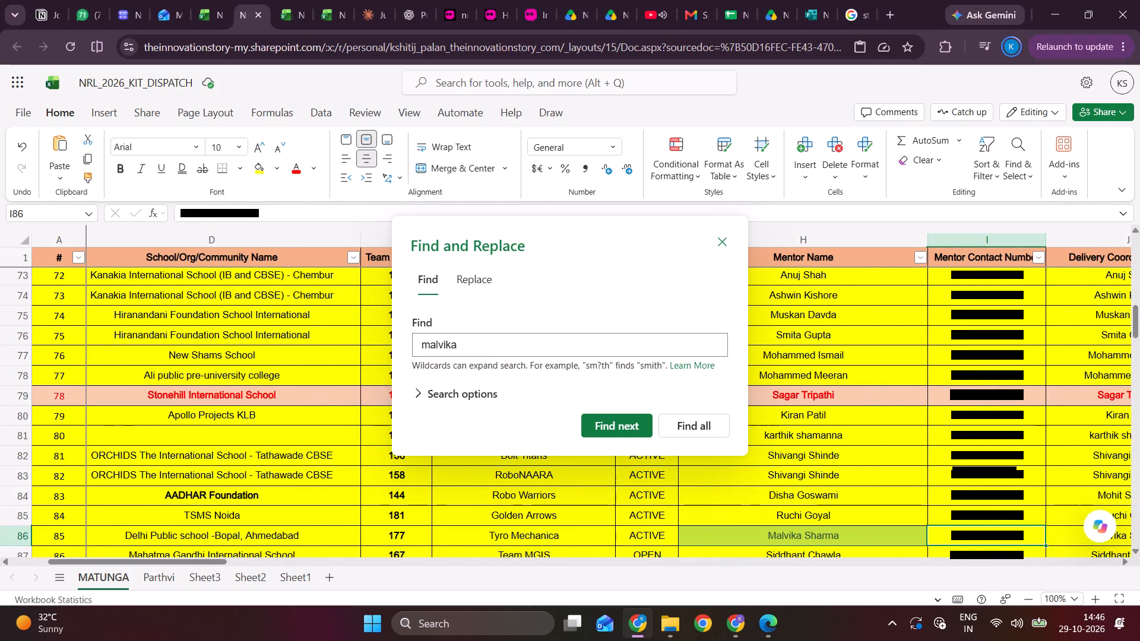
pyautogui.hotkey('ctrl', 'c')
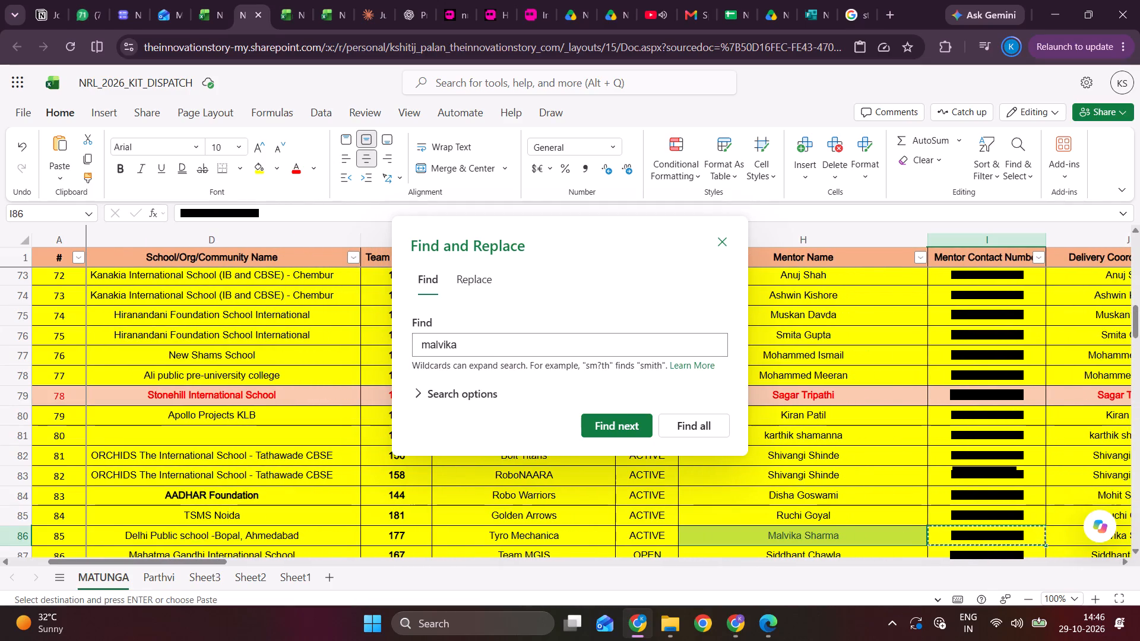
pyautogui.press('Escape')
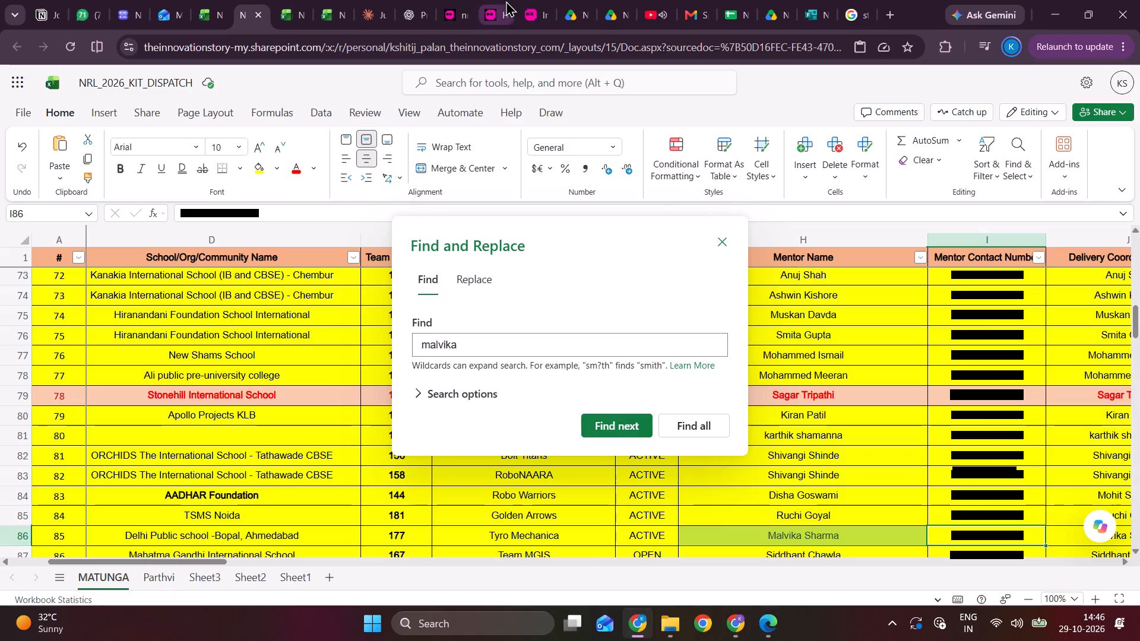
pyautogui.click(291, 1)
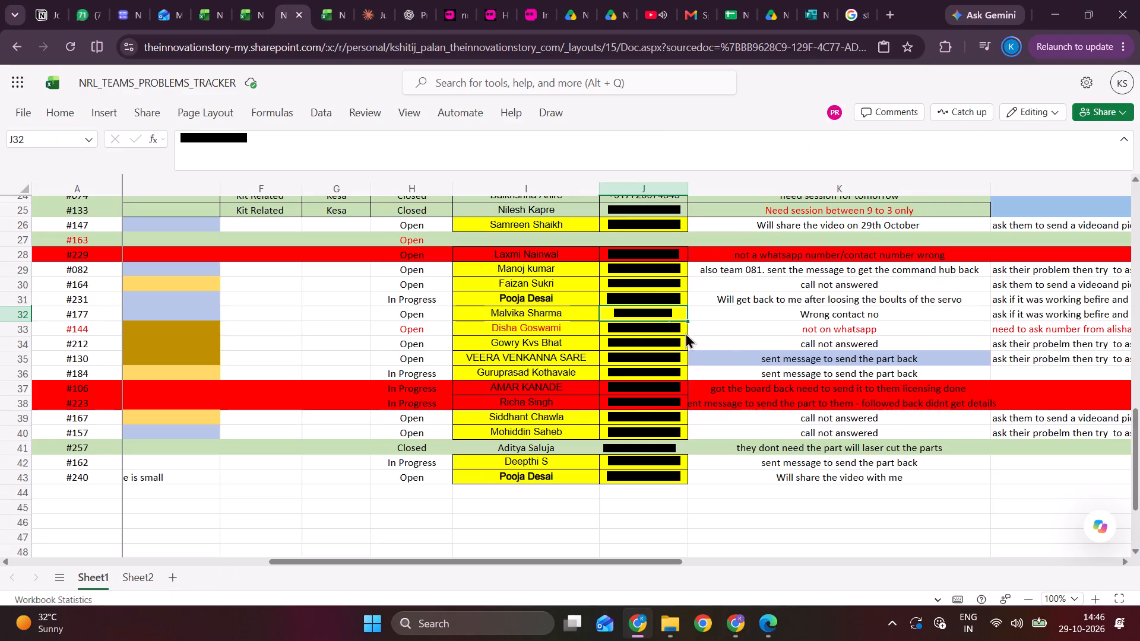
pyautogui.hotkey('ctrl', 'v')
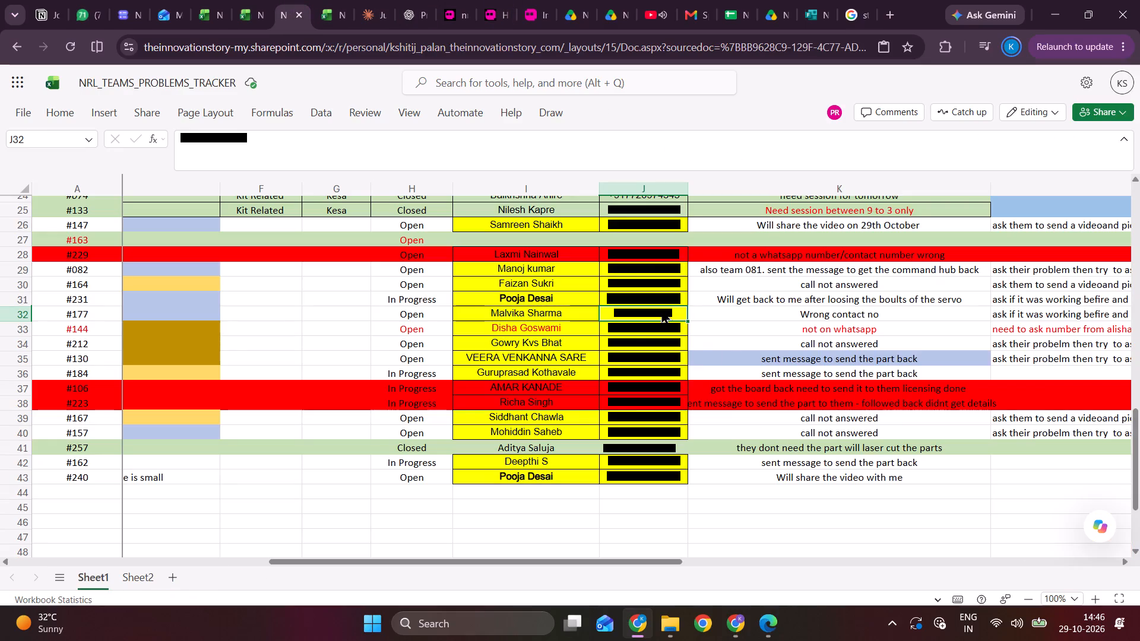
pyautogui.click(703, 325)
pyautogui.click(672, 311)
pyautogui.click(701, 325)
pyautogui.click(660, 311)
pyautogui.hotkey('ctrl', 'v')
# Clear team #177's contact number in J32 and try to paste the copied mentor number there.
pyautogui.click(705, 327)
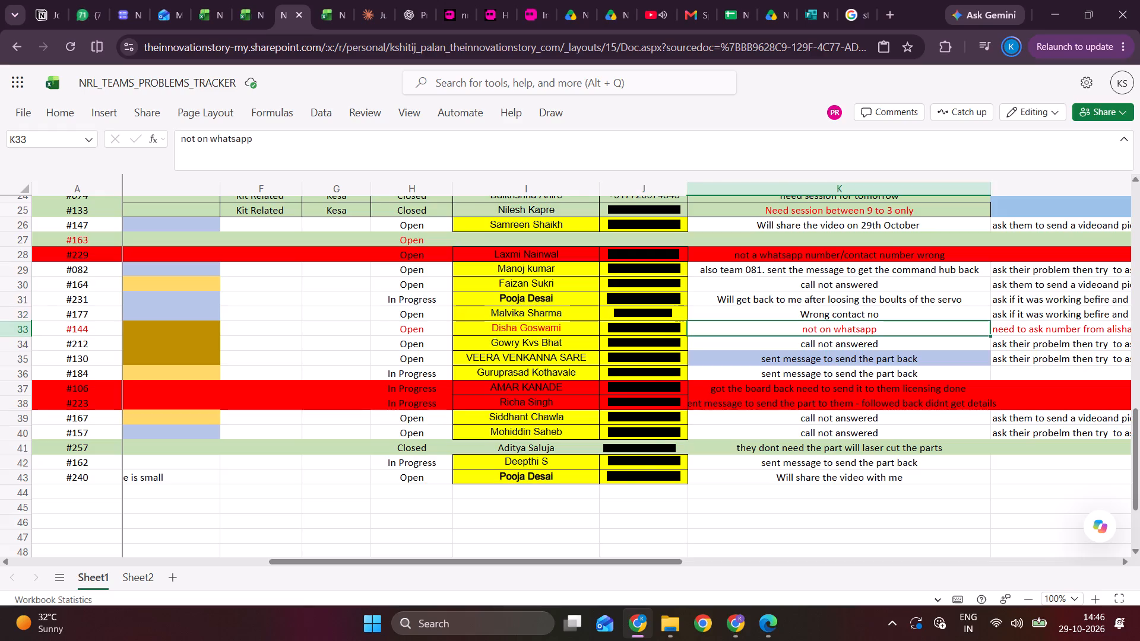
pyautogui.click(680, 316)
pyautogui.press('BackSpace')
pyautogui.hotkey('ctrl', 'v')
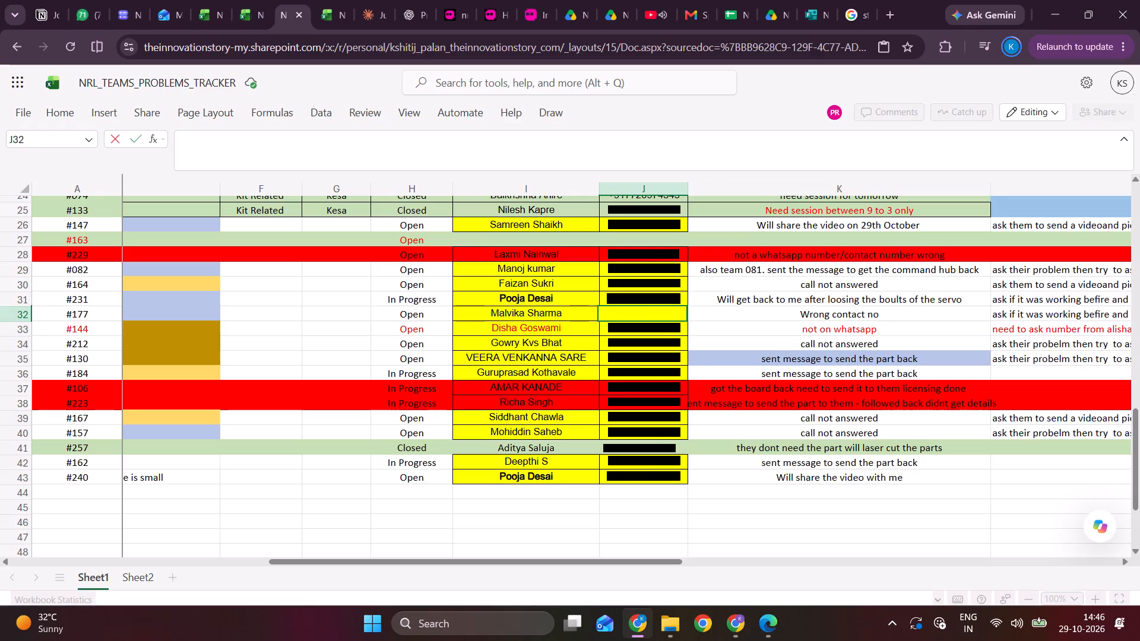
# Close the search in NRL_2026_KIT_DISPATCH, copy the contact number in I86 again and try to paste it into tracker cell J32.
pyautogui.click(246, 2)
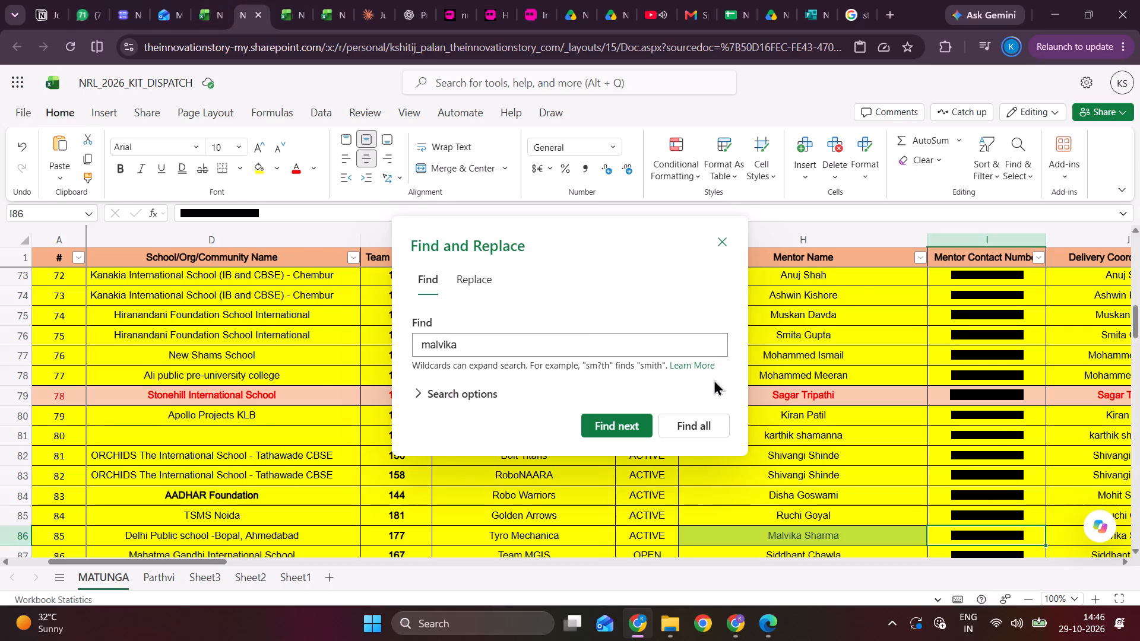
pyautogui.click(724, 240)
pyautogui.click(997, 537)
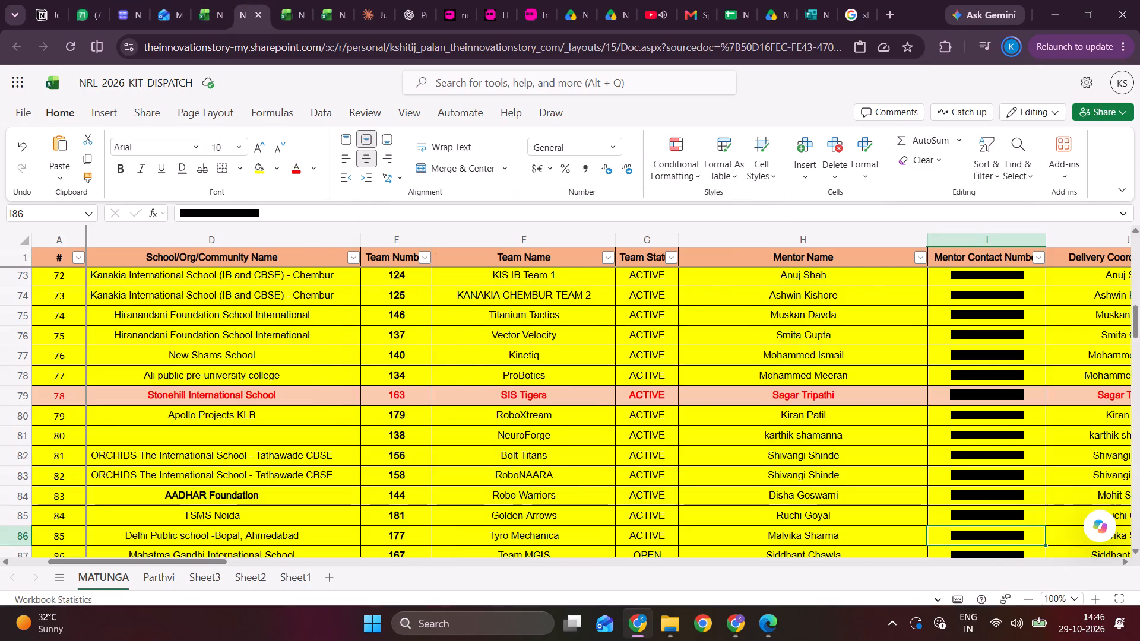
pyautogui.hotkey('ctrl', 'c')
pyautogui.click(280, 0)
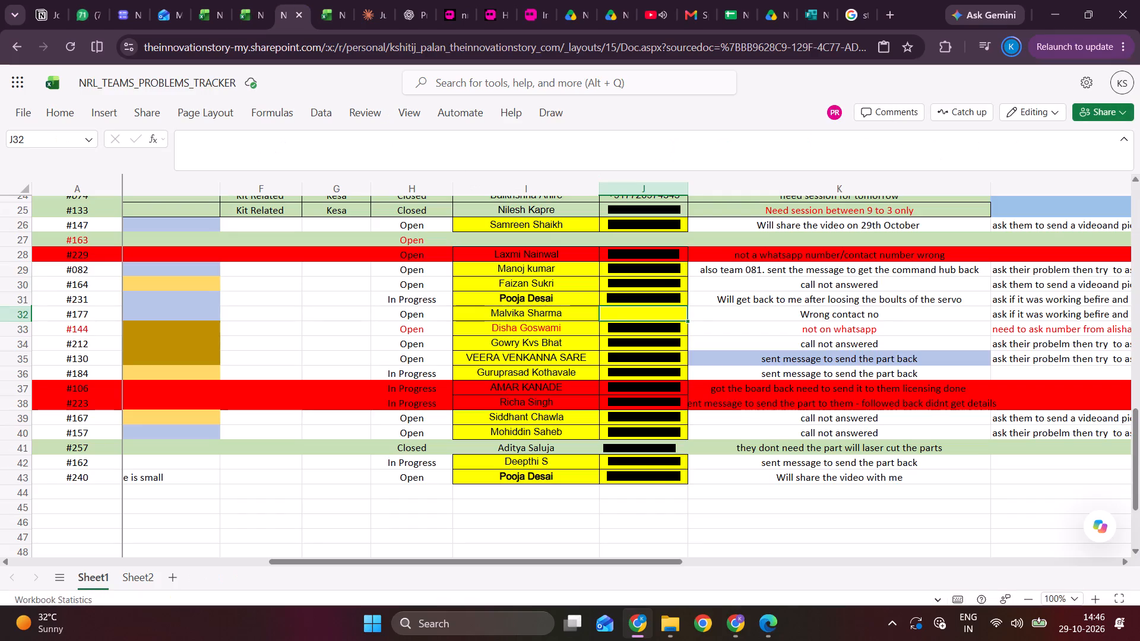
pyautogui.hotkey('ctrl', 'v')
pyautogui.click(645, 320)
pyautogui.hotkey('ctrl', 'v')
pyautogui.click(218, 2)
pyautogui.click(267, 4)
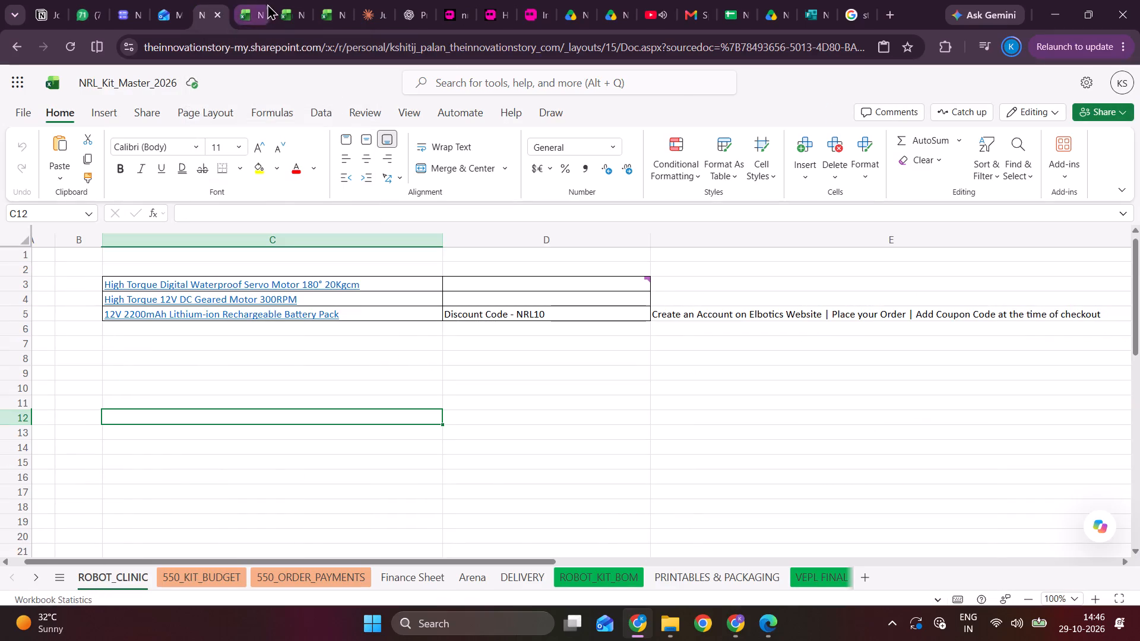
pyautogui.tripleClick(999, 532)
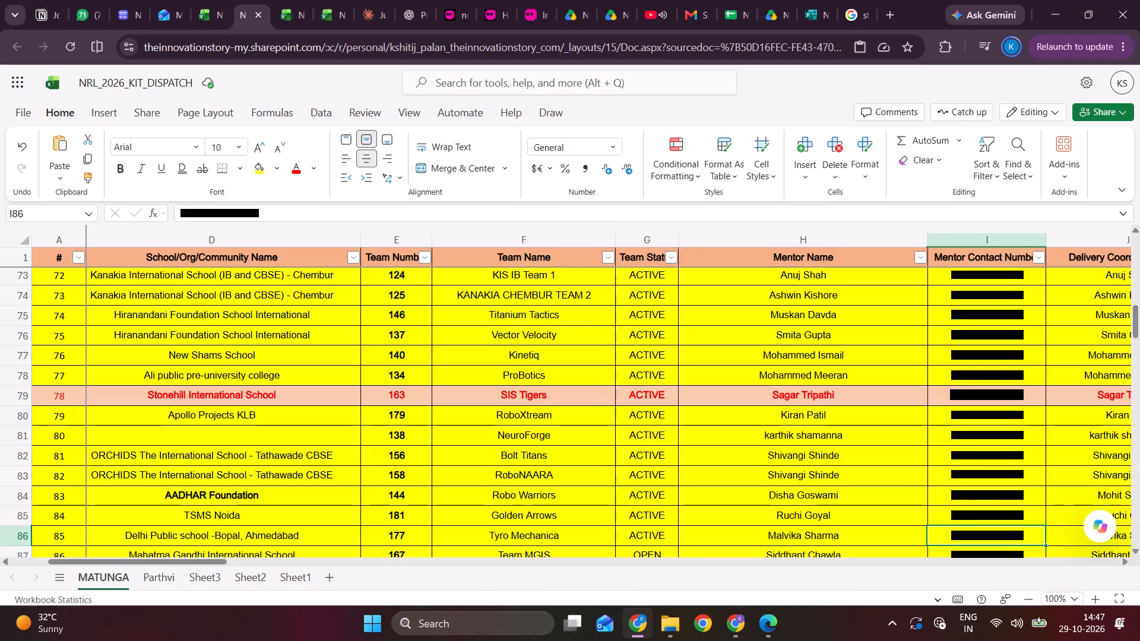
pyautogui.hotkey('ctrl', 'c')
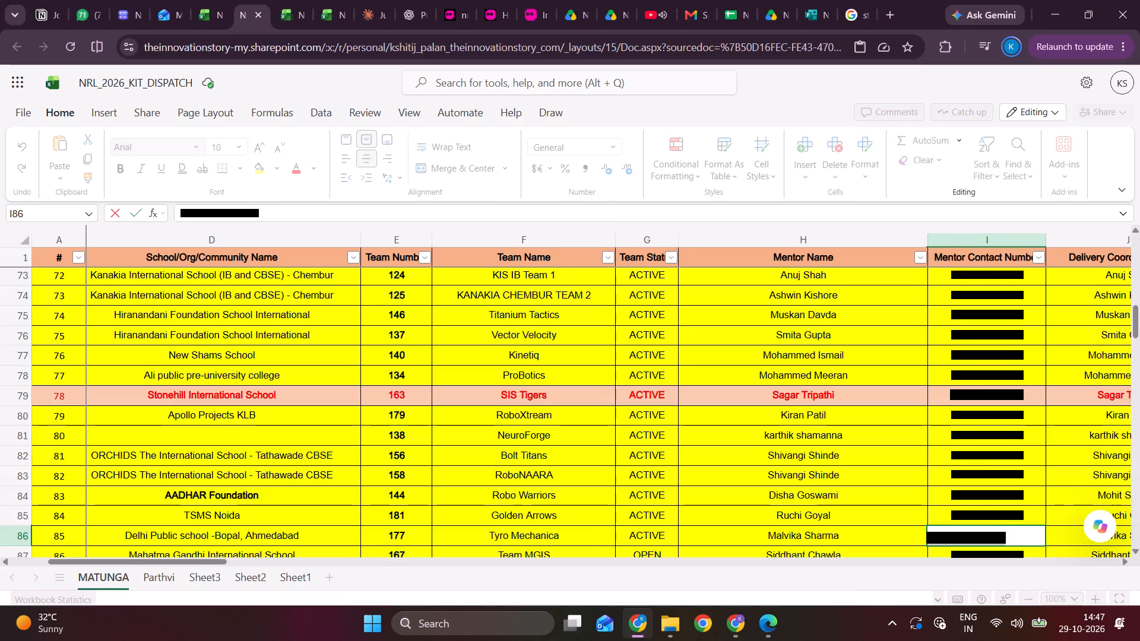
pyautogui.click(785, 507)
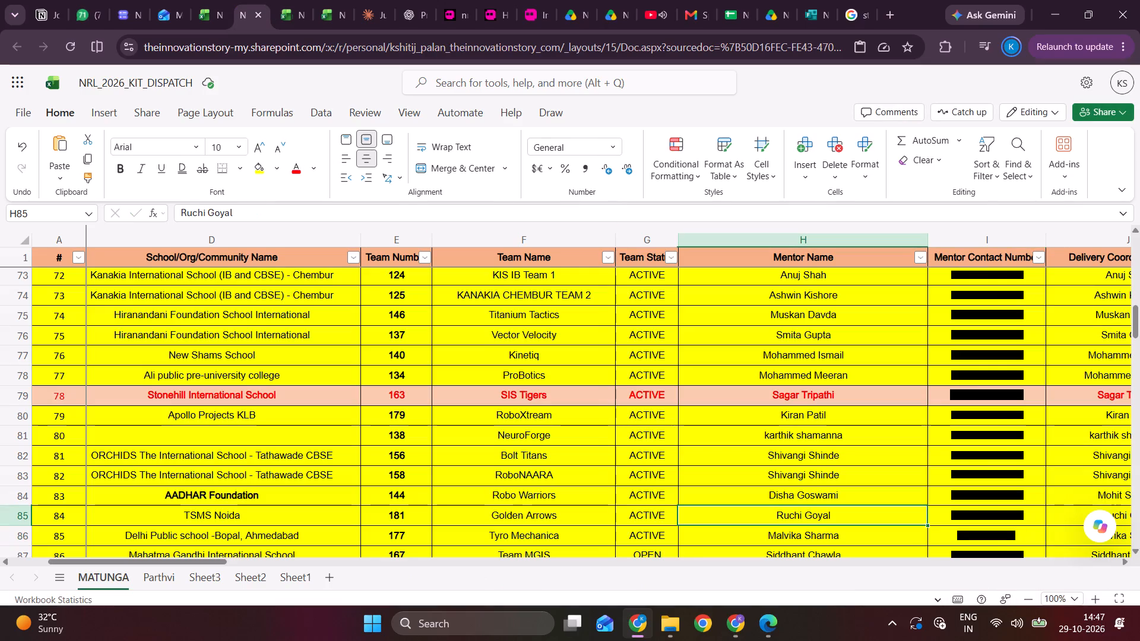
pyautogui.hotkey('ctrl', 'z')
# Copy team #177's mentor contact number from I86 of the dispatch sheet into J32 of NRL_TEAMS_PROBLEMS_TRACKER.
pyautogui.click(986, 540)
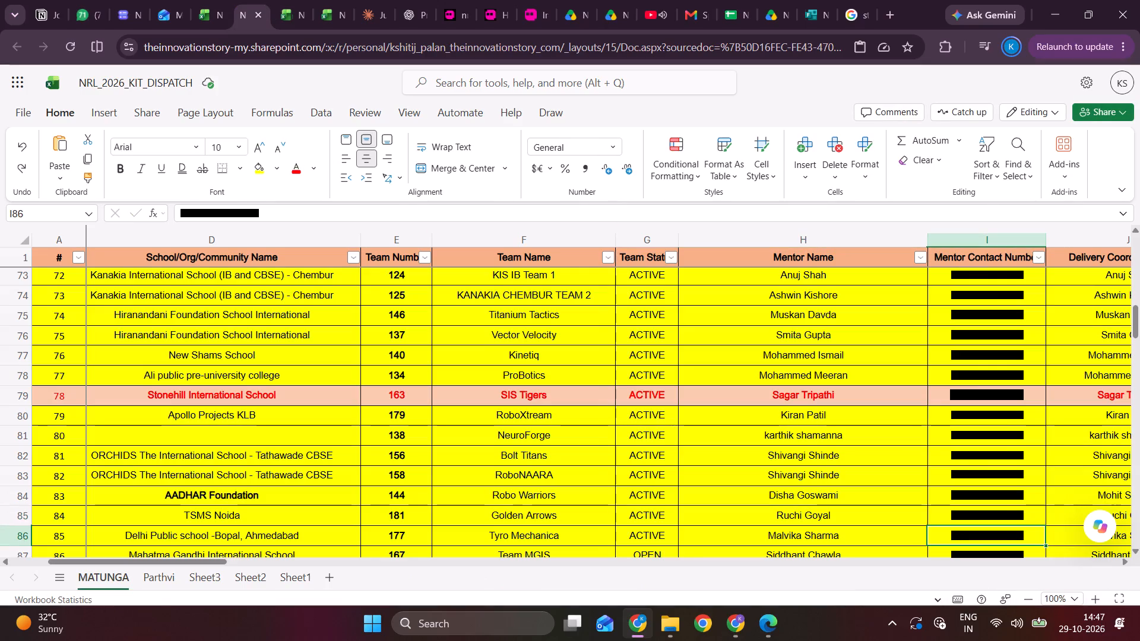
pyautogui.hotkey('ctrl', 'c')
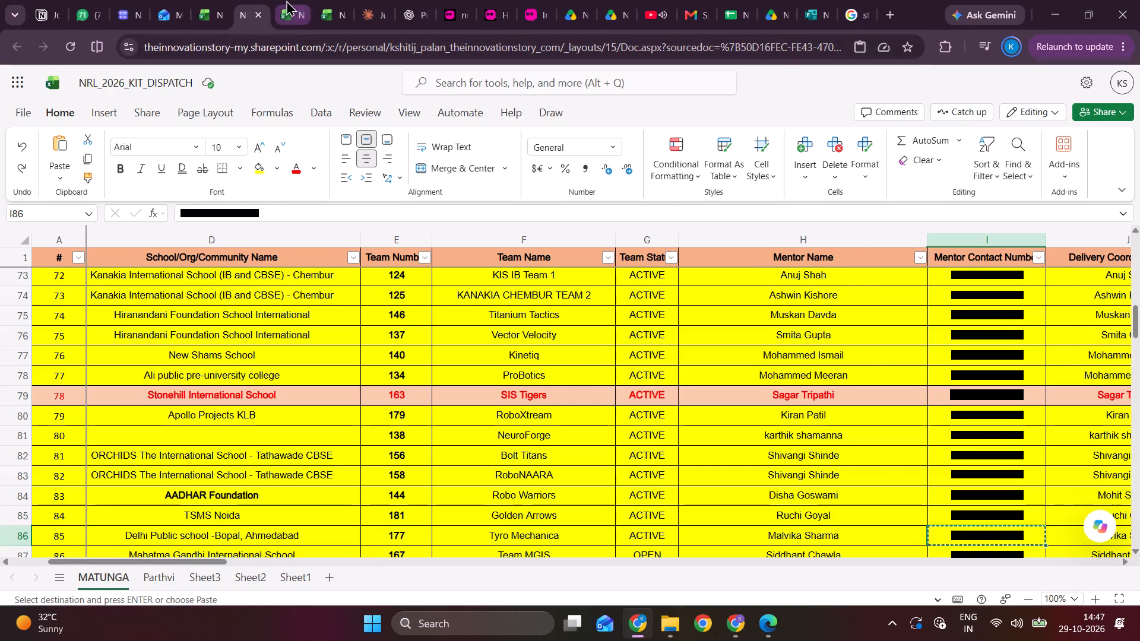
pyautogui.click(287, 0)
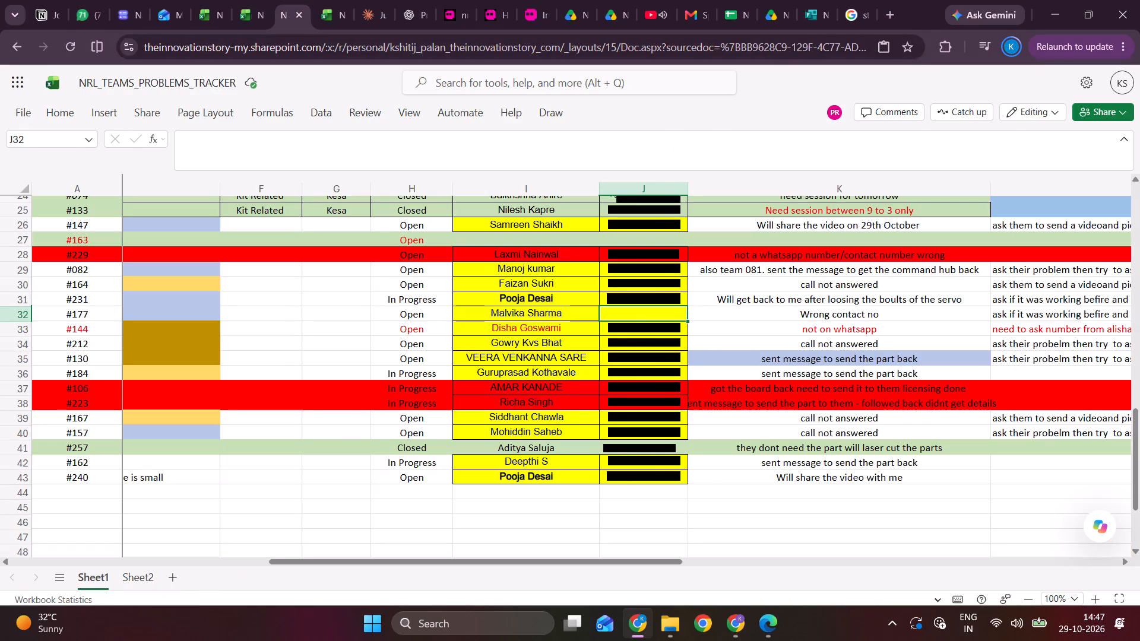
pyautogui.click(655, 309)
pyautogui.hotkey('ctrl', 'v')
pyautogui.click(644, 521)
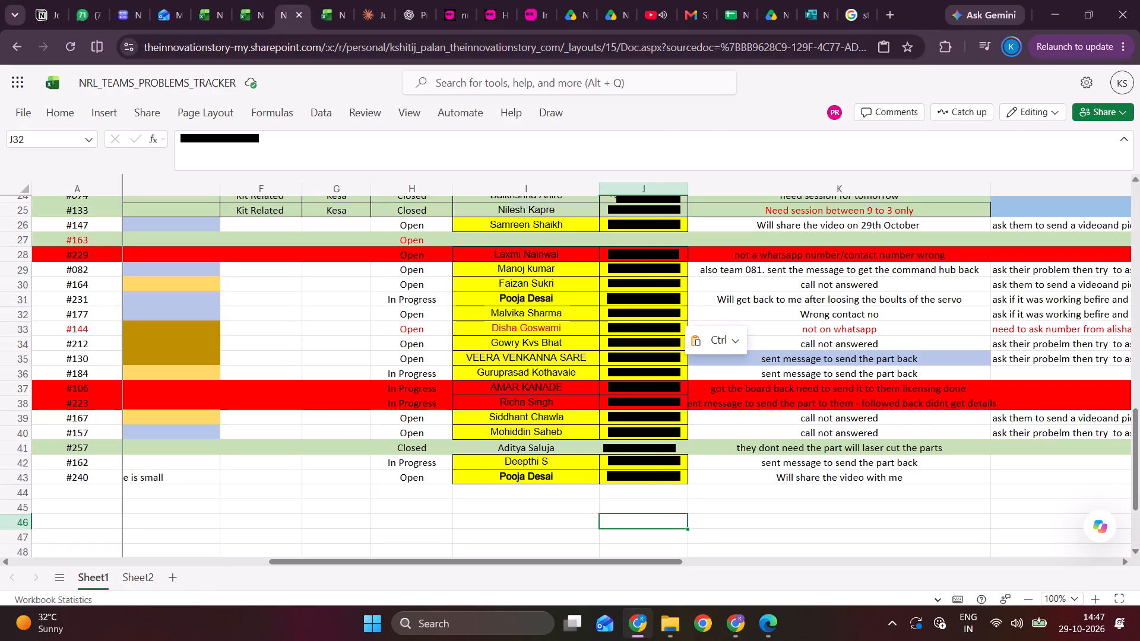
# Clear the remark for team #177 in K32.
pyautogui.click(840, 315)
pyautogui.press('BackSpace')
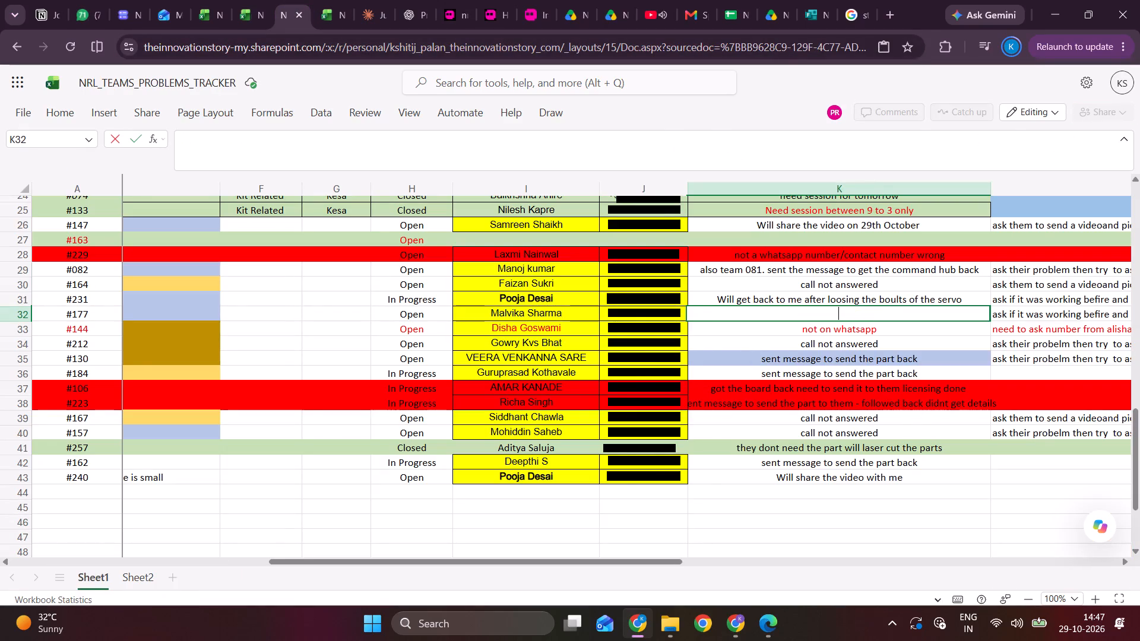
pyautogui.click(771, 531)
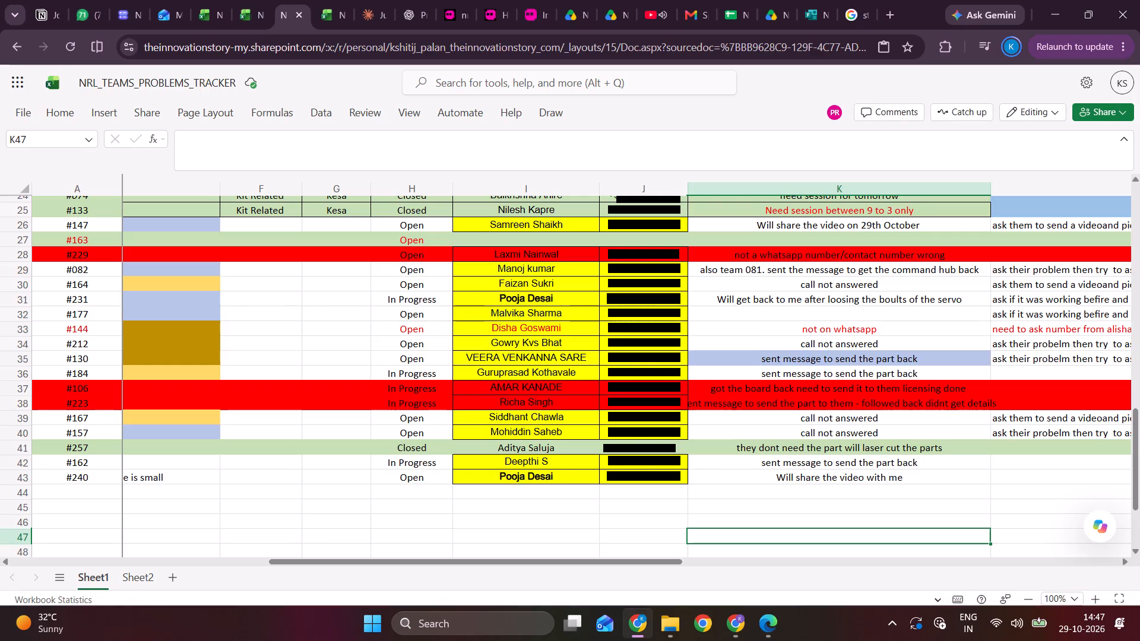
# Set the status of teams #147 (H26) and #082 (H29) to In Progress.
pyautogui.scroll(1, 594, 375)
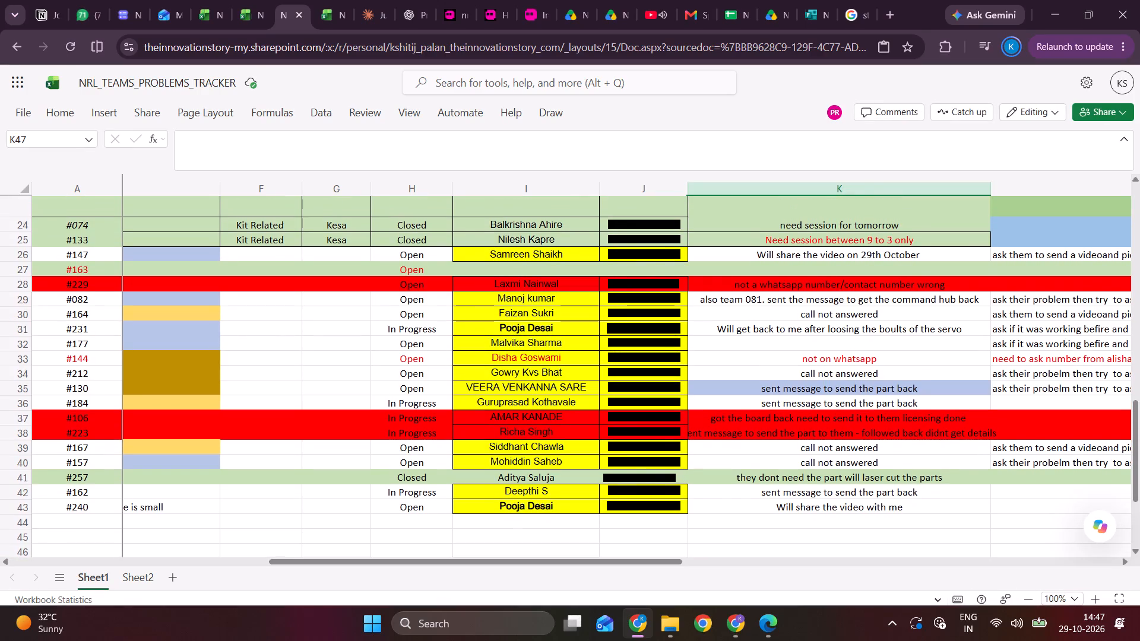
pyautogui.click(417, 256)
pyautogui.press('i')
pyautogui.press('Return')
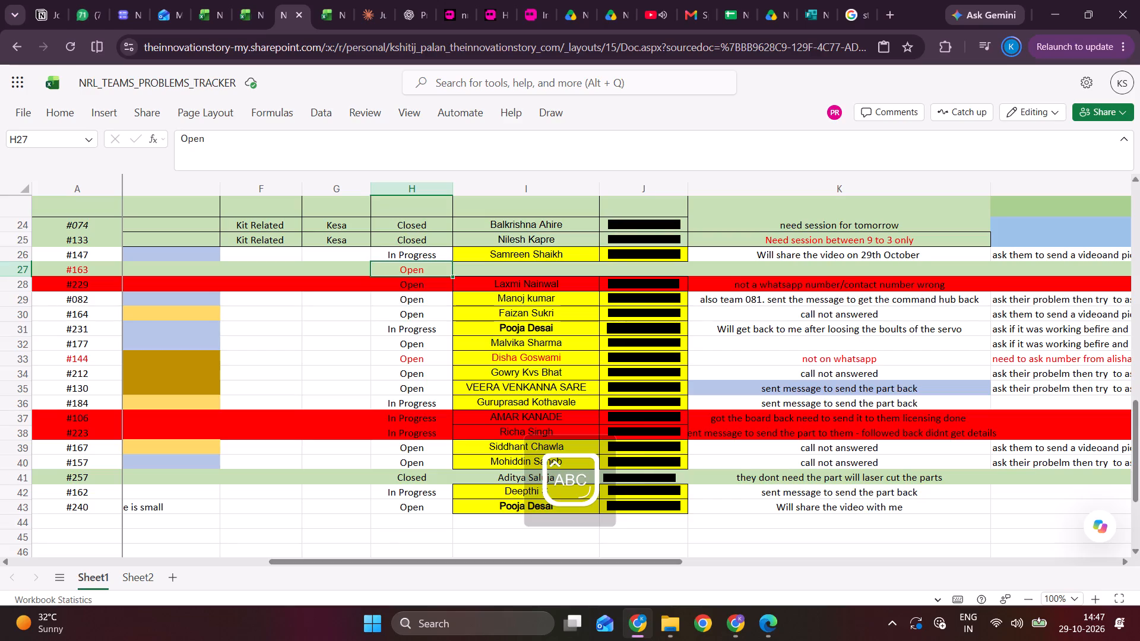
pyautogui.click(432, 303)
pyautogui.press('i')
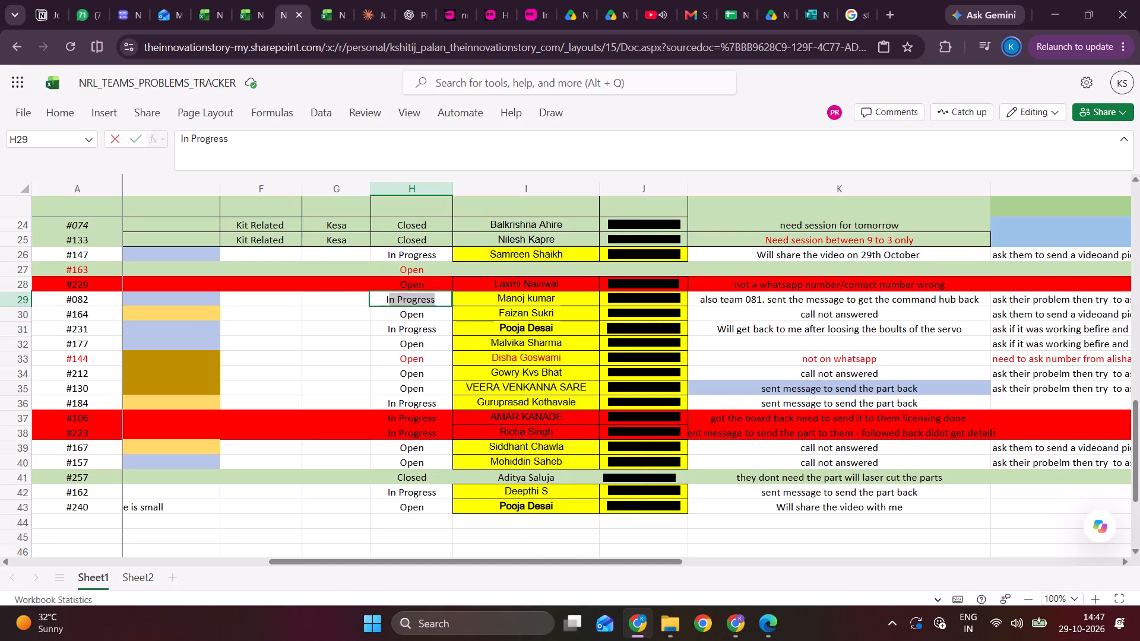
pyautogui.press('Return')
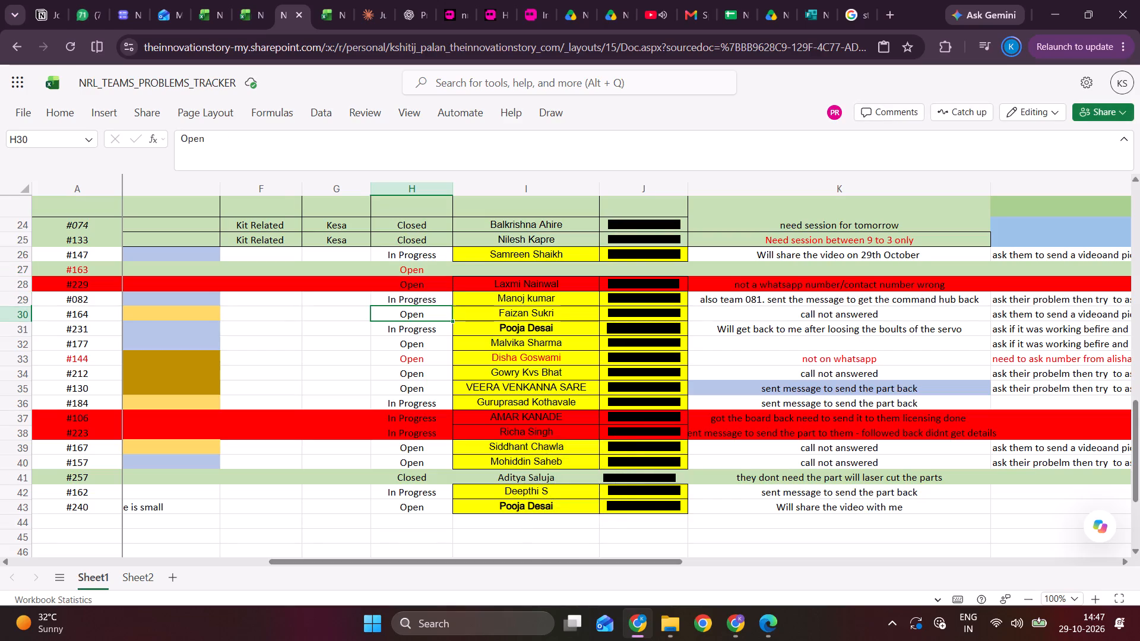
# Set the status of teams #130 (H35) and #240 (H43) to In Progress.
pyautogui.press('Down')
pyautogui.press('Down')
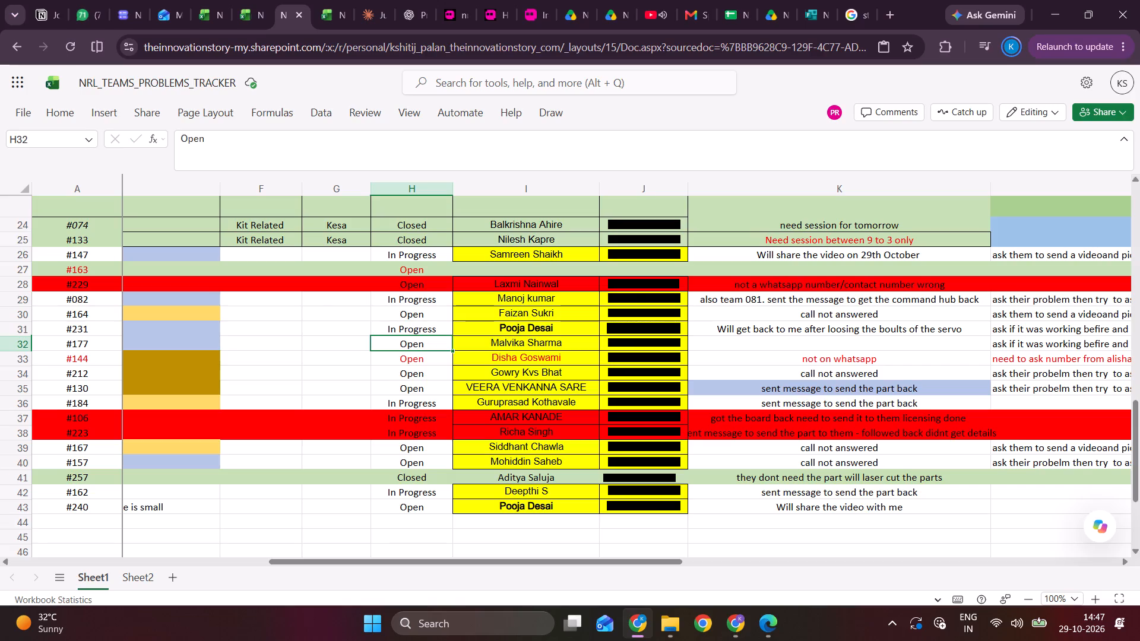
pyautogui.press('Down')
pyautogui.press('Down')
pyautogui.press('Down')
pyautogui.press('i')
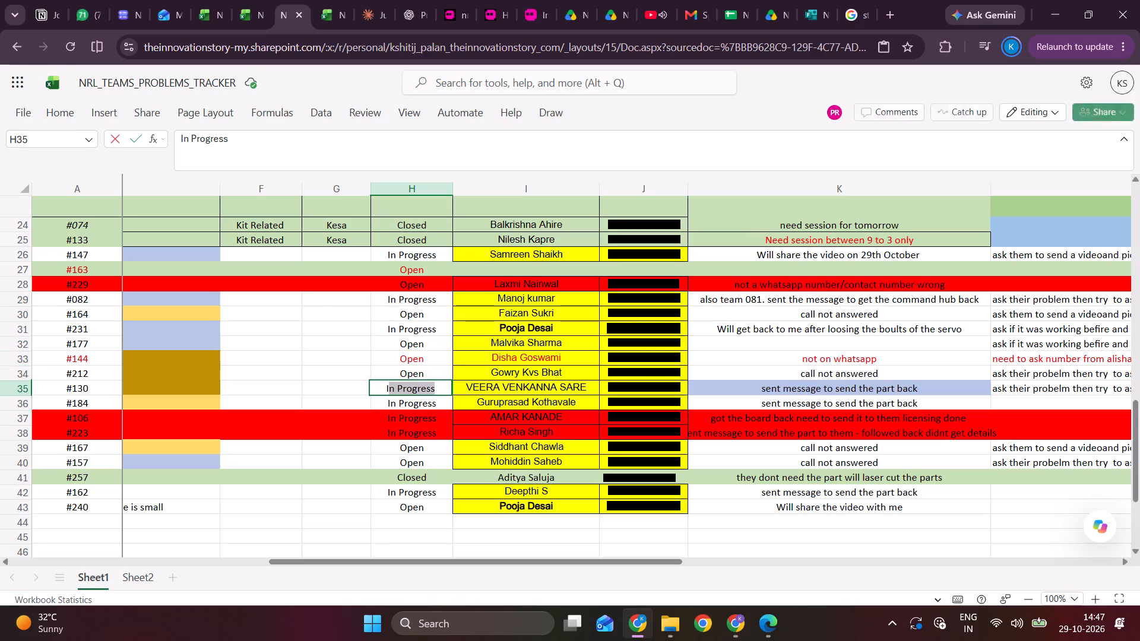
pyautogui.press('Return')
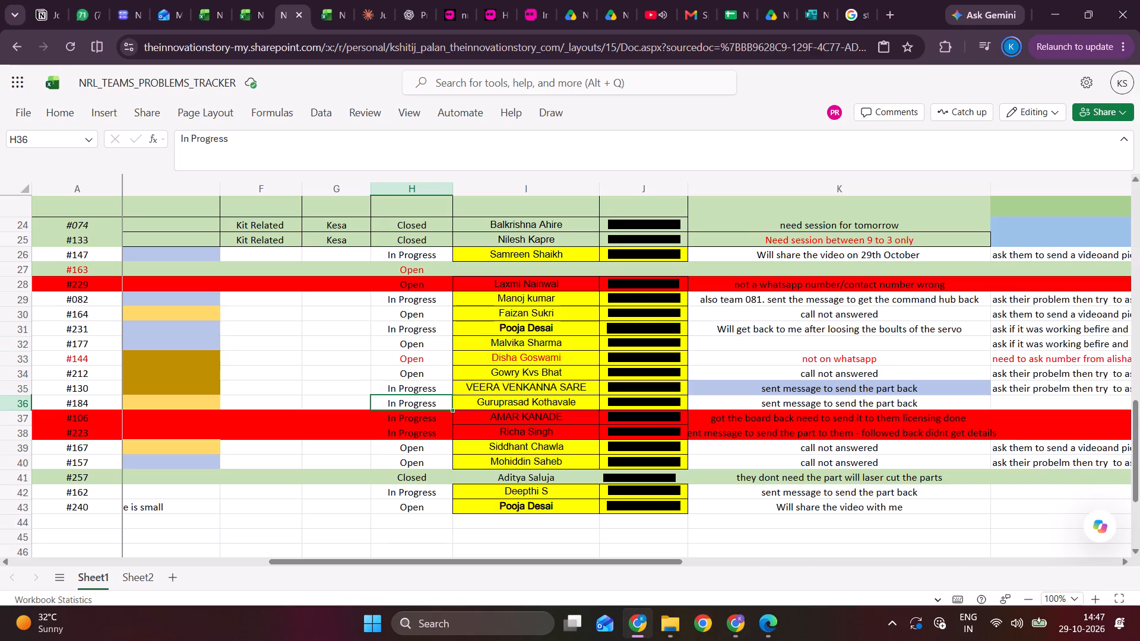
pyautogui.click(433, 509)
pyautogui.hscroll(2, 433, 509)
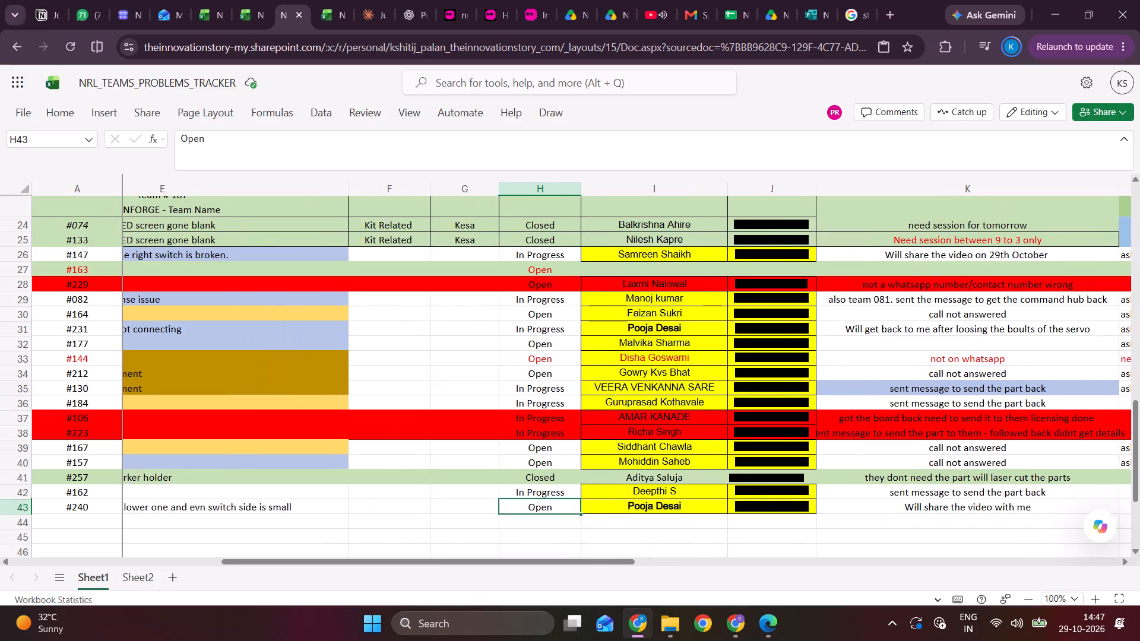
pyautogui.hscroll(3, 433, 509)
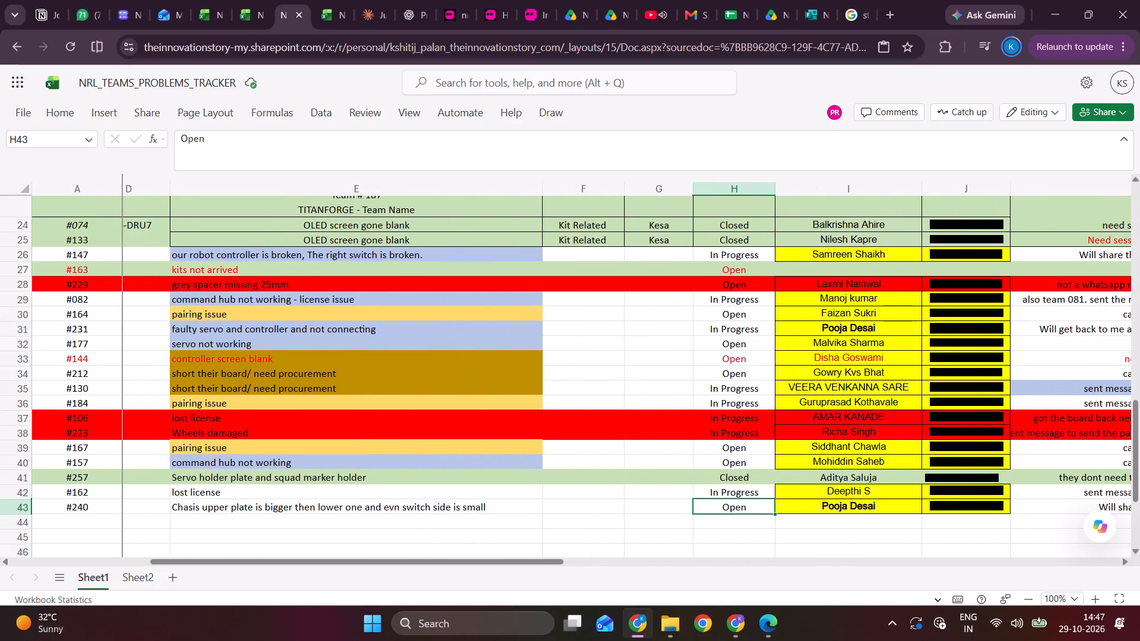
pyautogui.press('i')
pyautogui.press('Return')
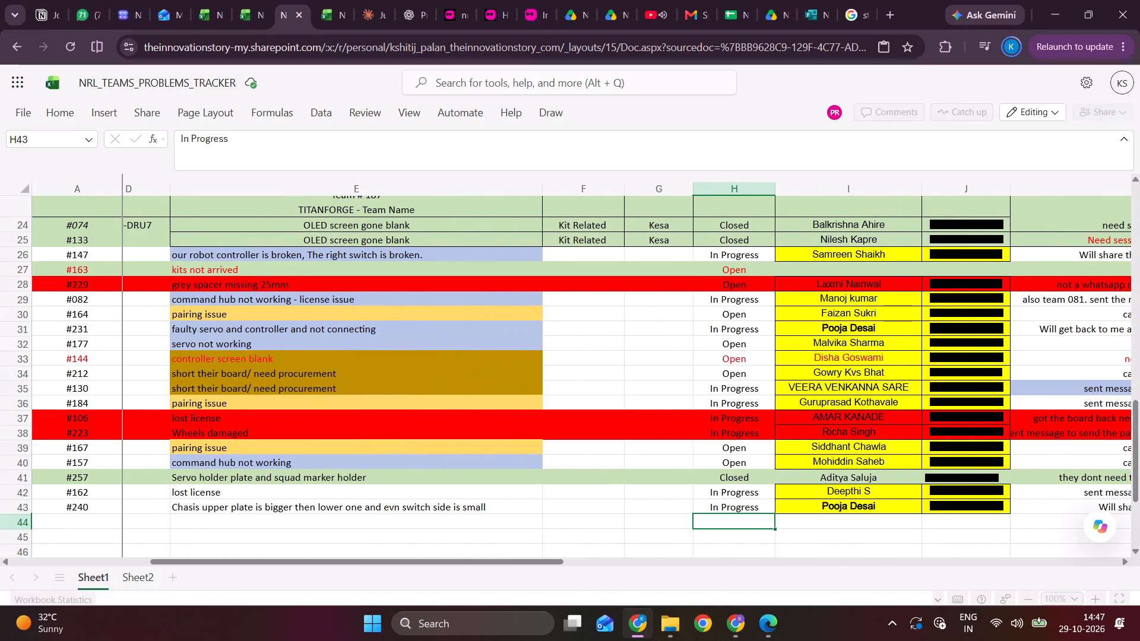
# Review the problems, statuses, remarks and follow-up notes of the teams in rows 23 to 43.
pyautogui.hscroll(-3, 412, 502)
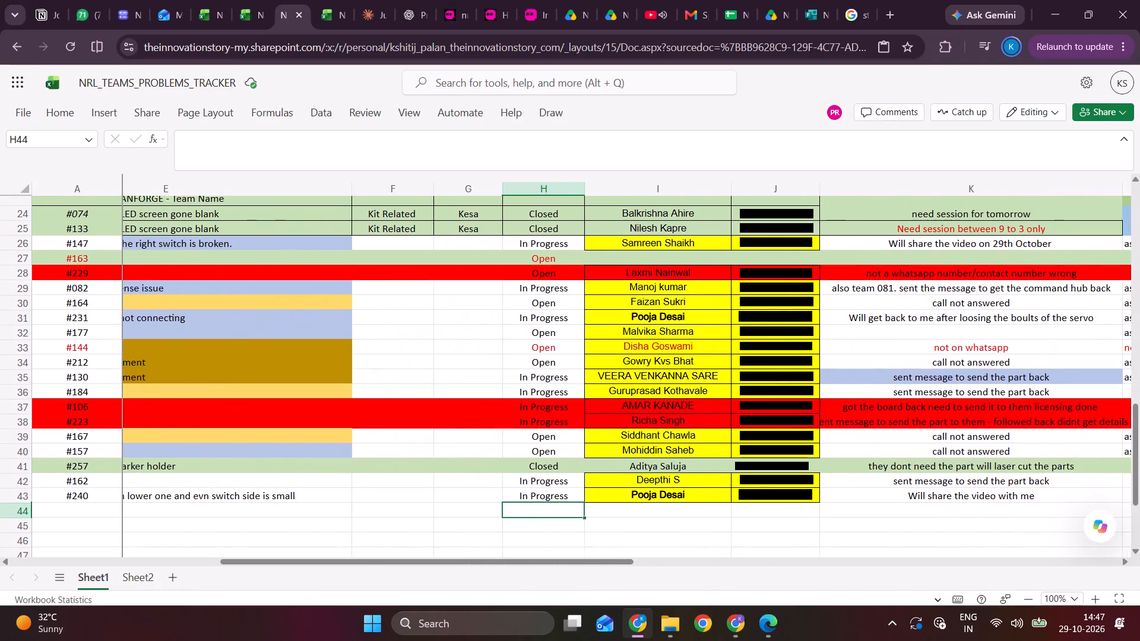
pyautogui.hscroll(-3, 412, 502)
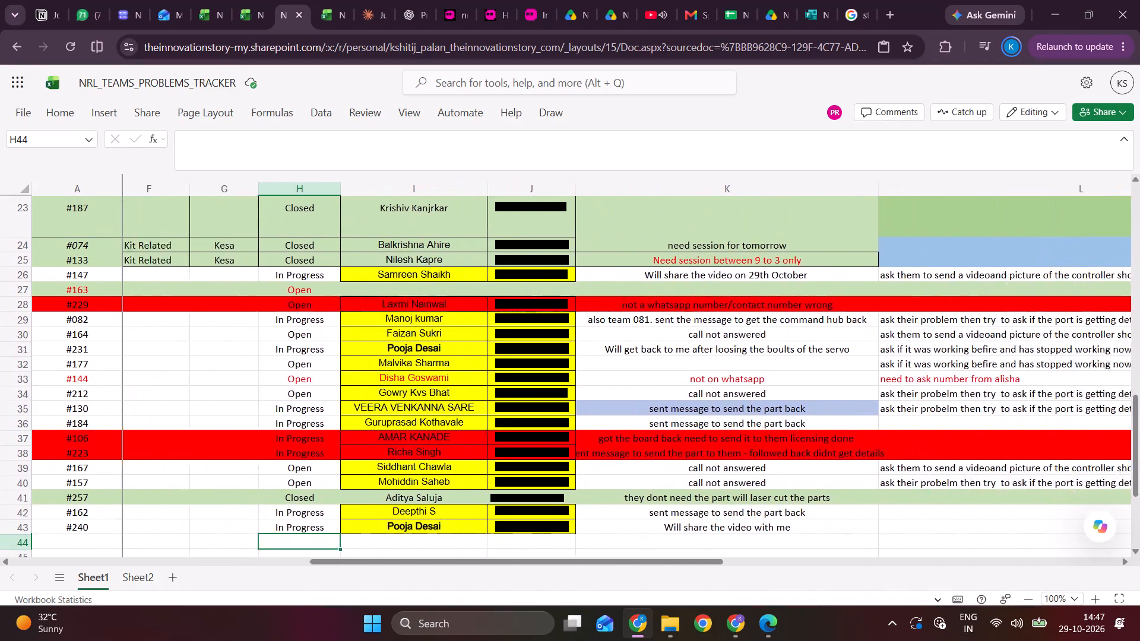
pyautogui.hscroll(-4, 412, 502)
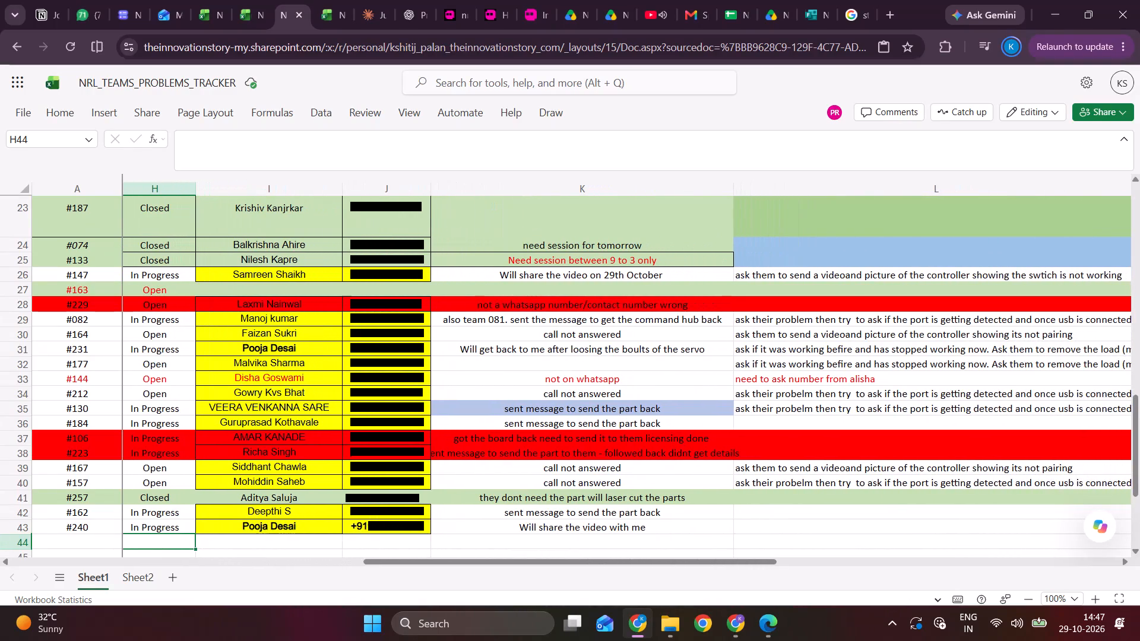
pyautogui.hscroll(2, 412, 502)
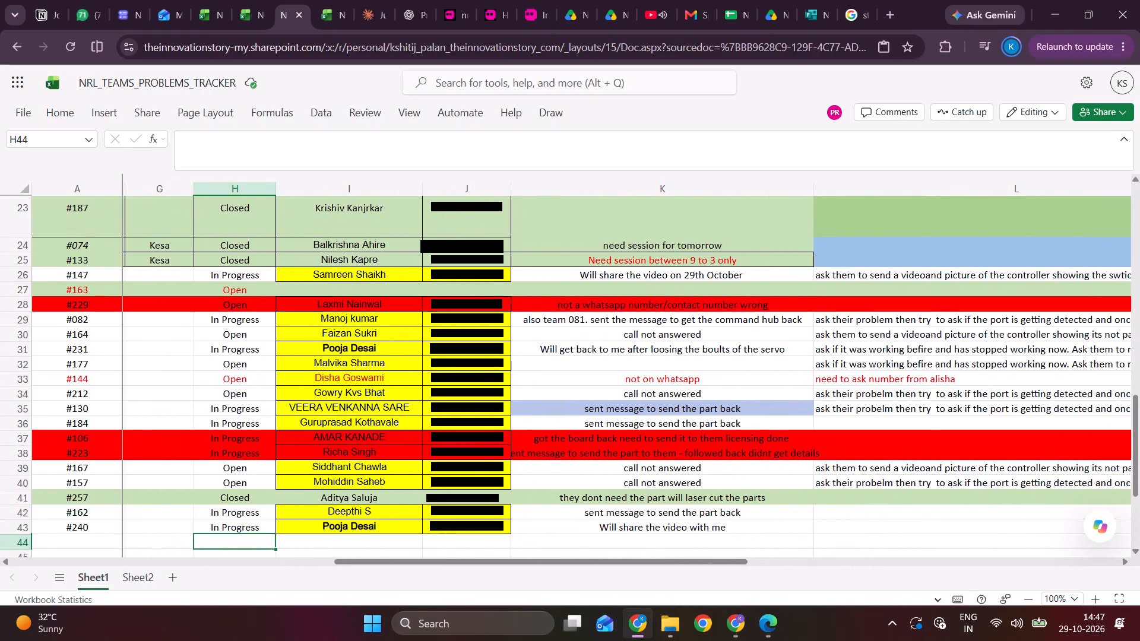
pyautogui.hscroll(5, 549, 429)
pyautogui.hscroll(-1, 549, 429)
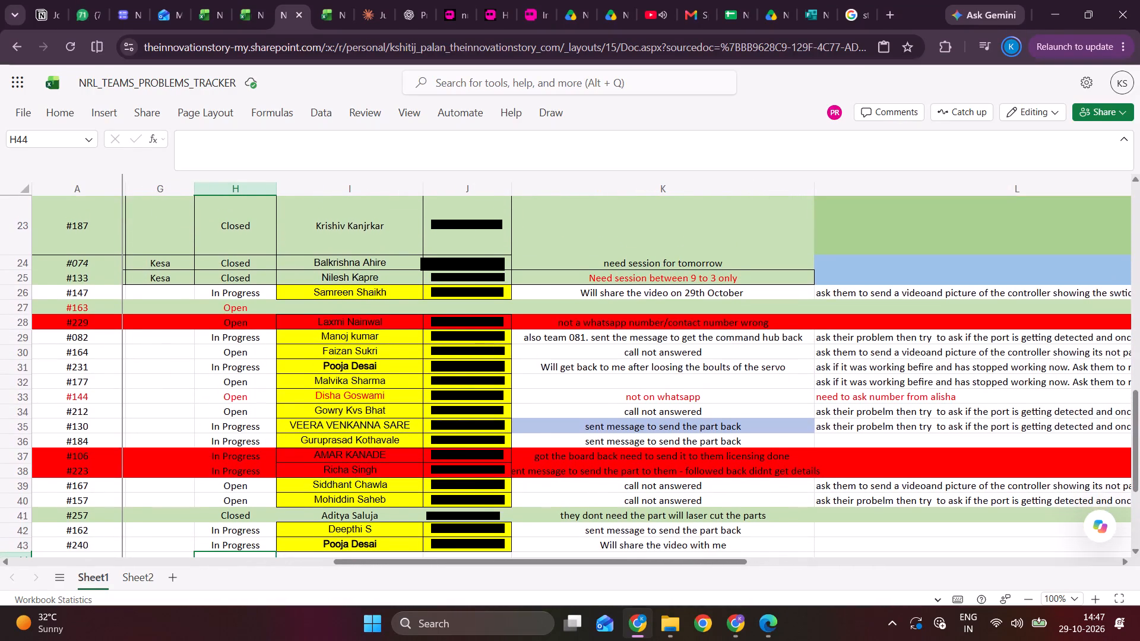
pyautogui.hscroll(-2, 549, 429)
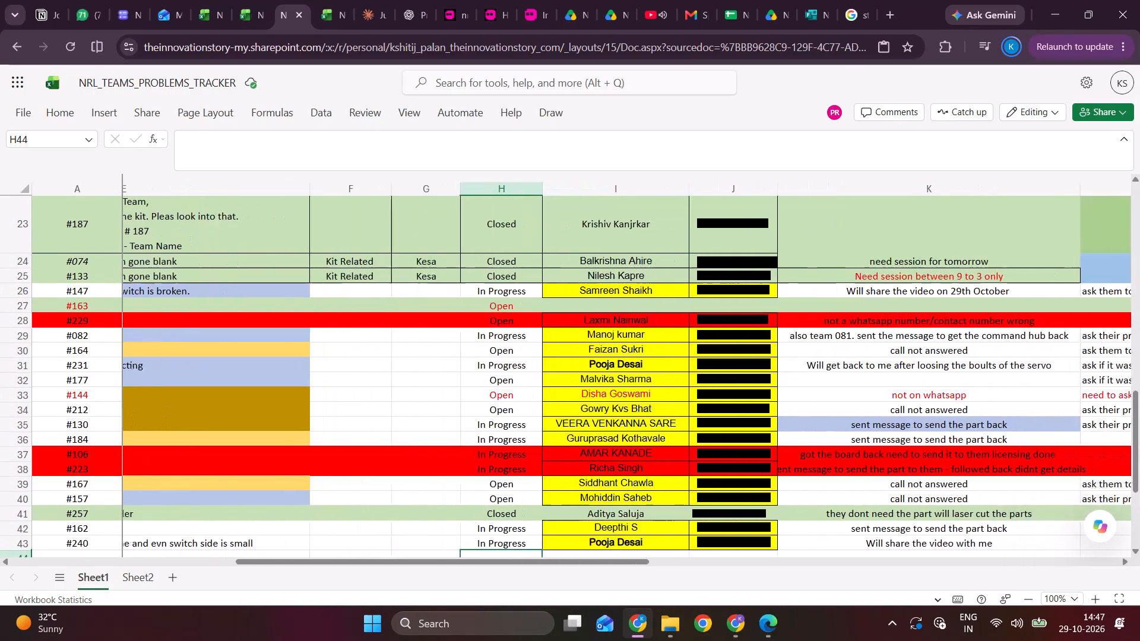
pyautogui.hscroll(-1, 549, 429)
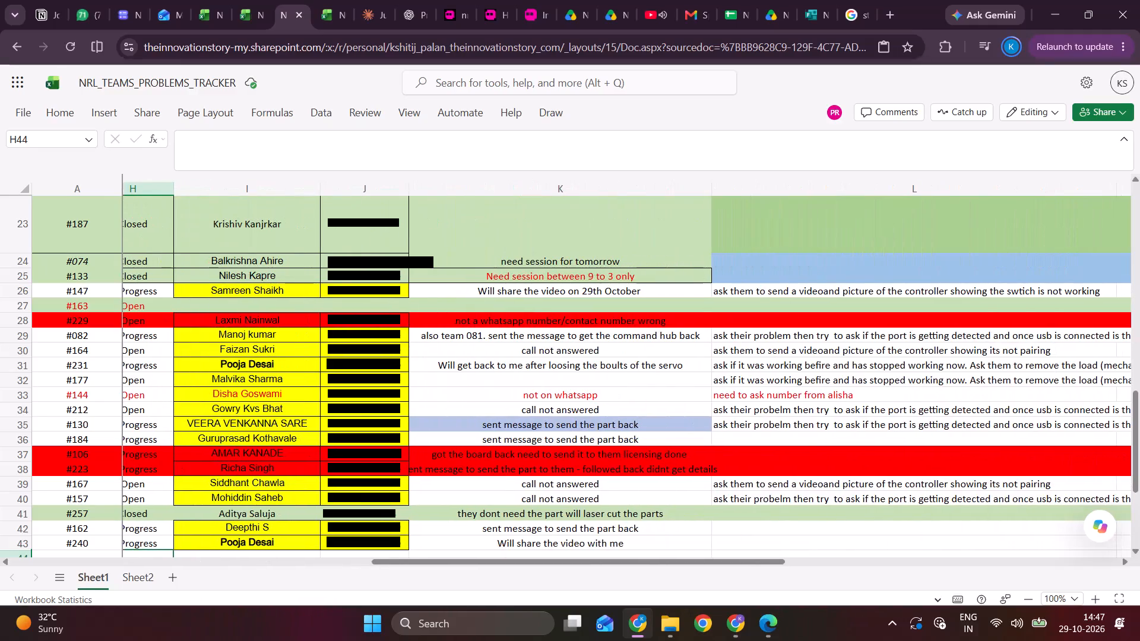
pyautogui.scroll(-1, 621, 431)
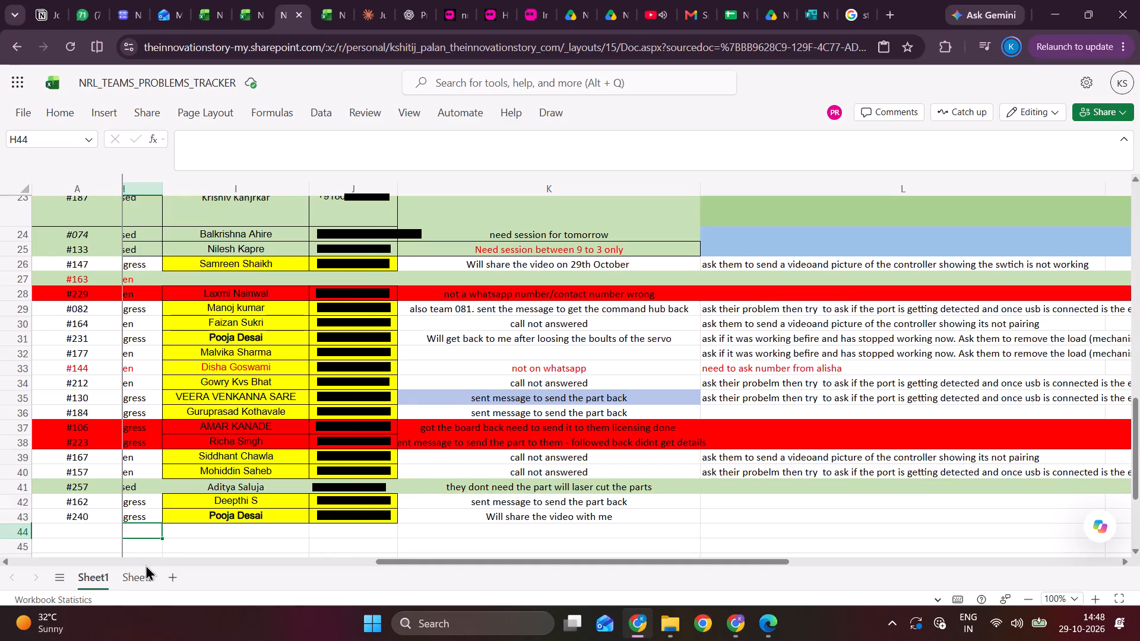
# Enter the note "we need to send 106 the command hub" in cell A10 of Sheet2.
pyautogui.click(136, 570)
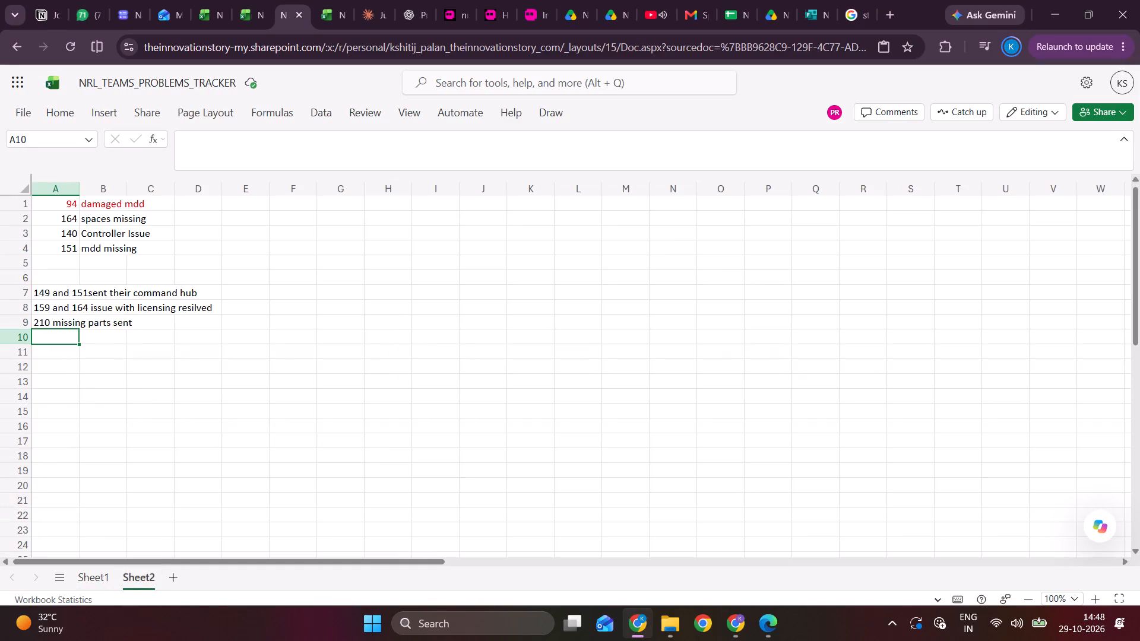
pyautogui.write('WE NEED TO')
pyautogui.press('space')
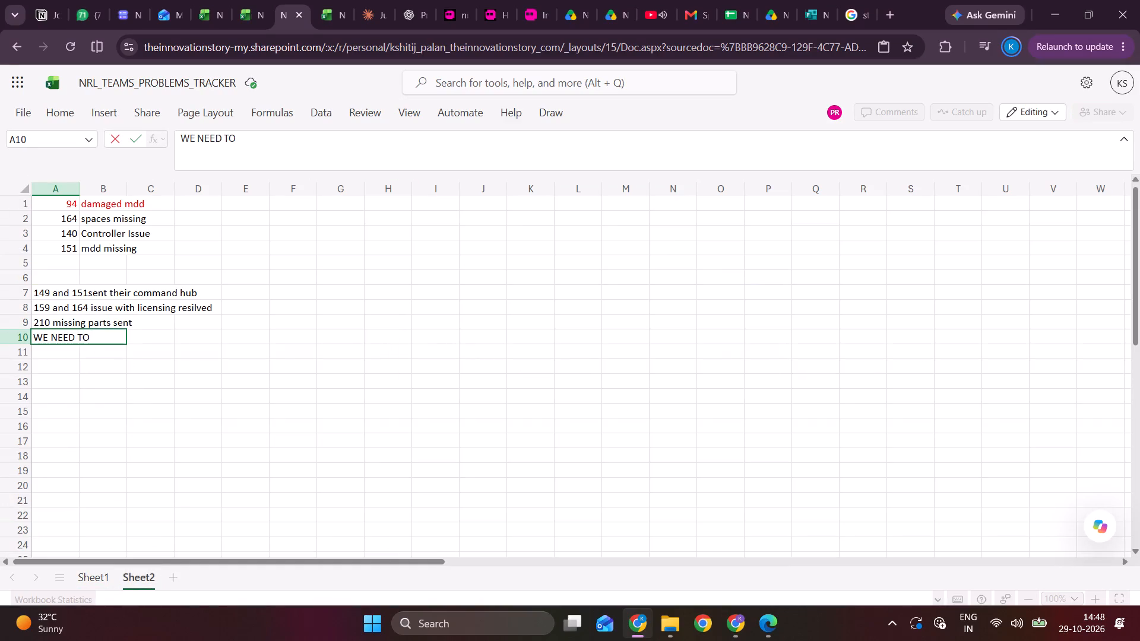
pyautogui.press('BackSpace')
pyautogui.press('space')
pyautogui.write('SEND 106')
pyautogui.press('space')
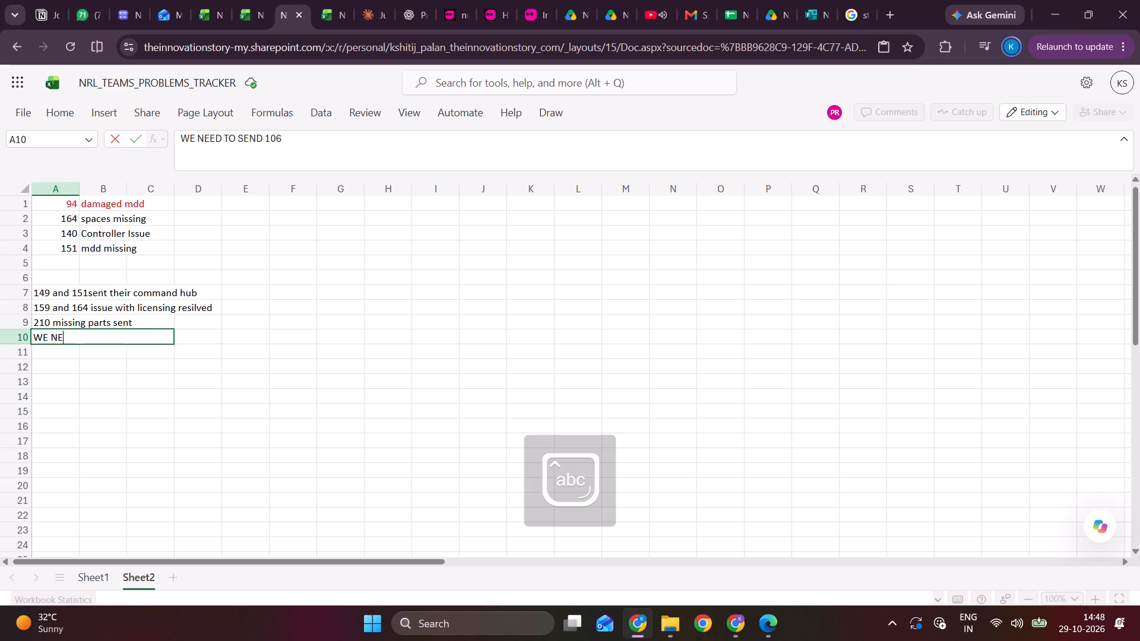
pyautogui.write('we need ro')
pyautogui.press('space')
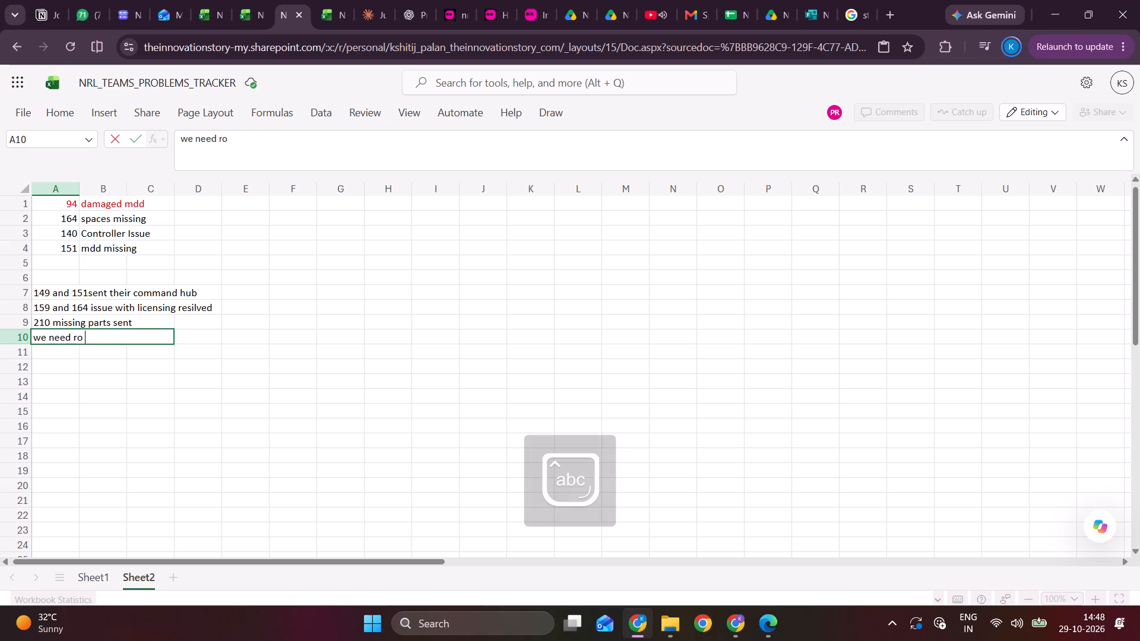
pyautogui.press('BackSpace')
pyautogui.press('BackSpace')
pyautogui.press('BackSpace')
pyautogui.write('to send 106 th')
pyautogui.press('space')
pyautogui.press('BackSpace')
pyautogui.write('e command hub')
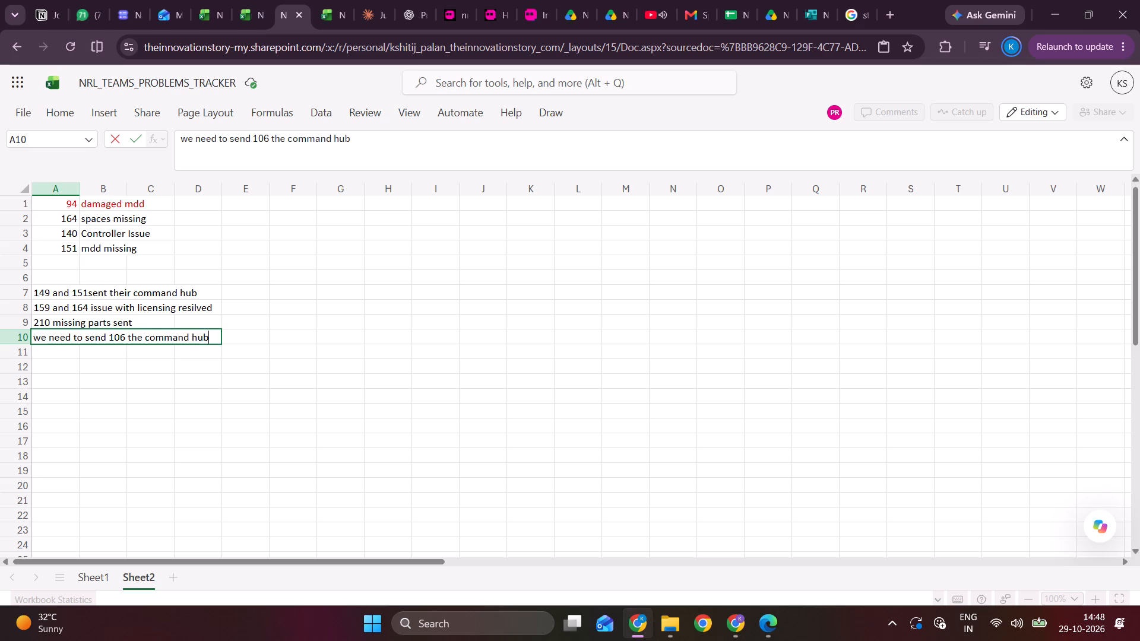
pyautogui.click(58, 354)
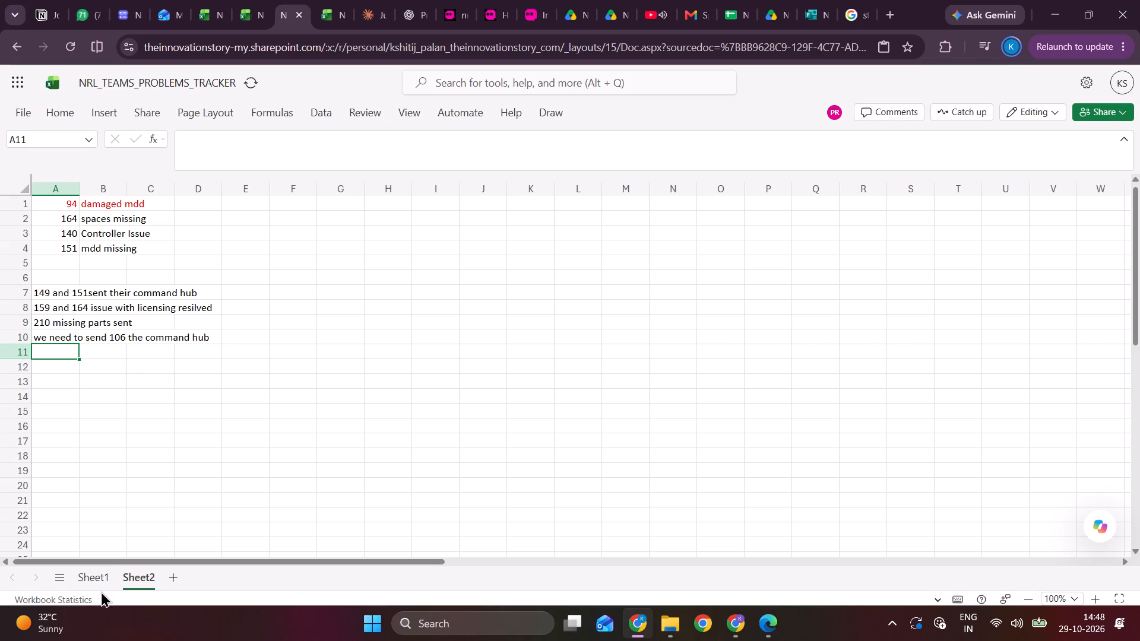
# Return to Sheet1 and look over the team statuses, remarks and follow-up notes in rows 23 to 43.
pyautogui.click(94, 582)
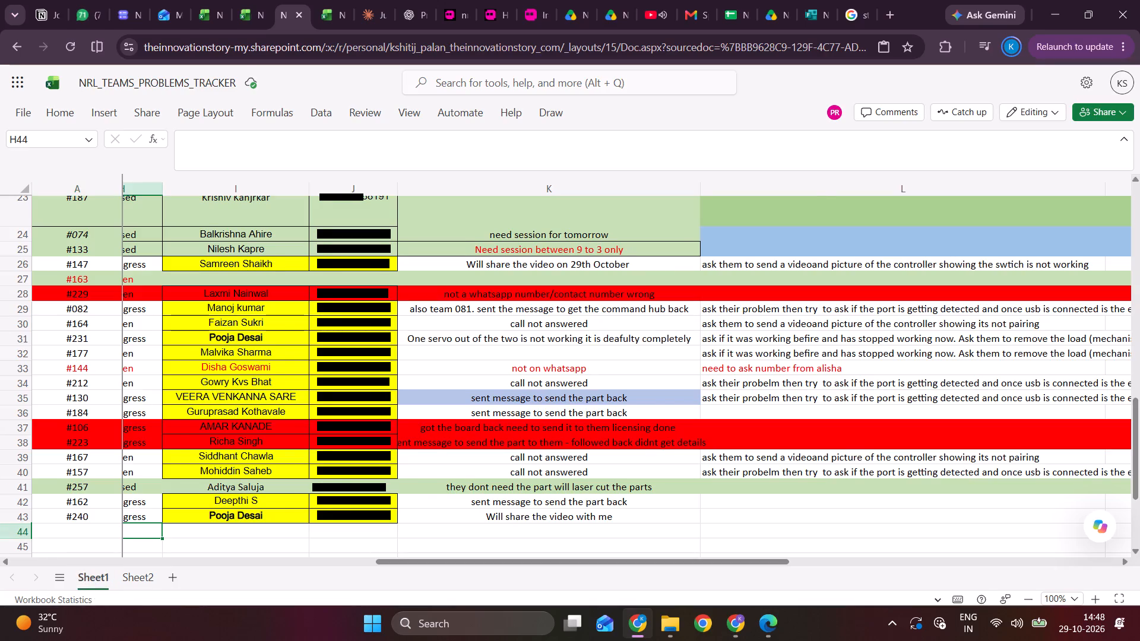
pyautogui.hscroll(2, 452, 430)
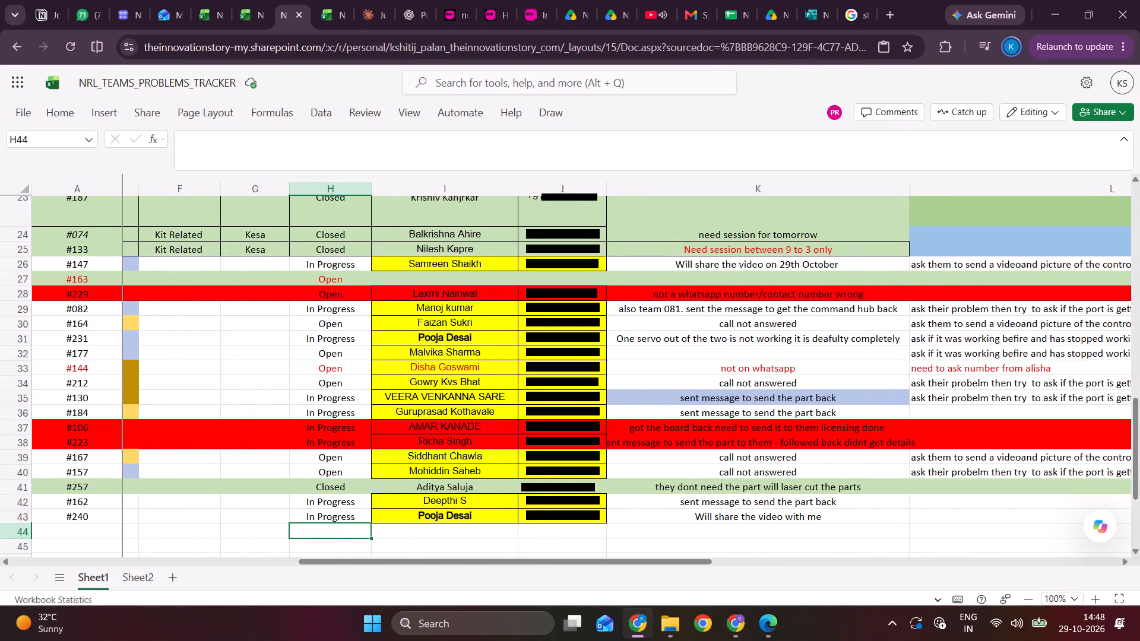
pyautogui.hscroll(4, 639, 468)
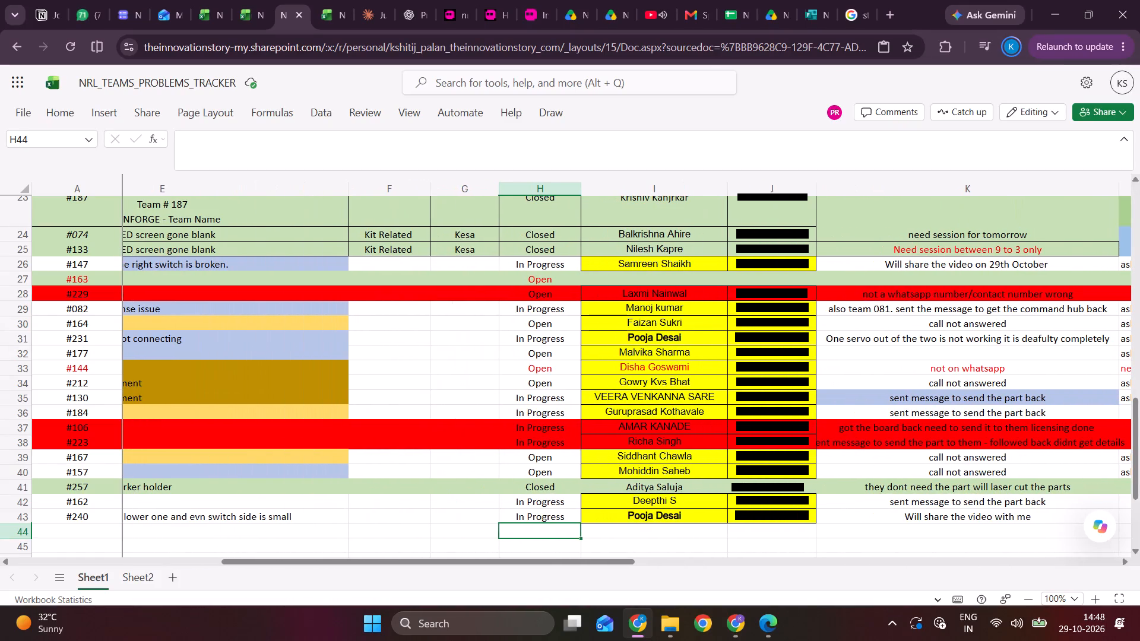
pyautogui.hscroll(-2, 639, 468)
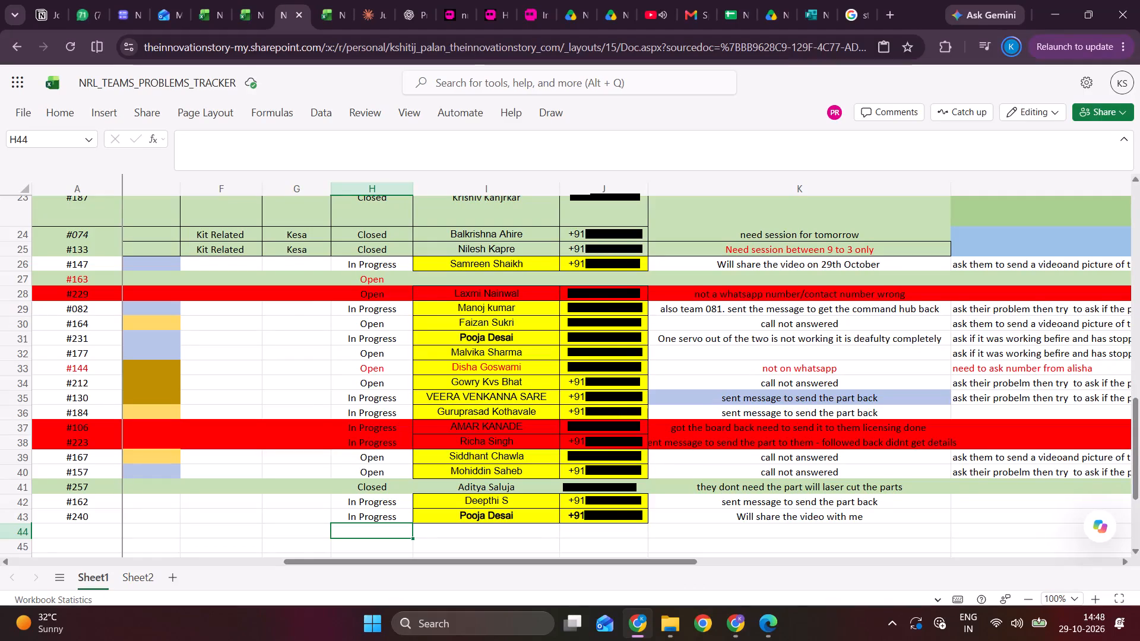
pyautogui.hscroll(-3, 689, 348)
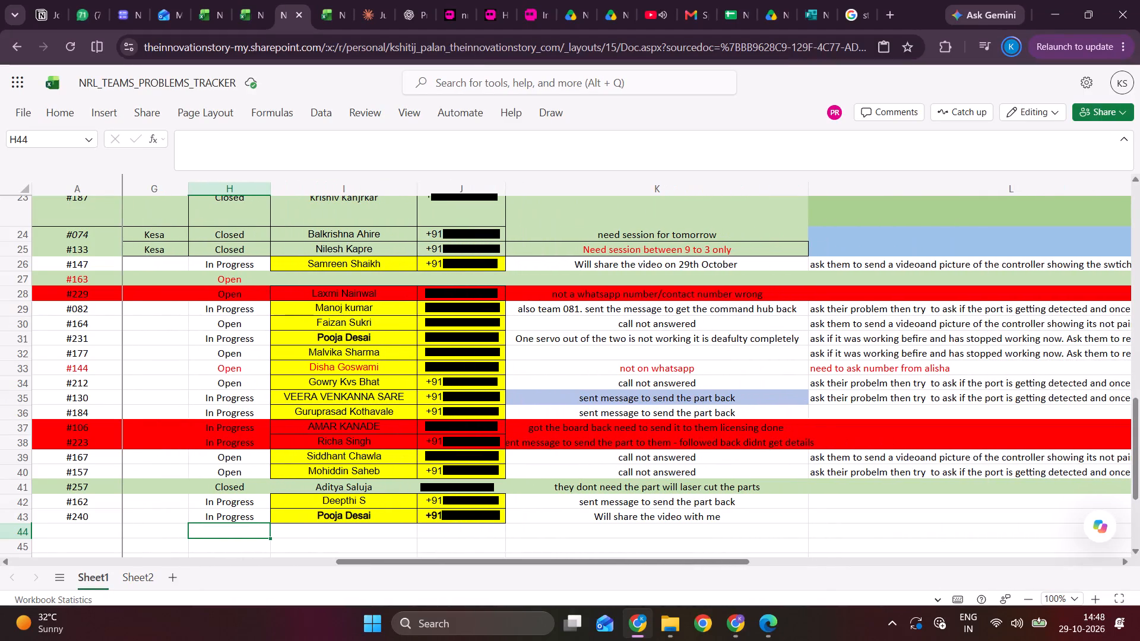
# Replace team #231's remark in cell K31 with "need to send them a servo as replacement".
pyautogui.click(672, 338)
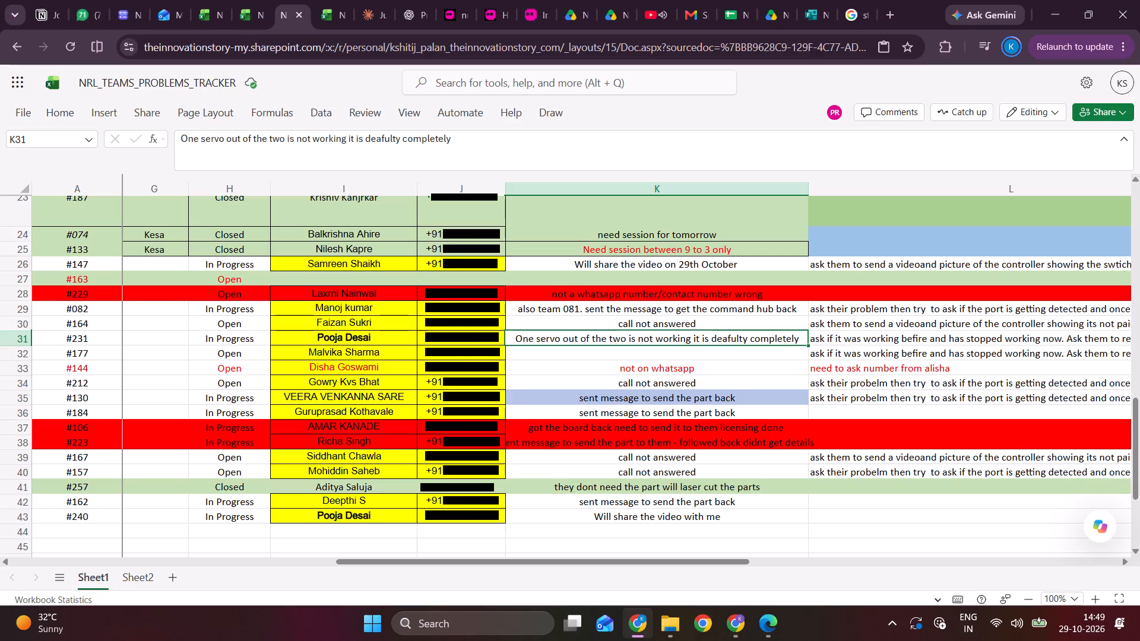
pyautogui.click(686, 337)
pyautogui.write('need to send them a servo')
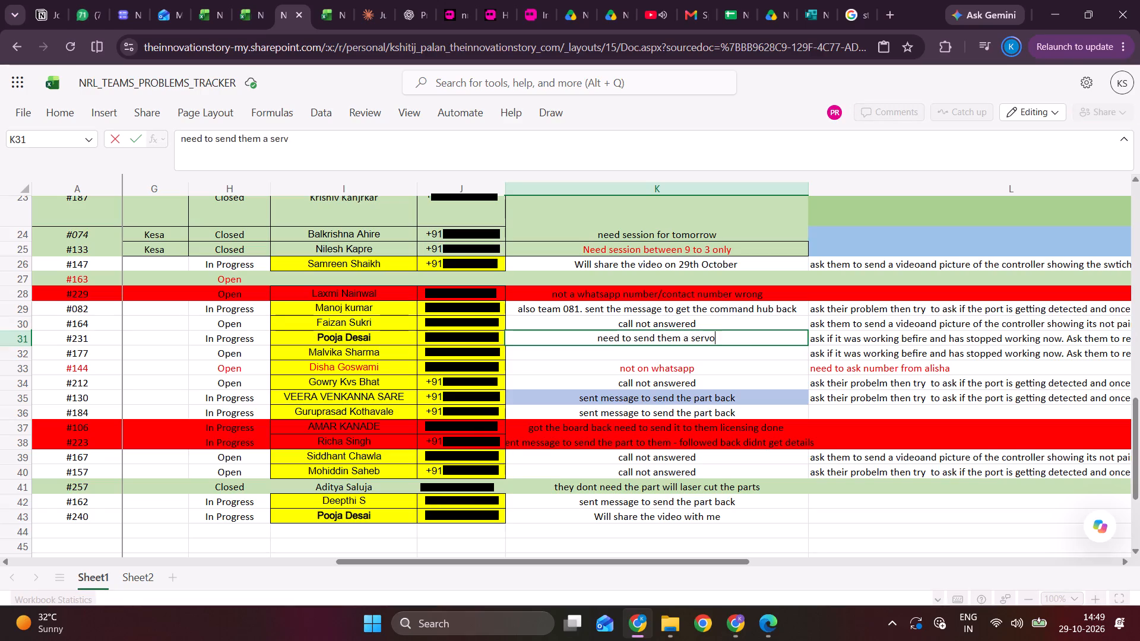
pyautogui.press('space')
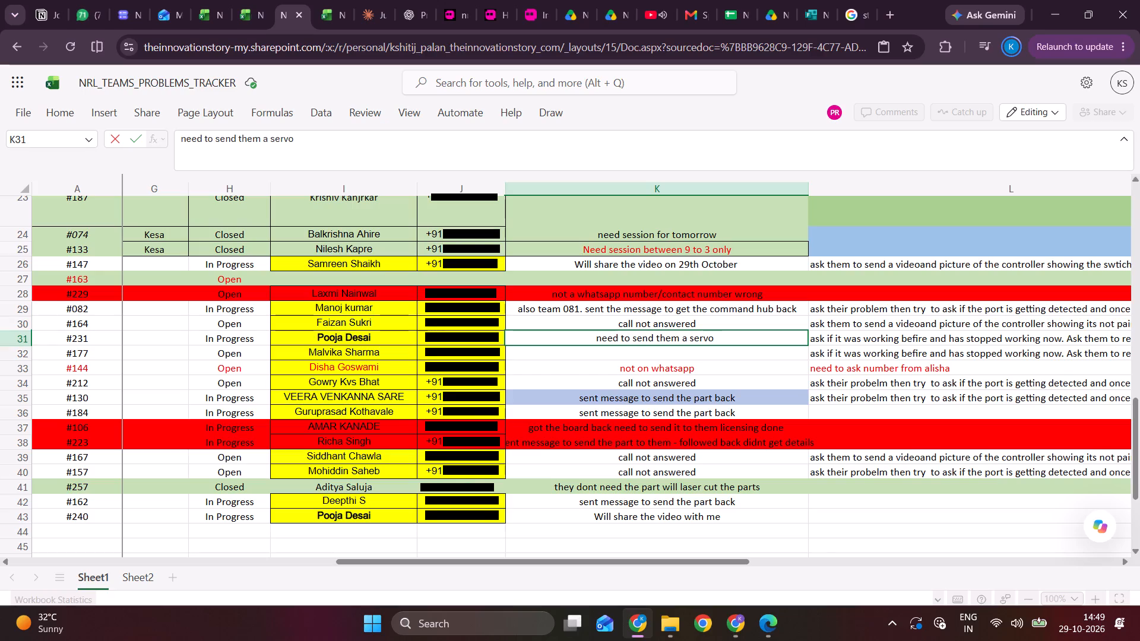
pyautogui.write('as replc')
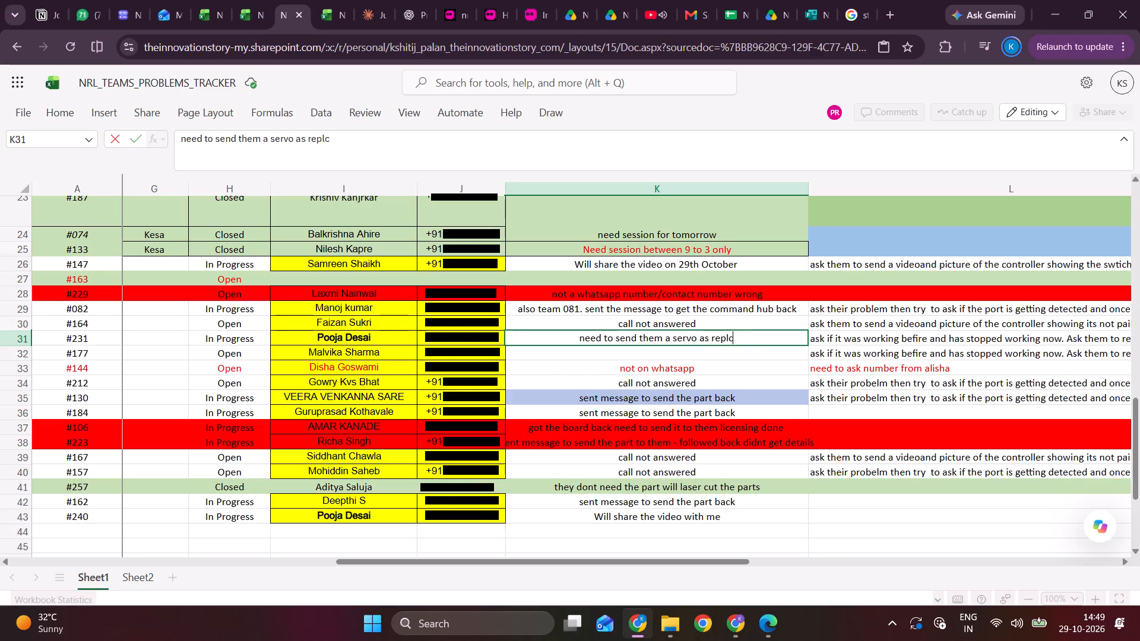
pyautogui.press('BackSpace')
pyautogui.write('acement')
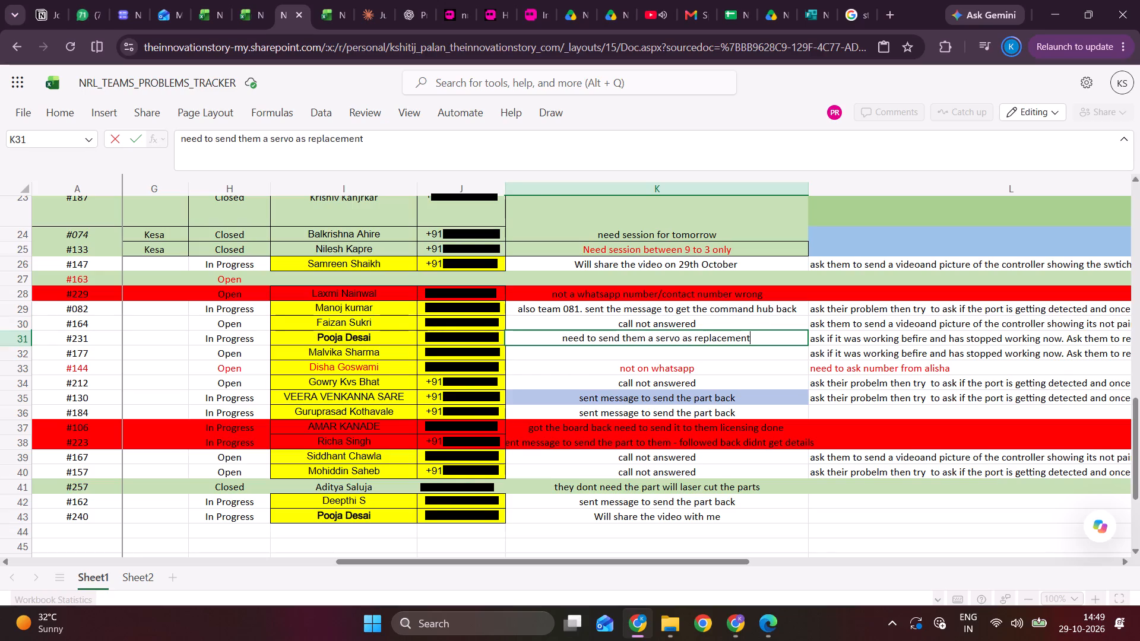
pyautogui.click(686, 361)
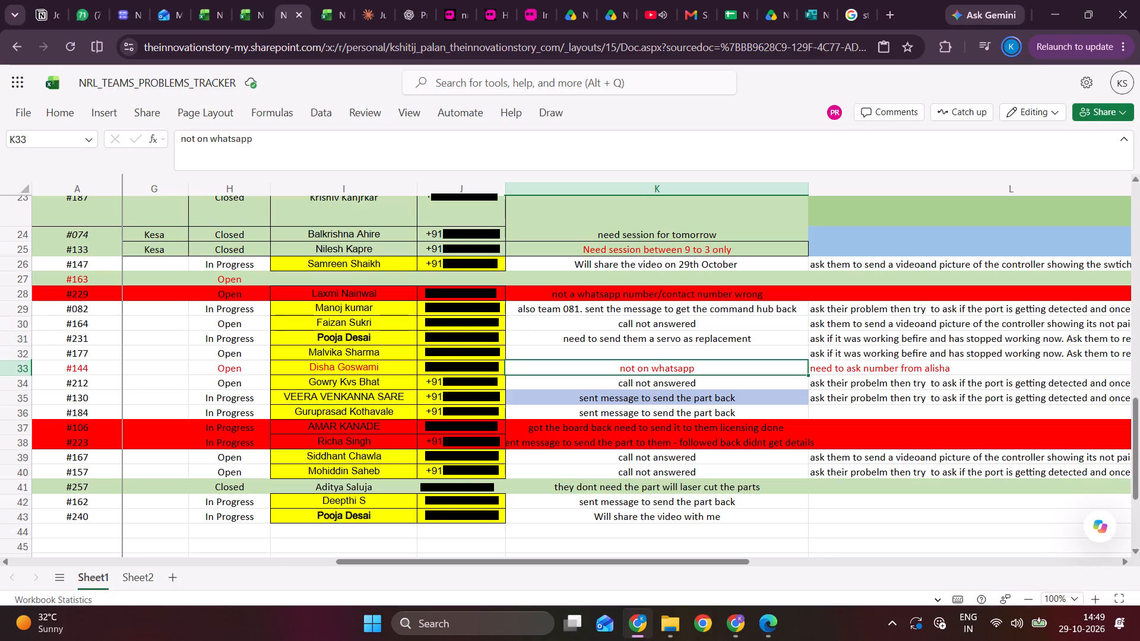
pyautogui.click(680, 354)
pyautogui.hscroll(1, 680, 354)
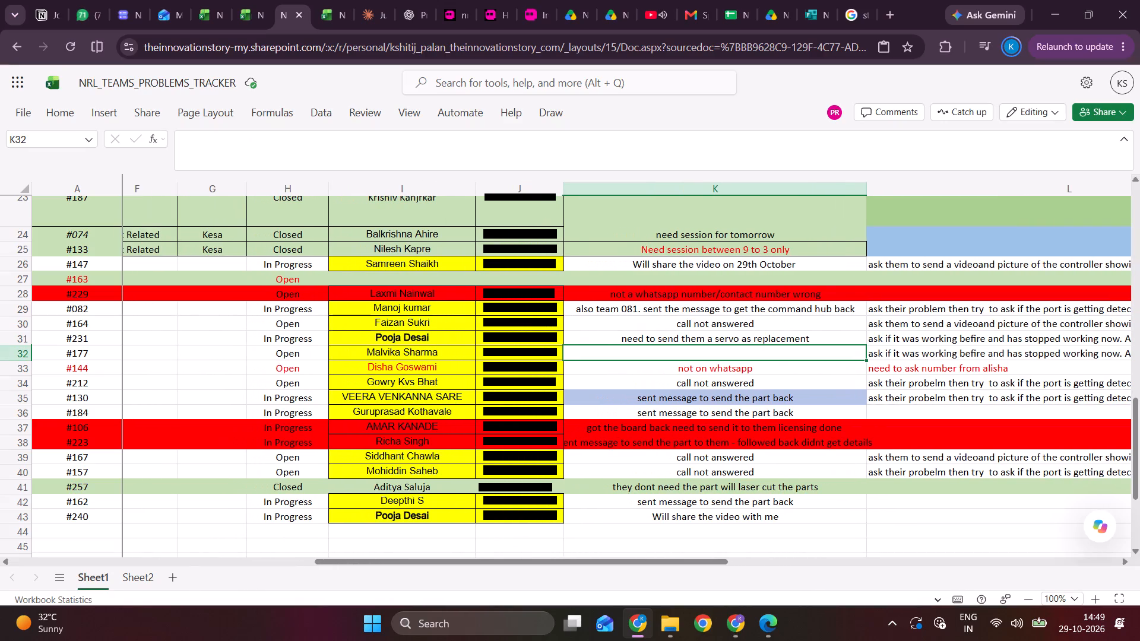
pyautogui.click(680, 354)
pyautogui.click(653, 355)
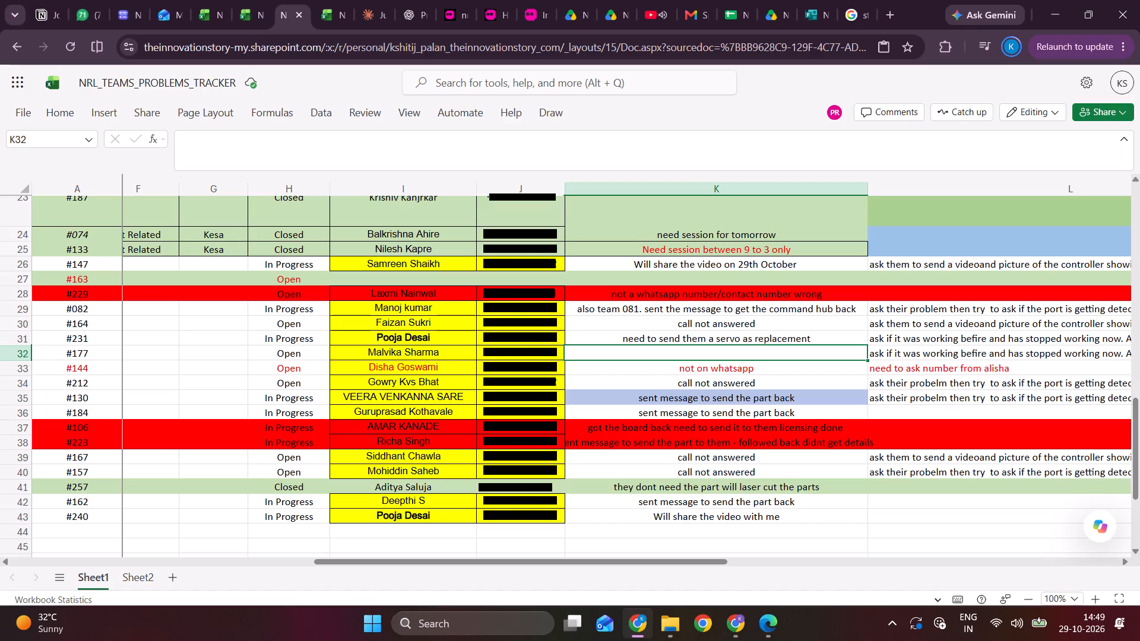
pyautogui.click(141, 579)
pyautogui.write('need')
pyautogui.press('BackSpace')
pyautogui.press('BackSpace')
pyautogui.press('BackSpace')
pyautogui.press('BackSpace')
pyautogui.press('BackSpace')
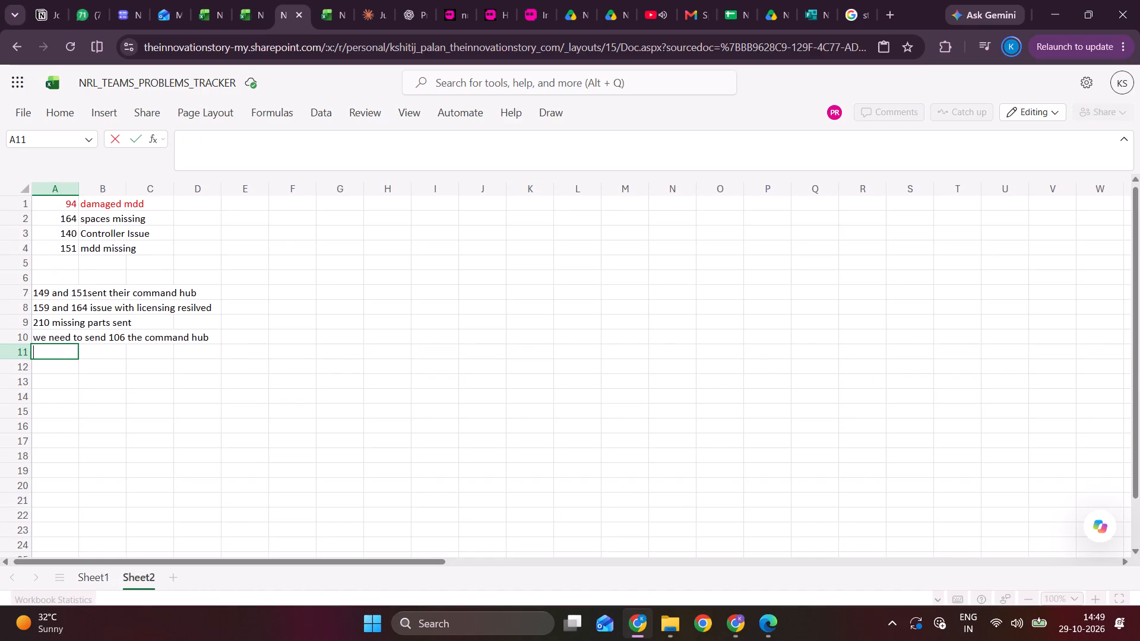
# Return to Sheet1 and select team #231's remark in cell K31.
pyautogui.click(91, 581)
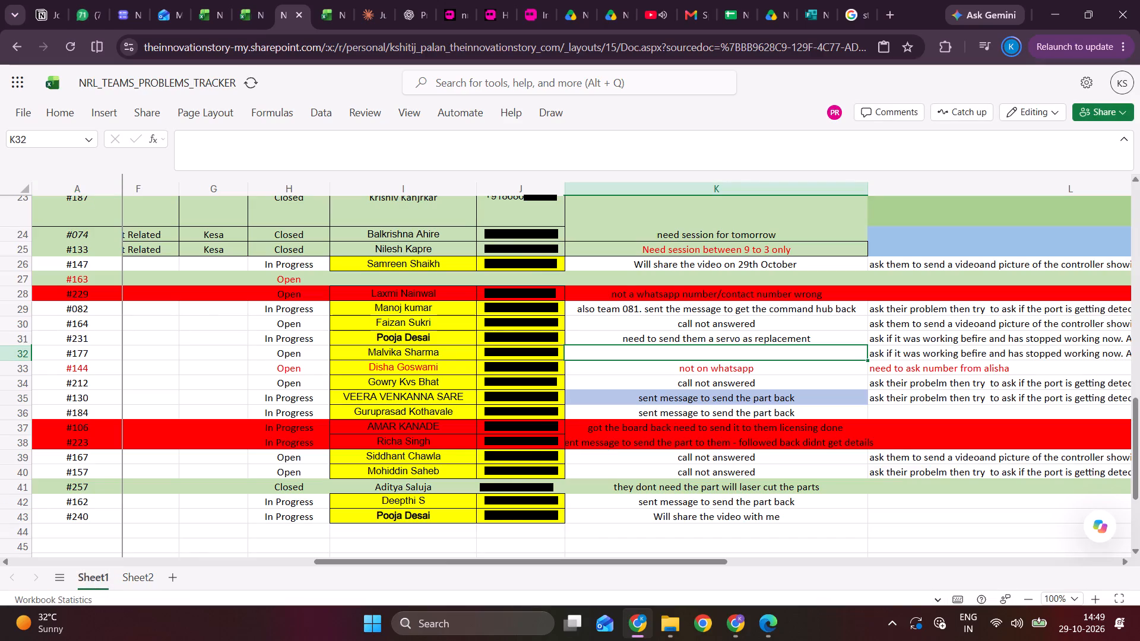
pyautogui.click(826, 339)
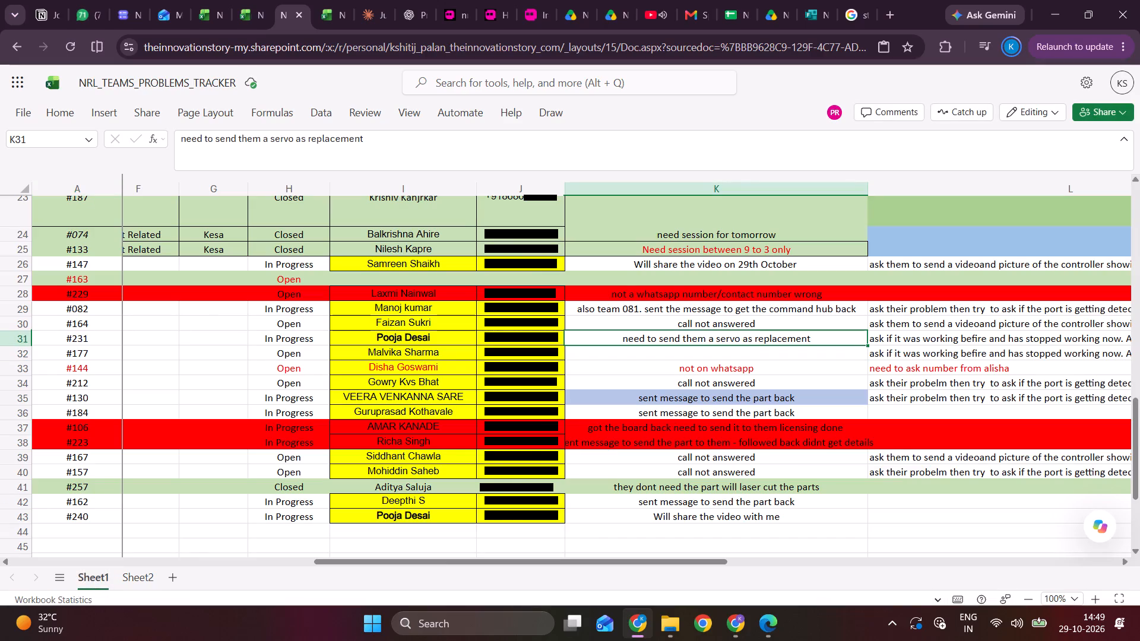
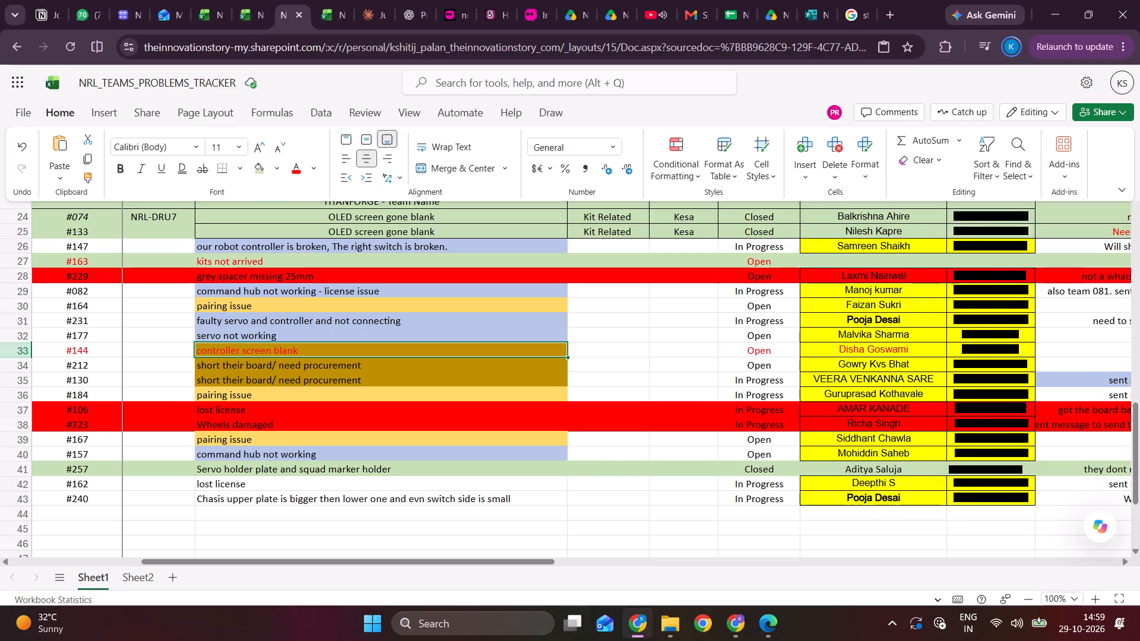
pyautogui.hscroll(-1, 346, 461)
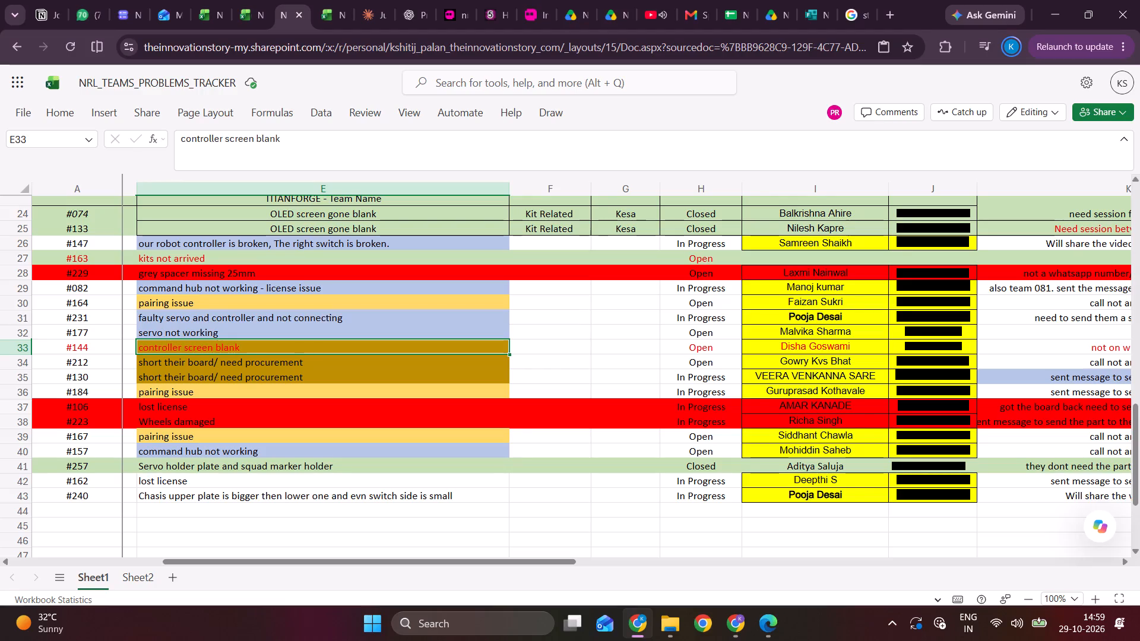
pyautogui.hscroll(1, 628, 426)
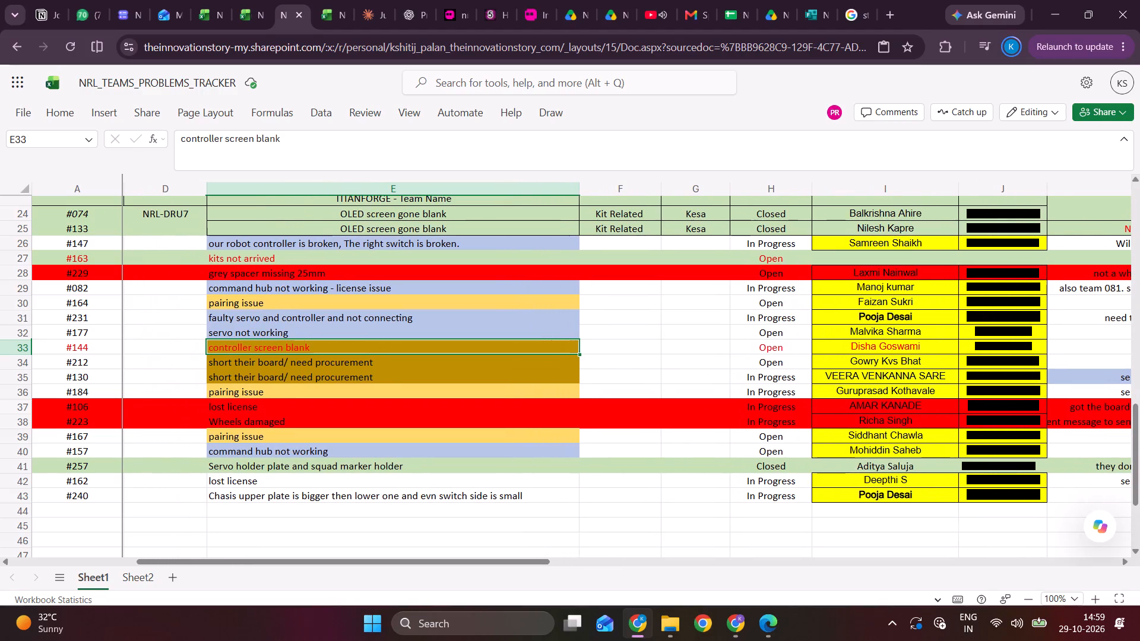
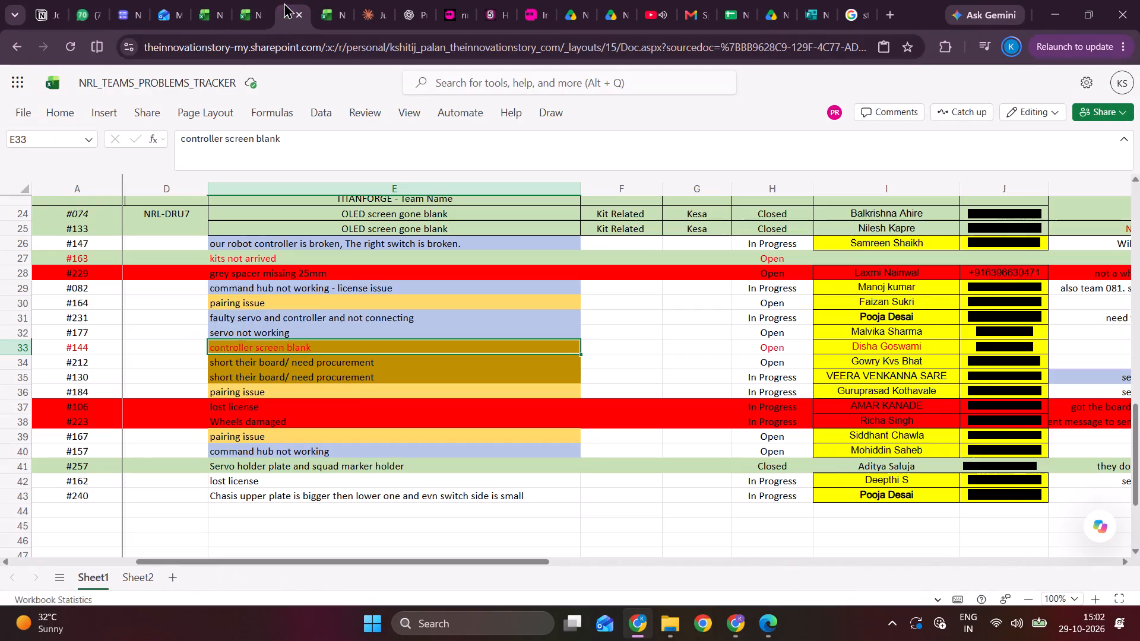
# Set team #144's status in cell H33 to Closed.
pyautogui.click(382, 473)
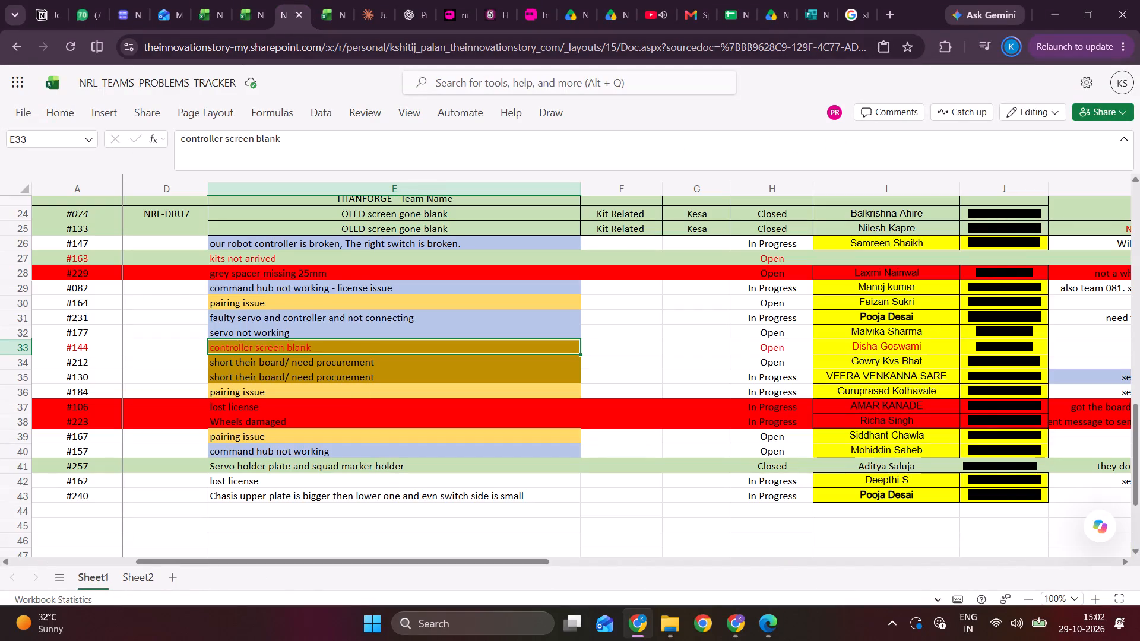
pyautogui.click(315, 350)
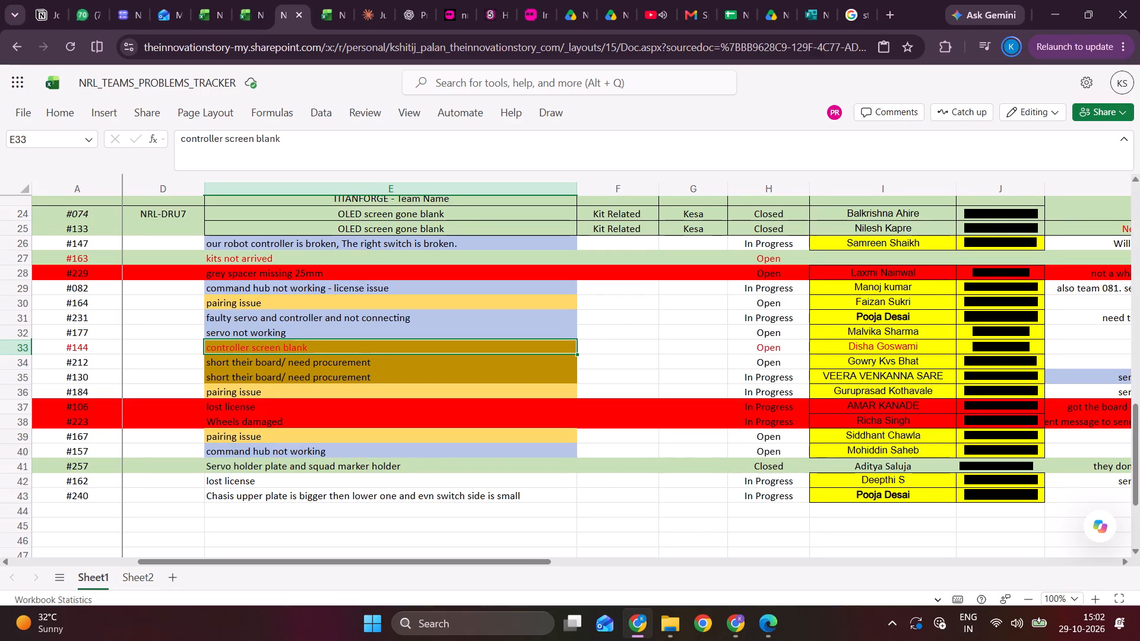
pyautogui.click(756, 342)
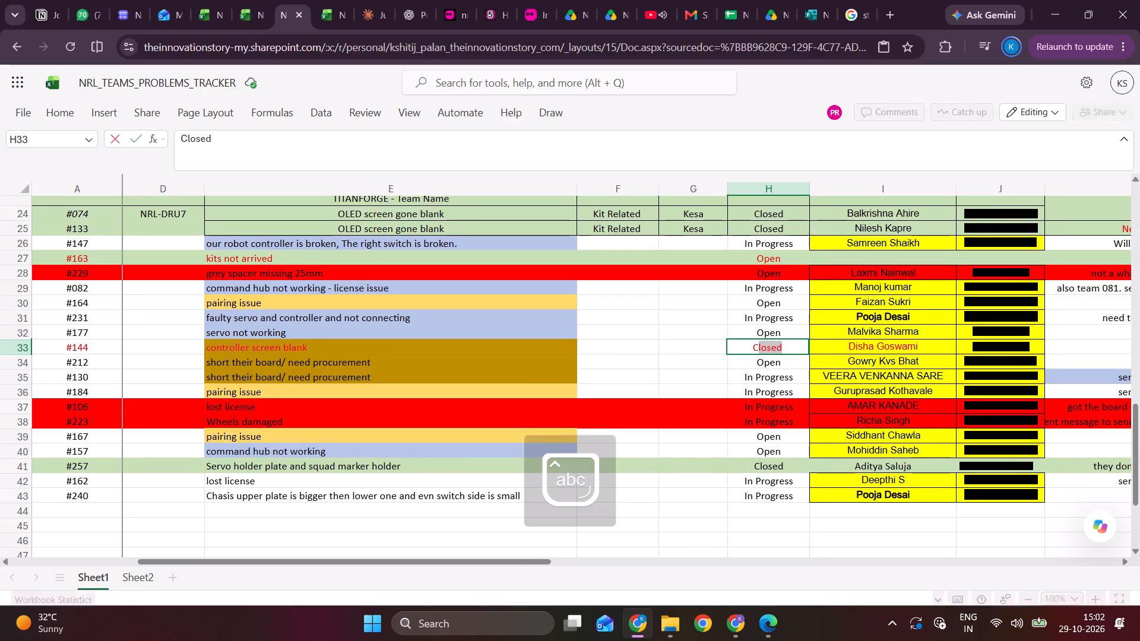
pyautogui.press('Return')
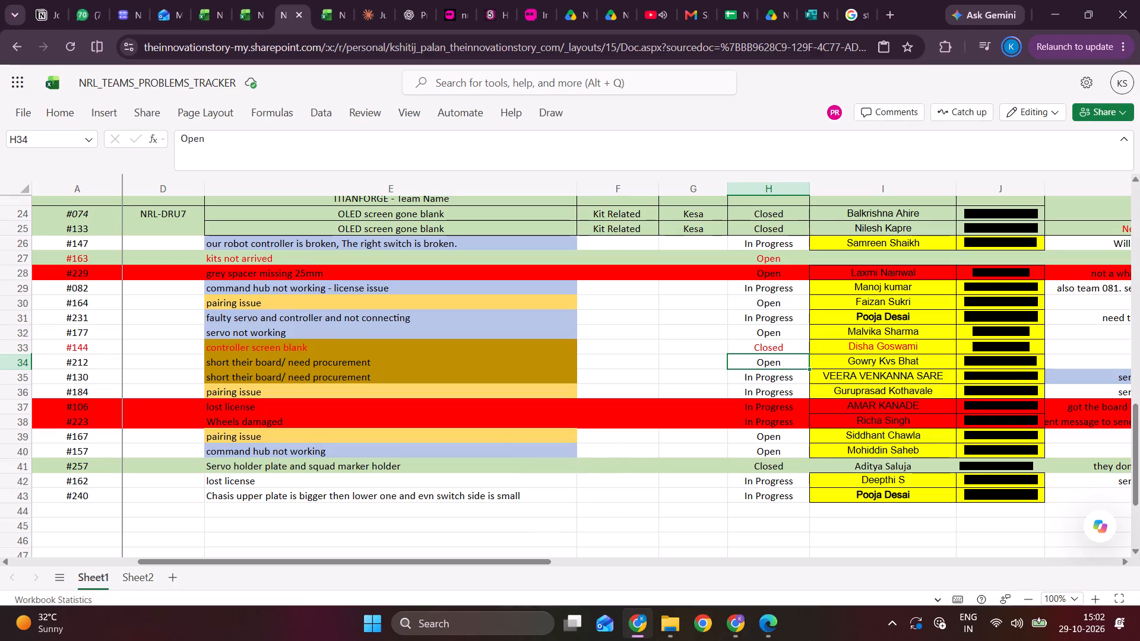
# Fill team #144's entire row 33 with the light green used for closed teams.
pyautogui.click(28, 347)
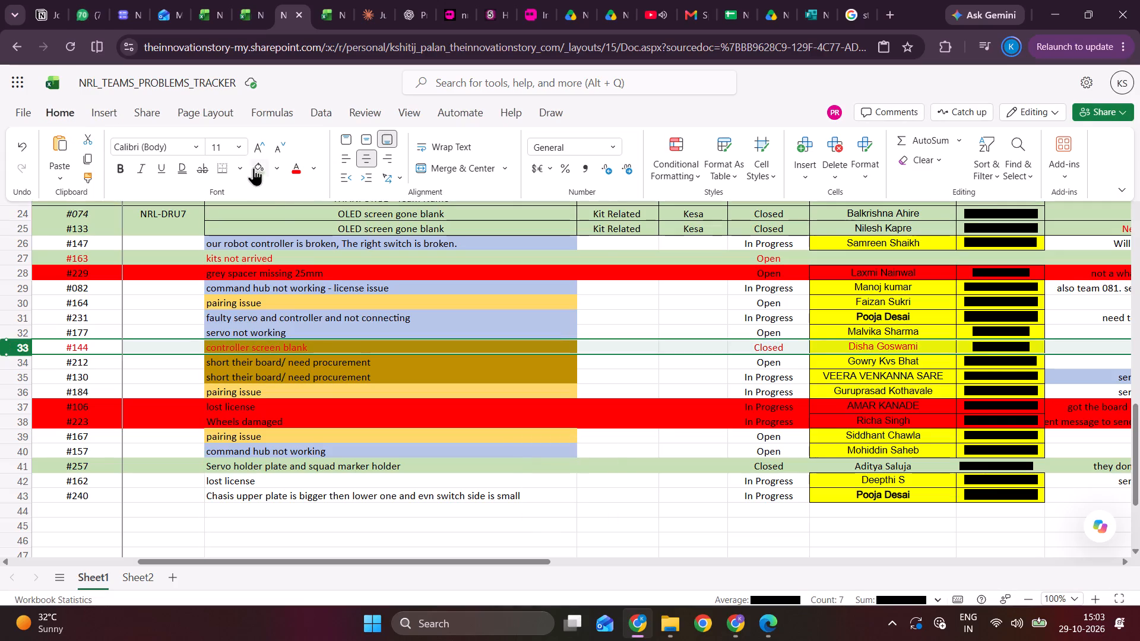
pyautogui.click(254, 167)
pyautogui.click(471, 395)
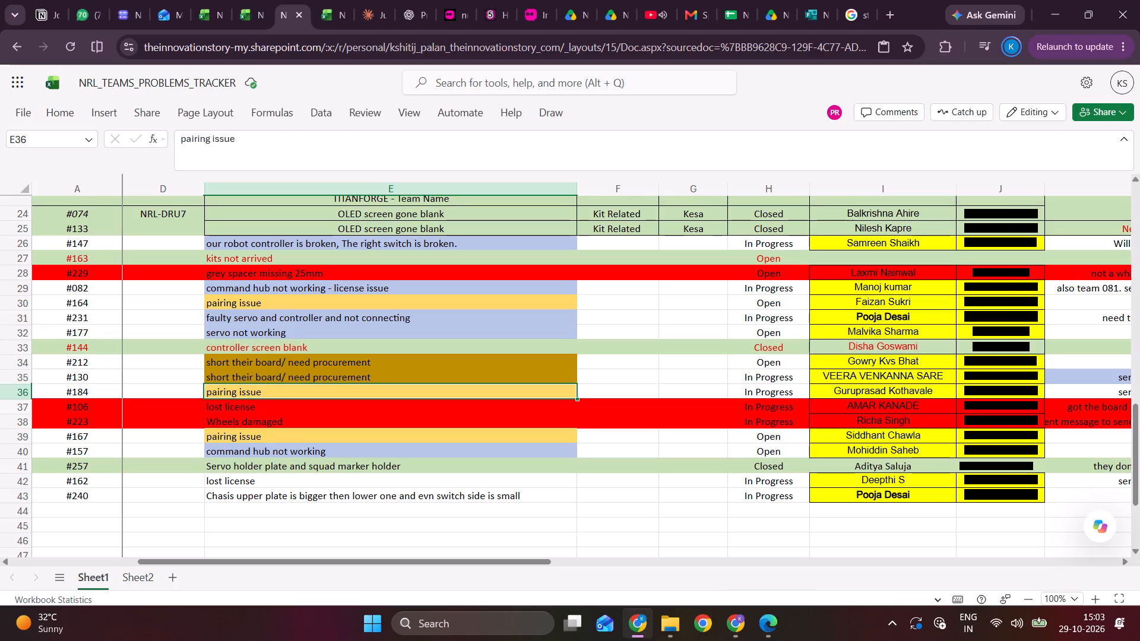
# Set the font colour of team #144's entire row 33 to black.
pyautogui.click(24, 344)
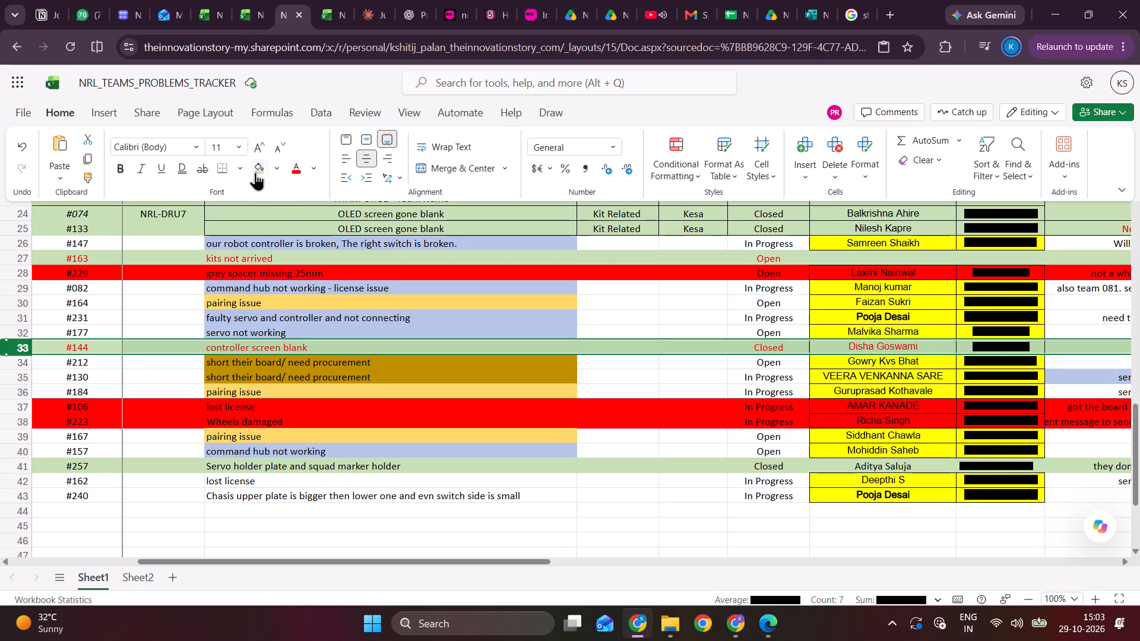
pyautogui.click(311, 164)
pyautogui.click(300, 193)
pyautogui.click(422, 375)
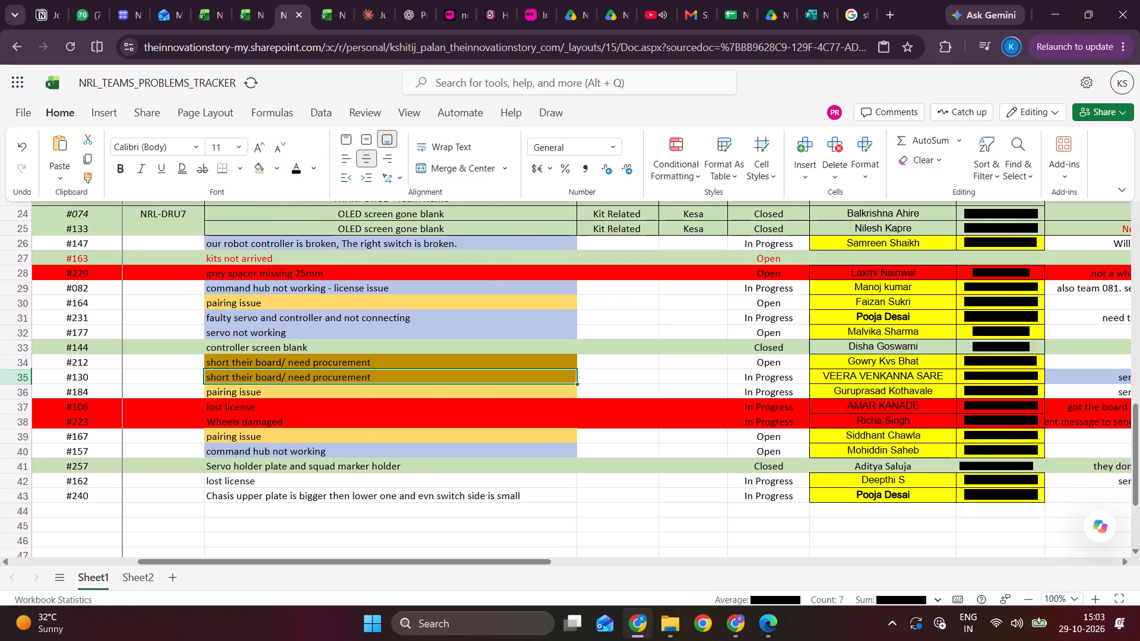
pyautogui.hscroll(-1, 553, 451)
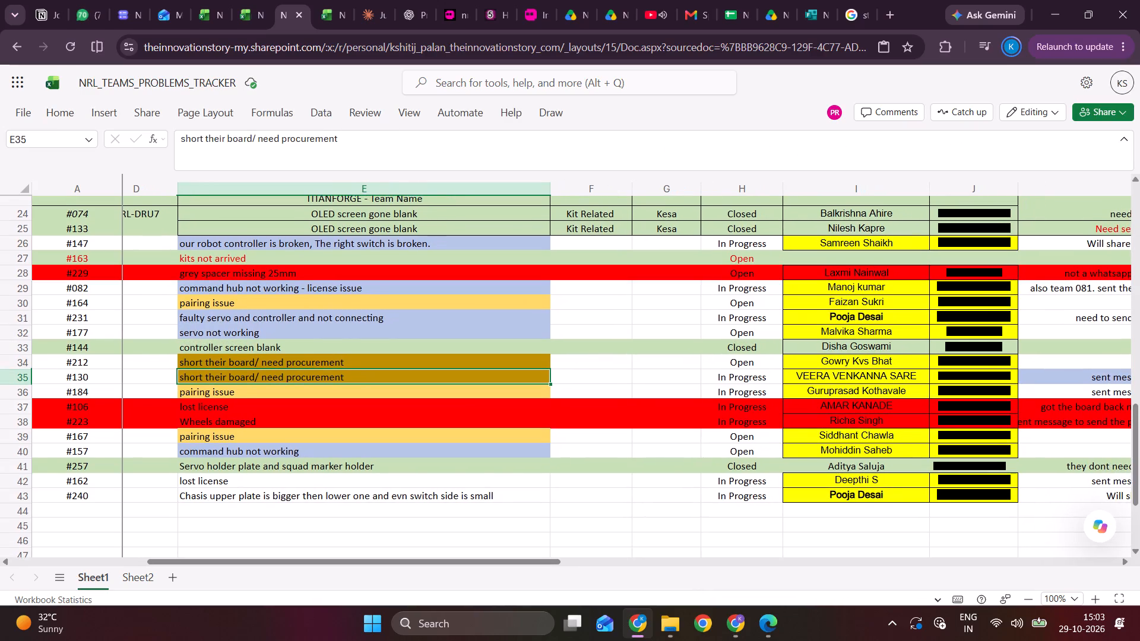
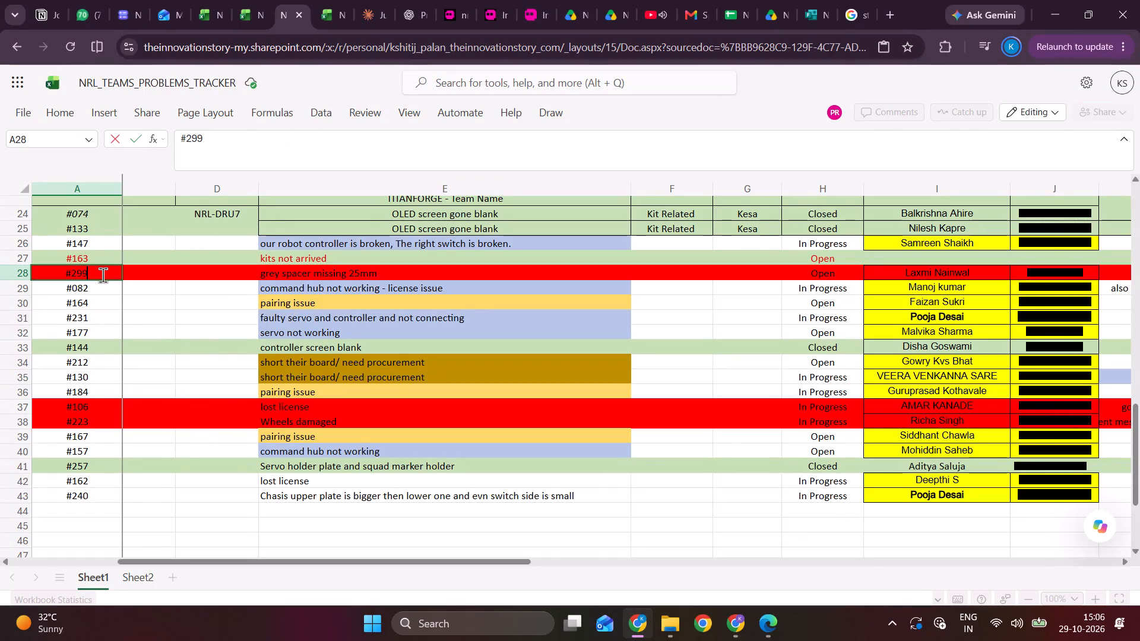
# Correct the team number in cell A28, the missing grey spacer row, to #229.
pyautogui.press('BackSpace')
pyautogui.press('BackSpace')
pyautogui.write('298')
pyautogui.press('BackSpace')
pyautogui.click(170, 351)
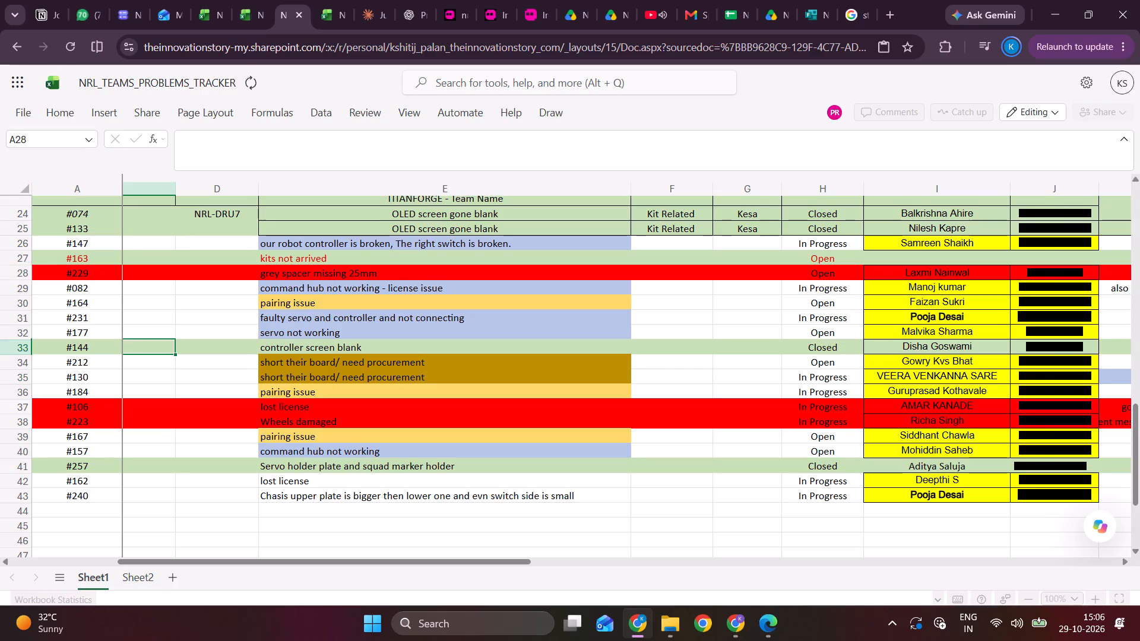
# Review the problems, statuses, contacts, remarks and follow-up notes of the teams in rows 24 to 43 of Sheet1.
pyautogui.scroll(1, 170, 351)
pyautogui.hscroll(-1, 170, 351)
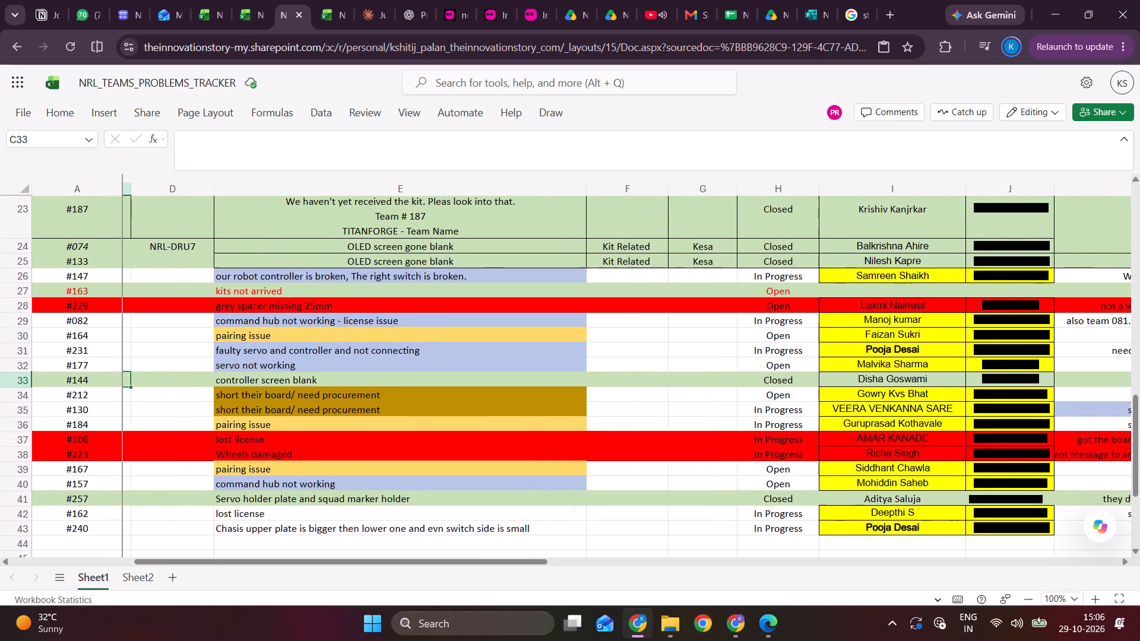
pyautogui.hscroll(-2, 170, 351)
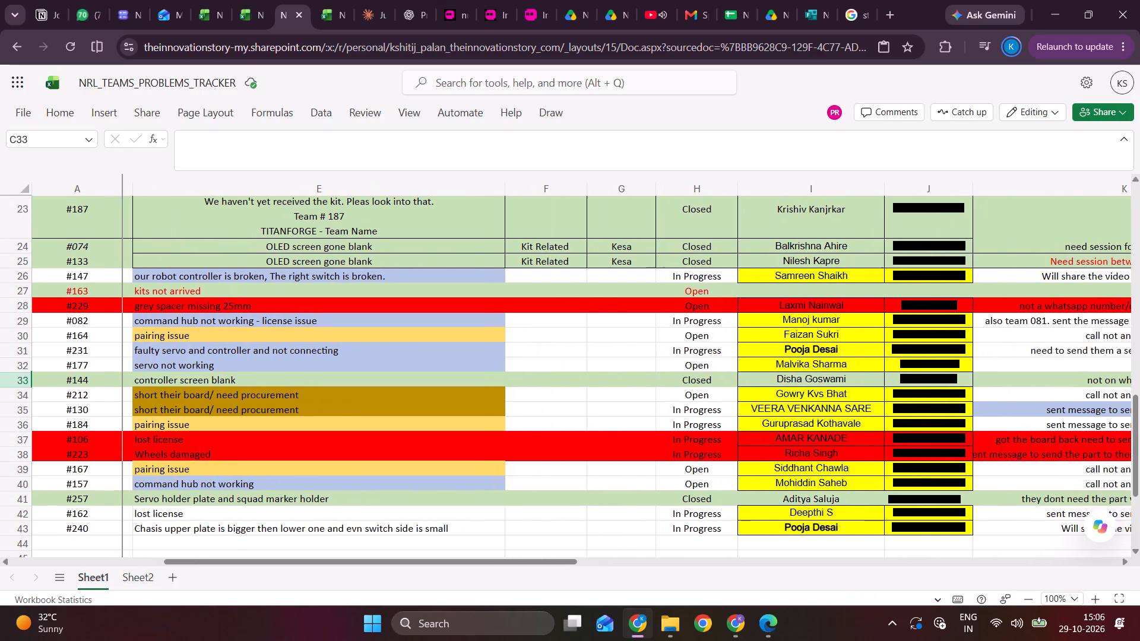
pyautogui.hscroll(-1, 170, 351)
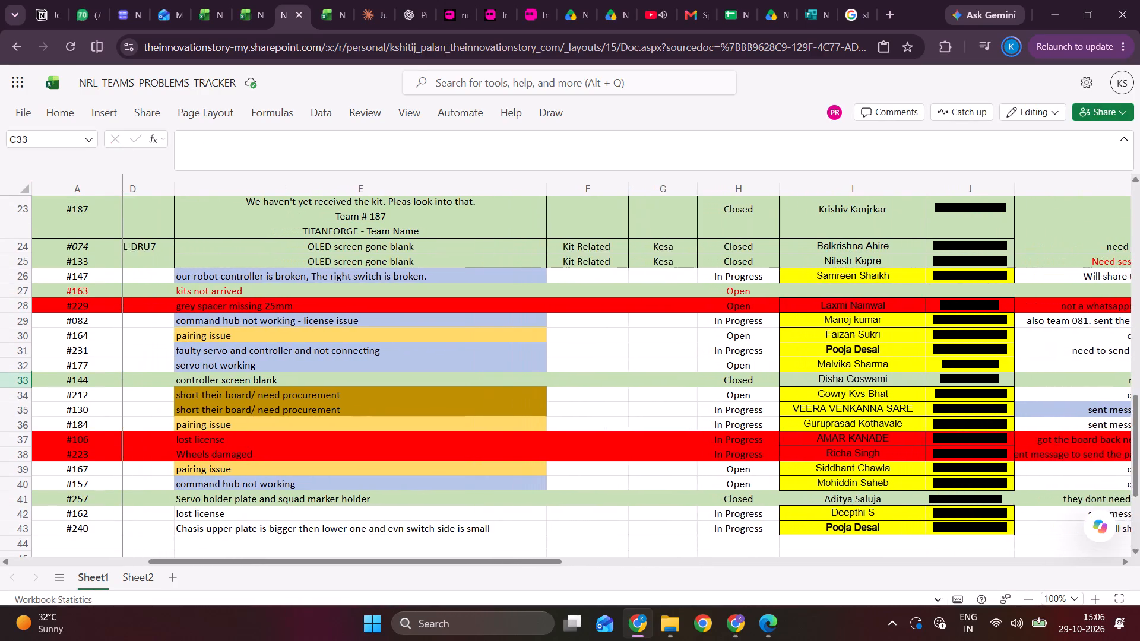
pyautogui.hscroll(-1, 170, 351)
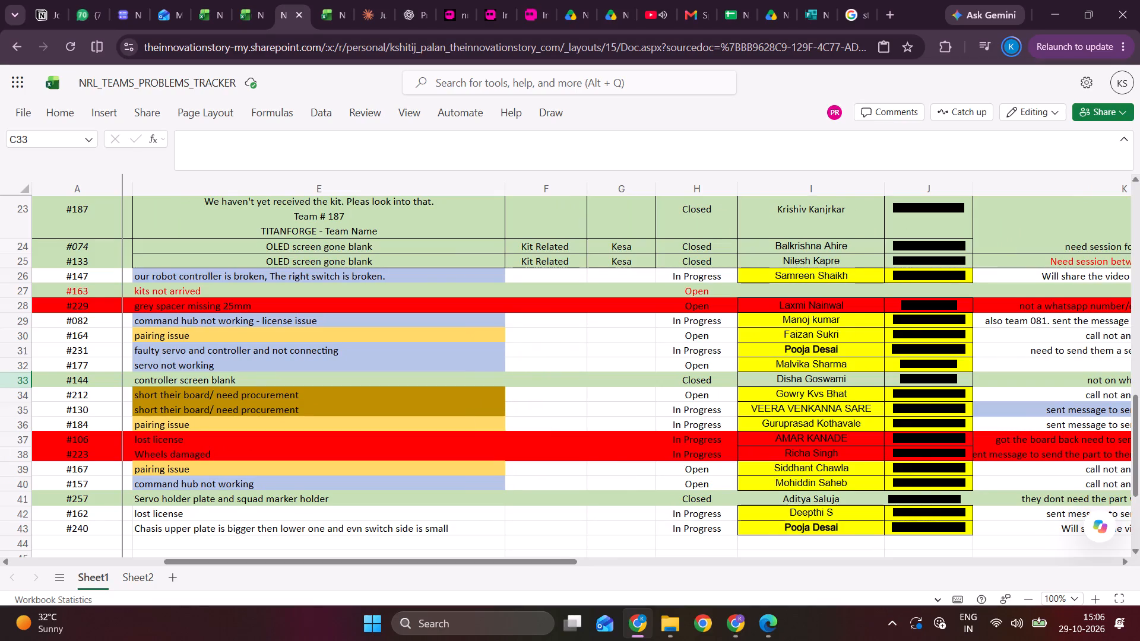
pyautogui.scroll(-1, 921, 377)
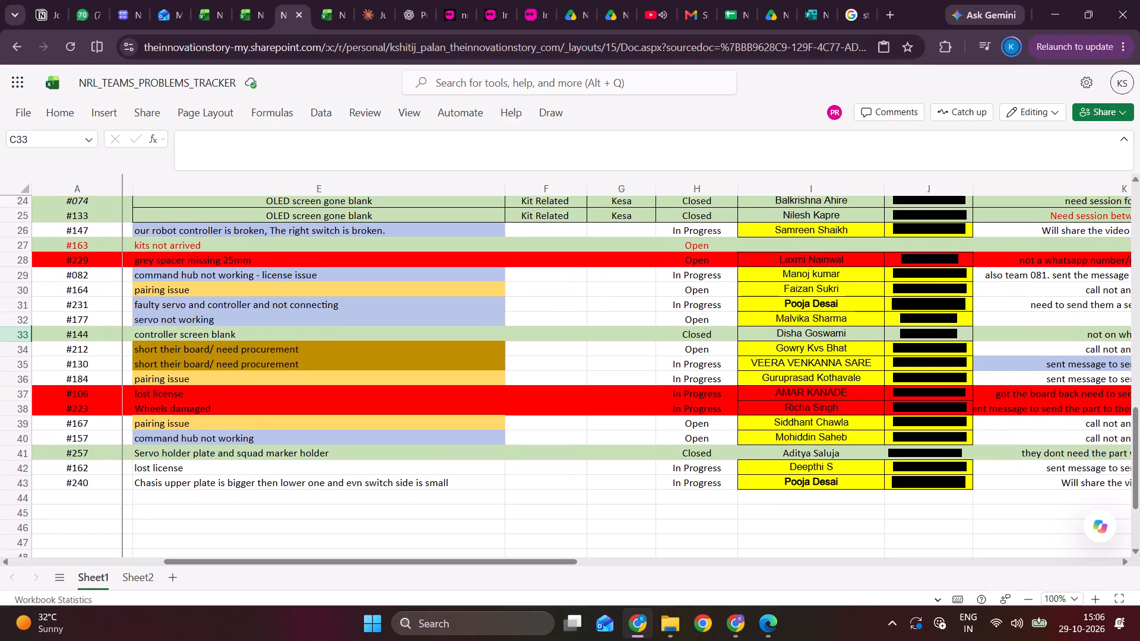
pyautogui.scroll(-1, 921, 377)
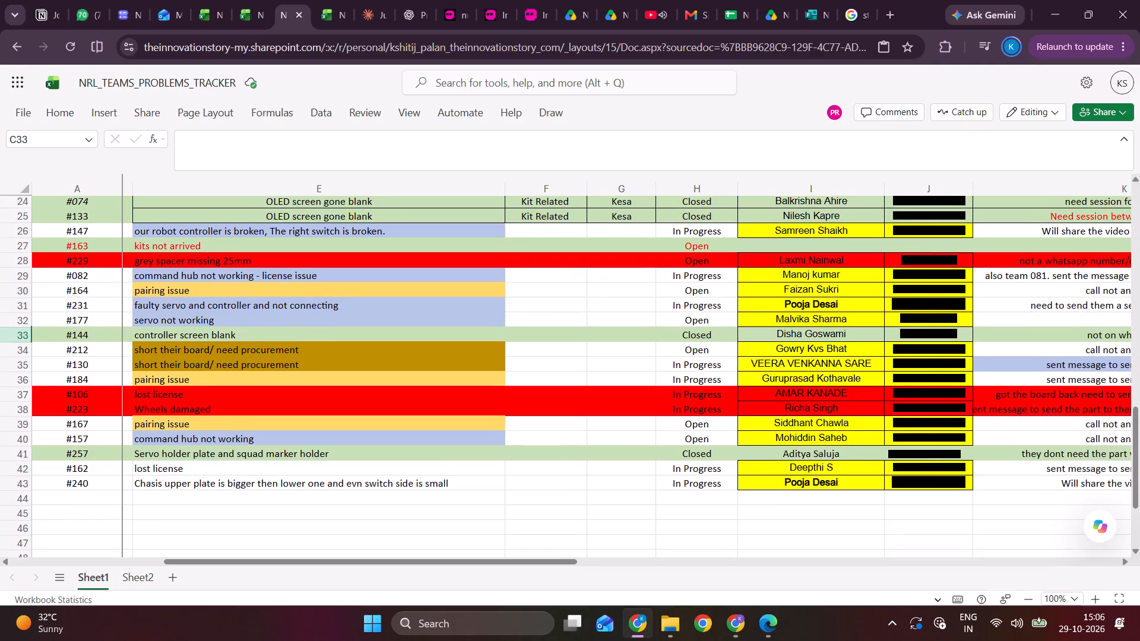
pyautogui.hscroll(1, 921, 377)
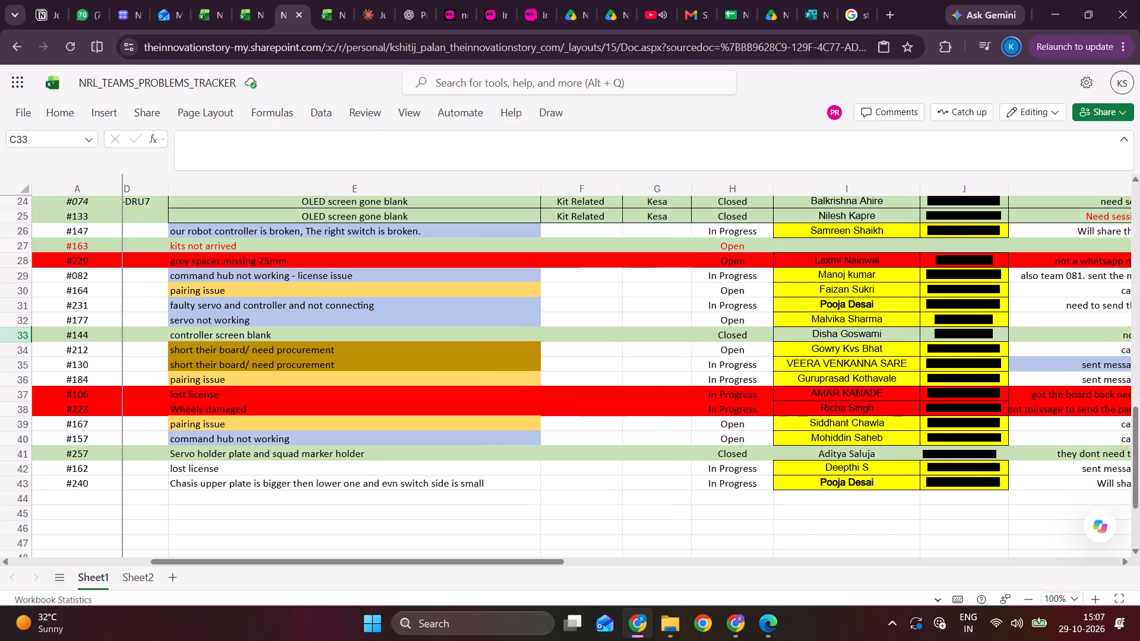
pyautogui.hscroll(-2, 921, 377)
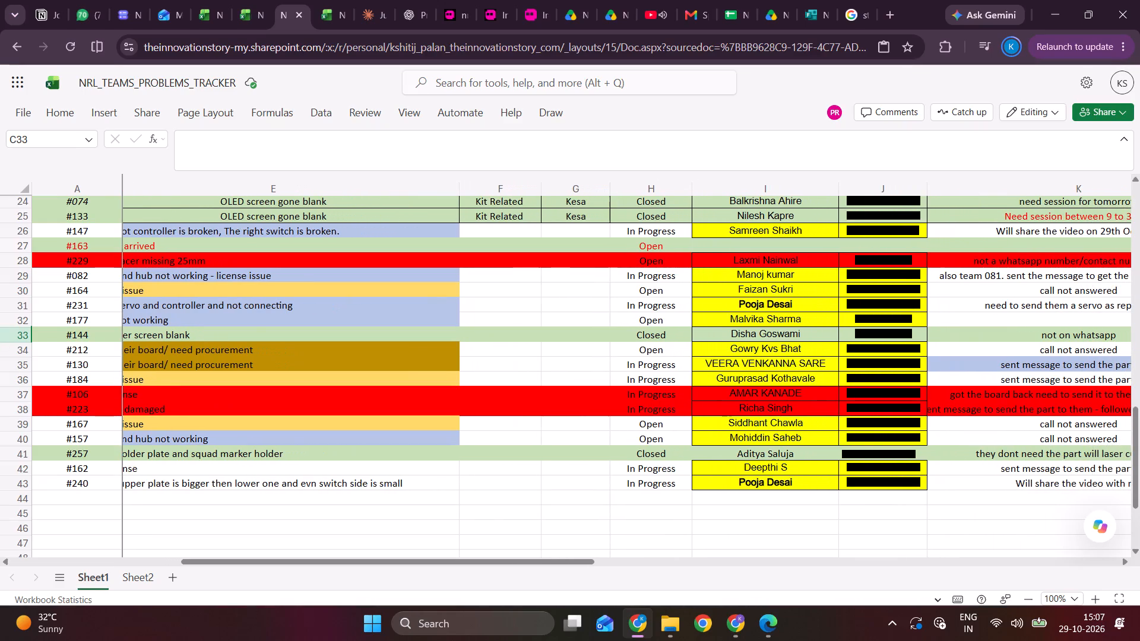
pyautogui.scroll(1, 921, 377)
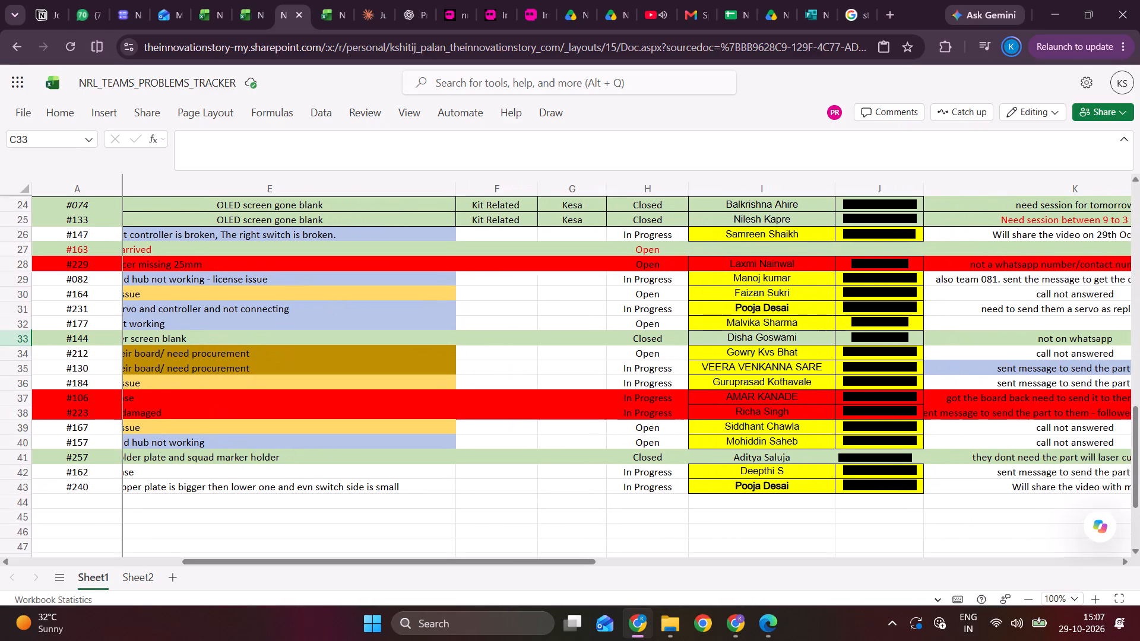
pyautogui.scroll(1, 921, 377)
pyautogui.hscroll(1, 921, 377)
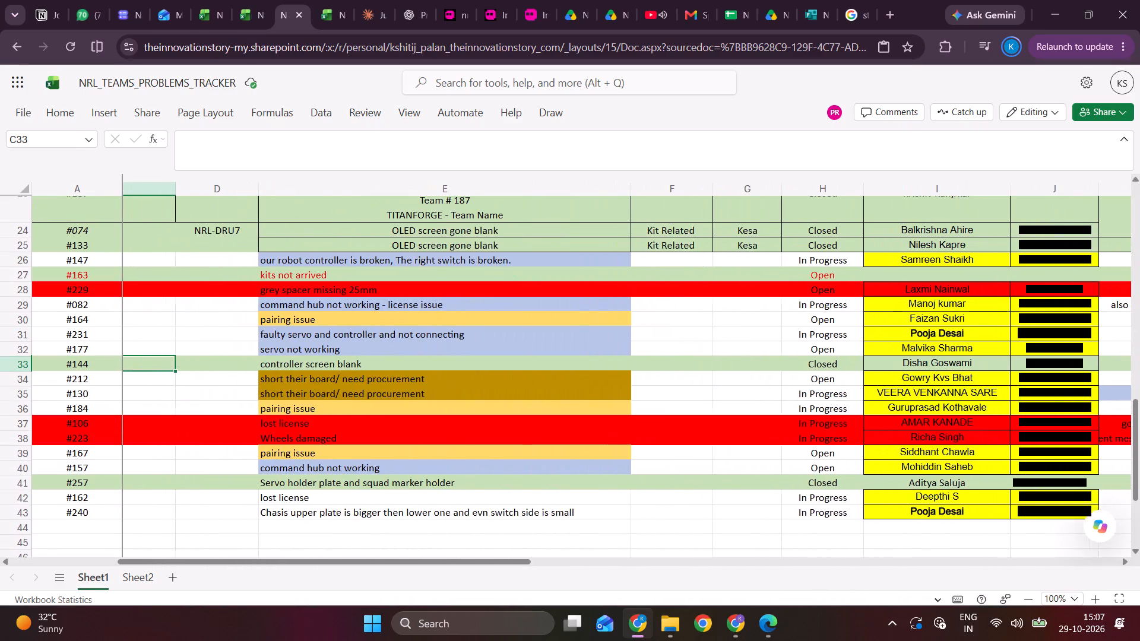
pyautogui.hscroll(1, 921, 377)
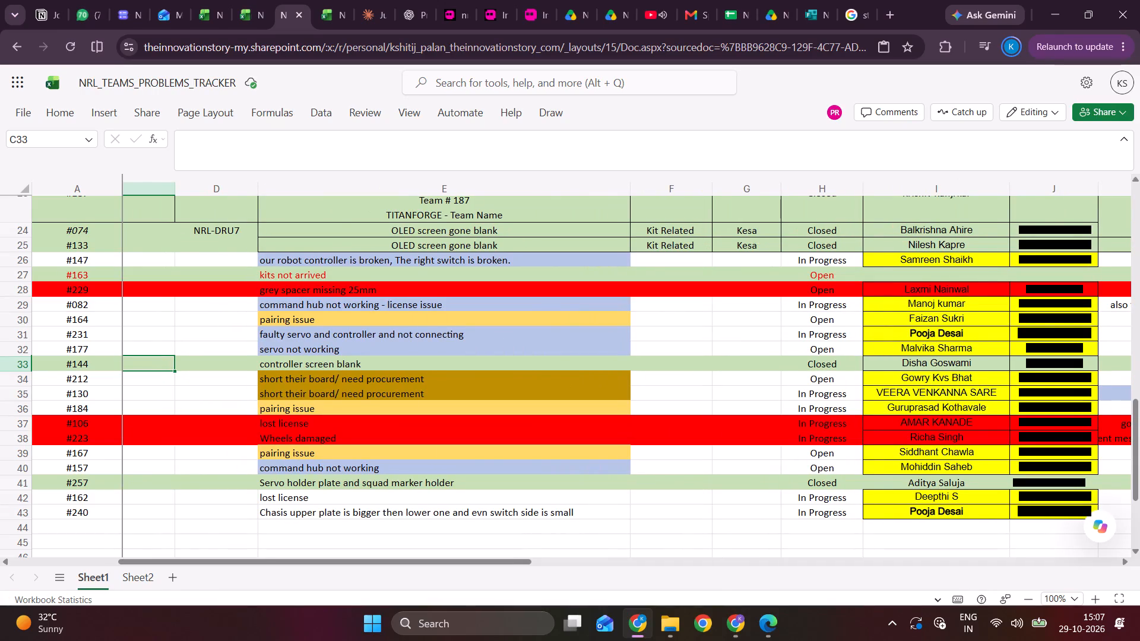
pyautogui.hscroll(-2, 180, 303)
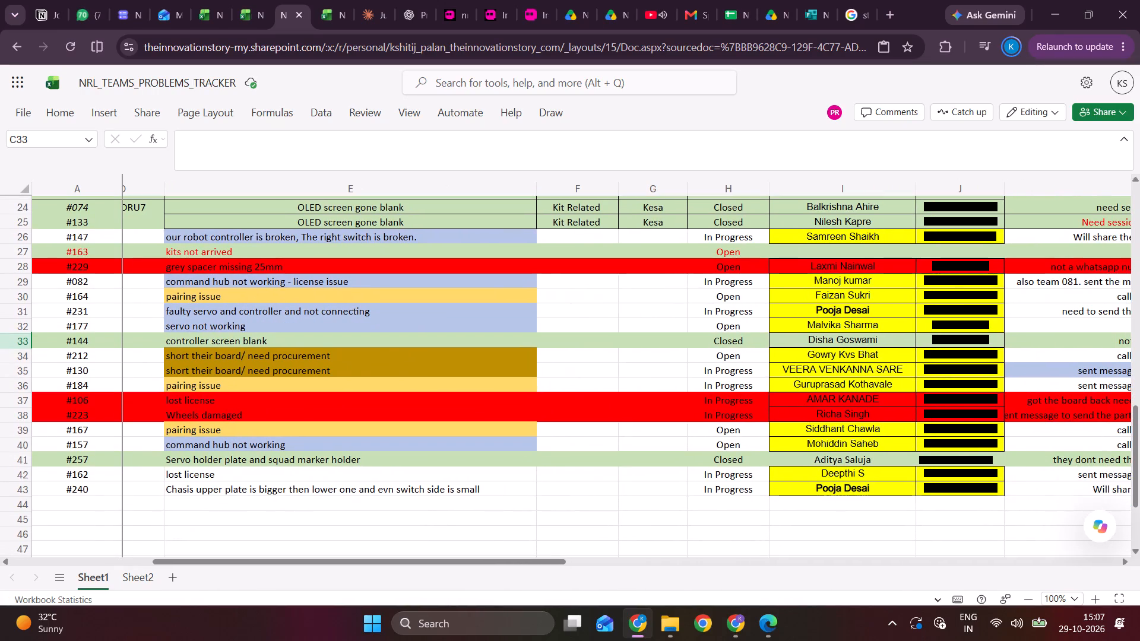
pyautogui.hscroll(-5, 351, 347)
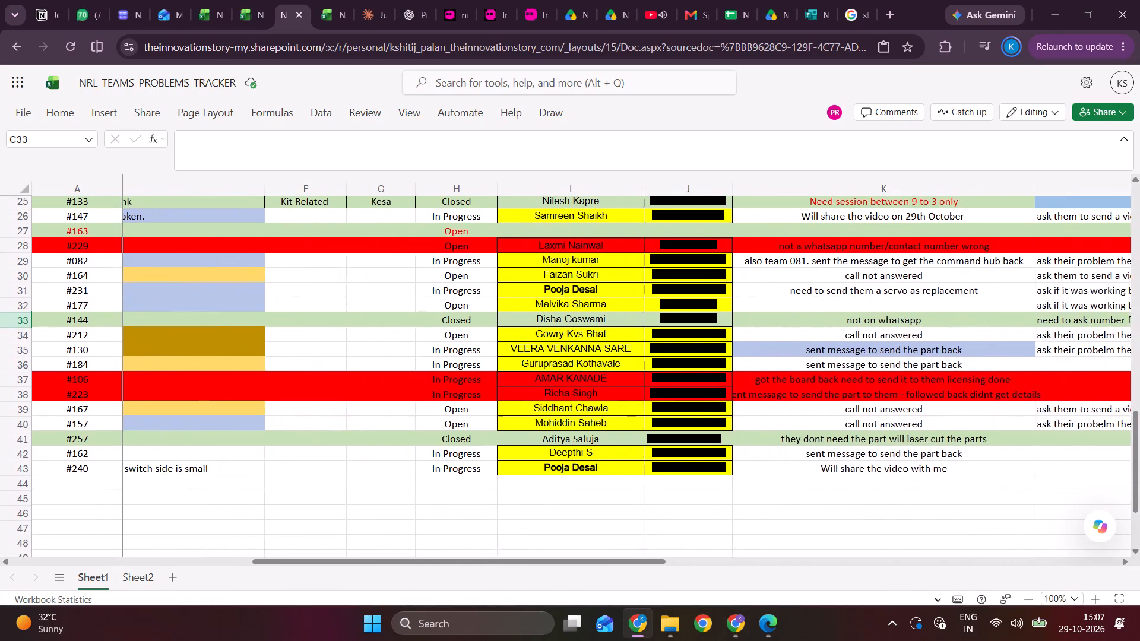
pyautogui.hscroll(-1, 351, 347)
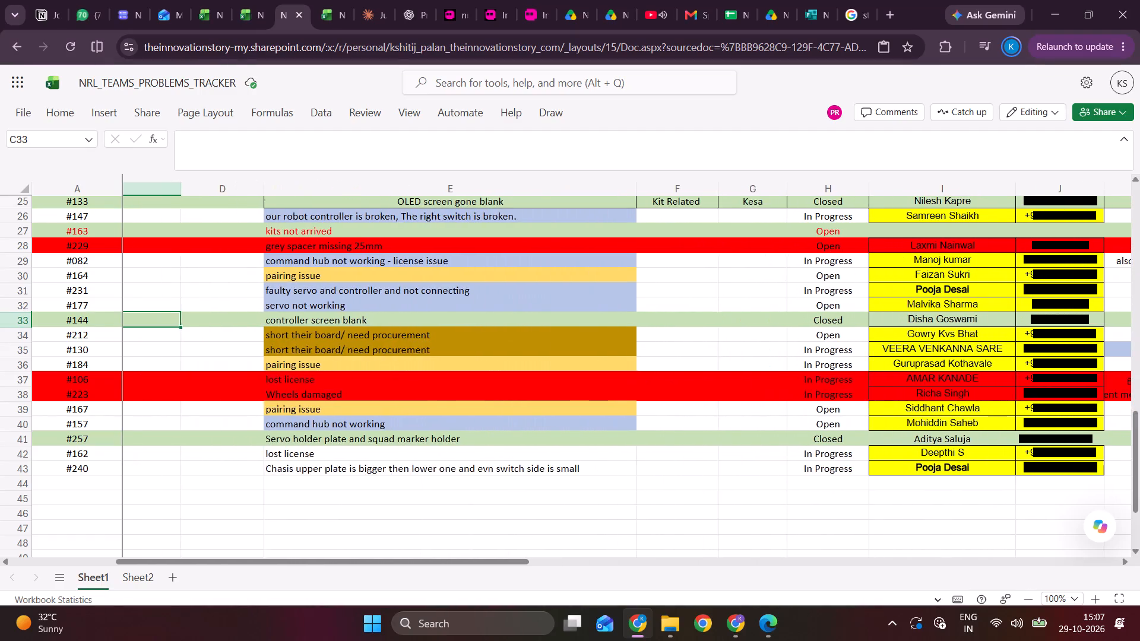
pyautogui.hscroll(-1, 351, 347)
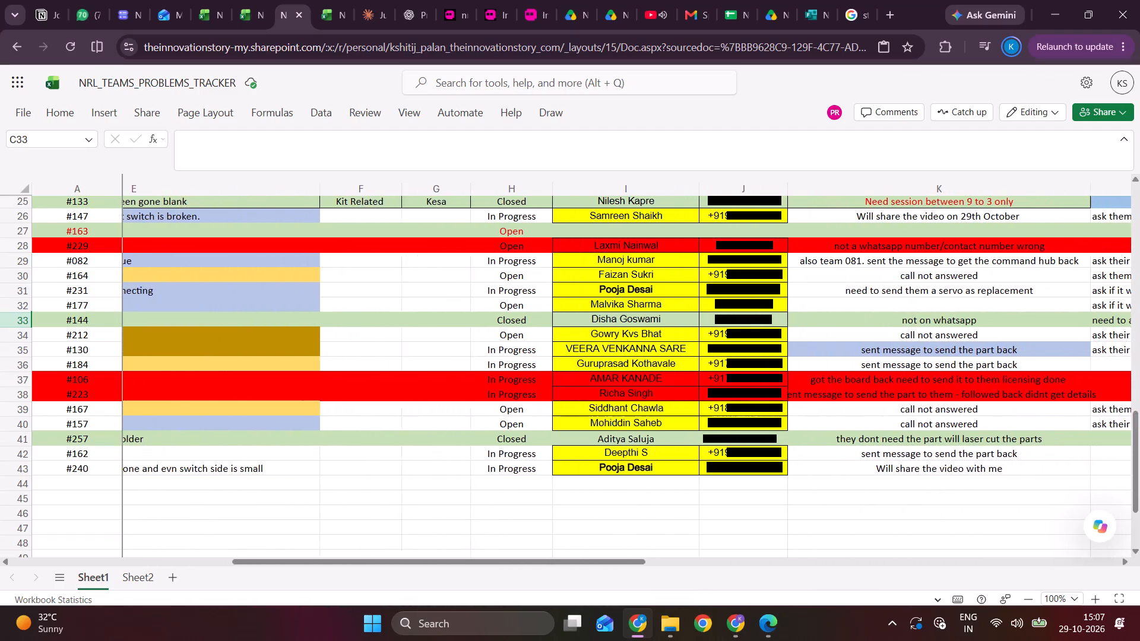
pyautogui.hscroll(-1, 351, 347)
pyautogui.hscroll(-1, 636, 378)
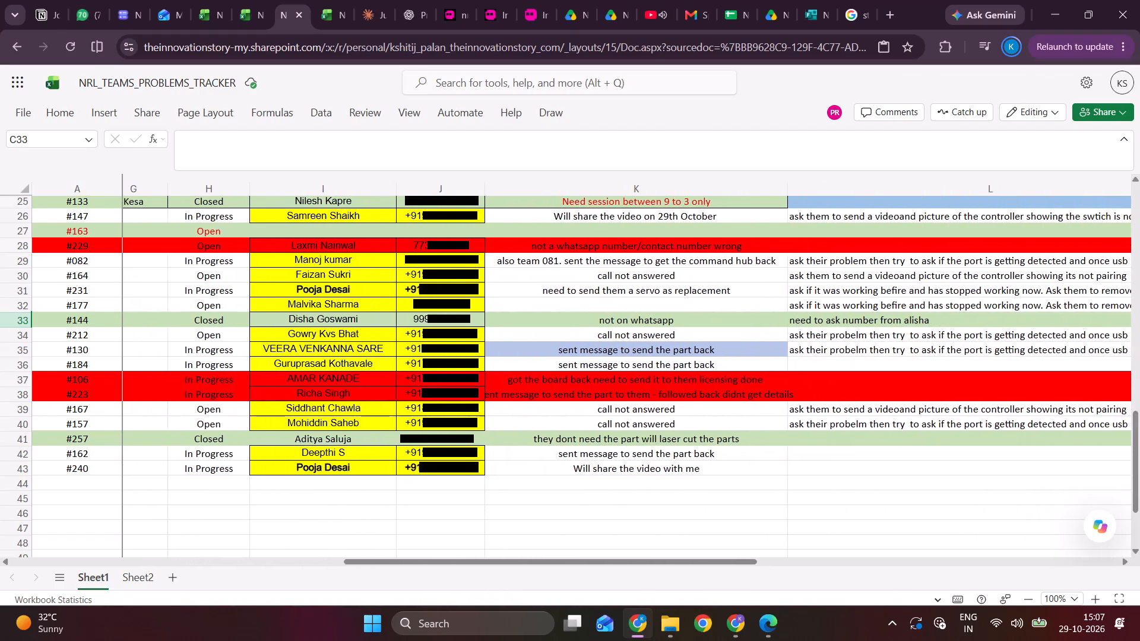
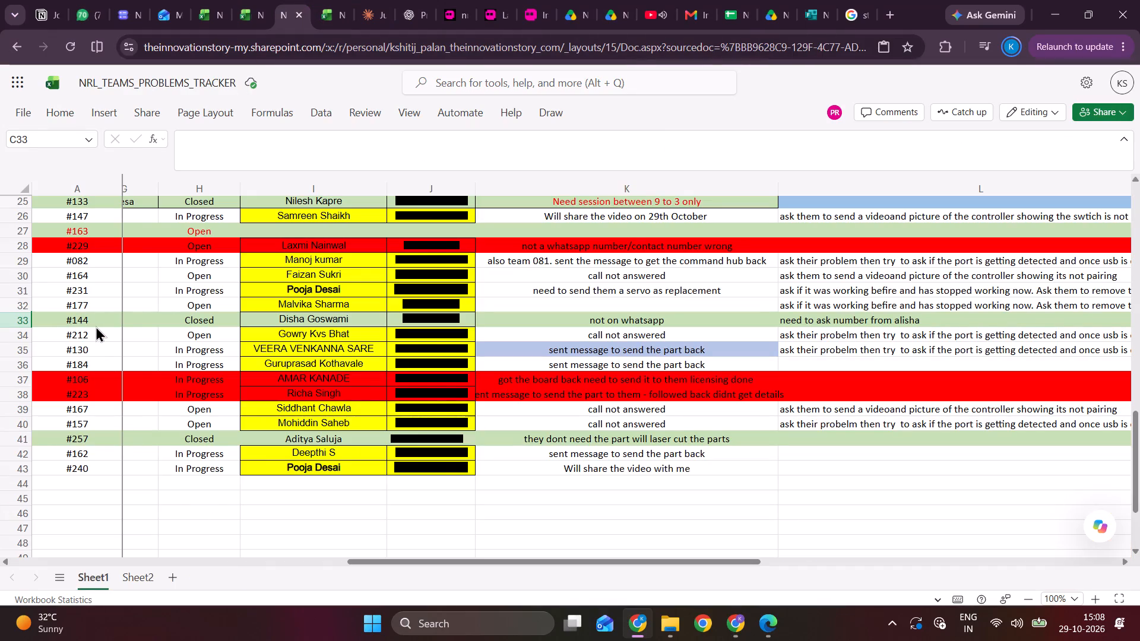
# Check the remark and the follow-up note recorded for team #231 in row 31 of Sheet1.
pyautogui.click(558, 285)
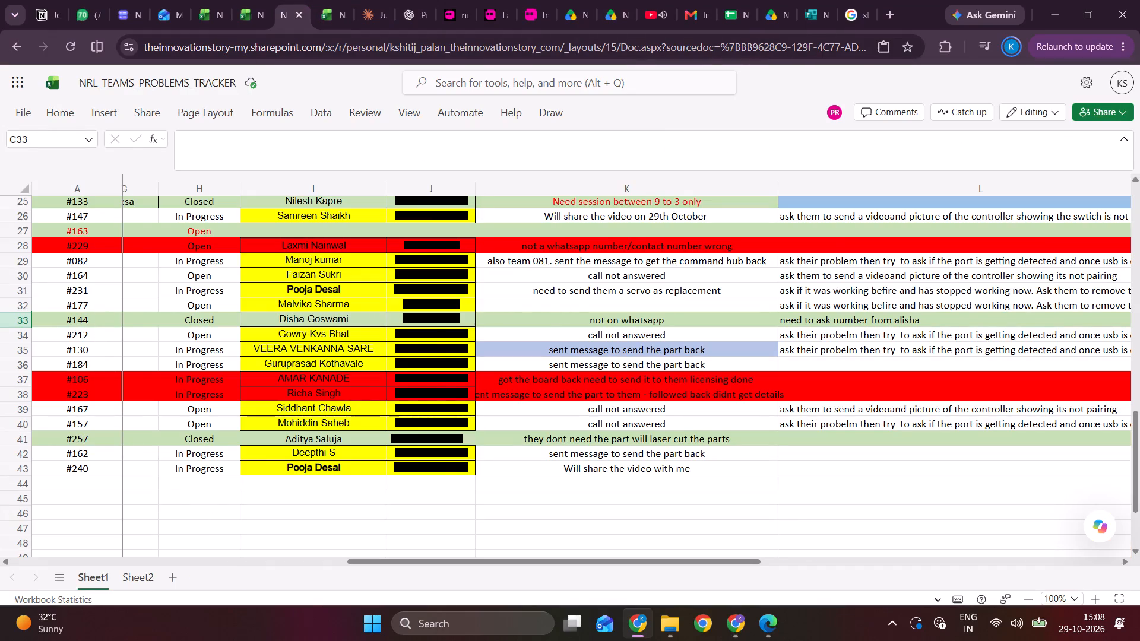
pyautogui.click(544, 294)
pyautogui.hscroll(-2, 712, 345)
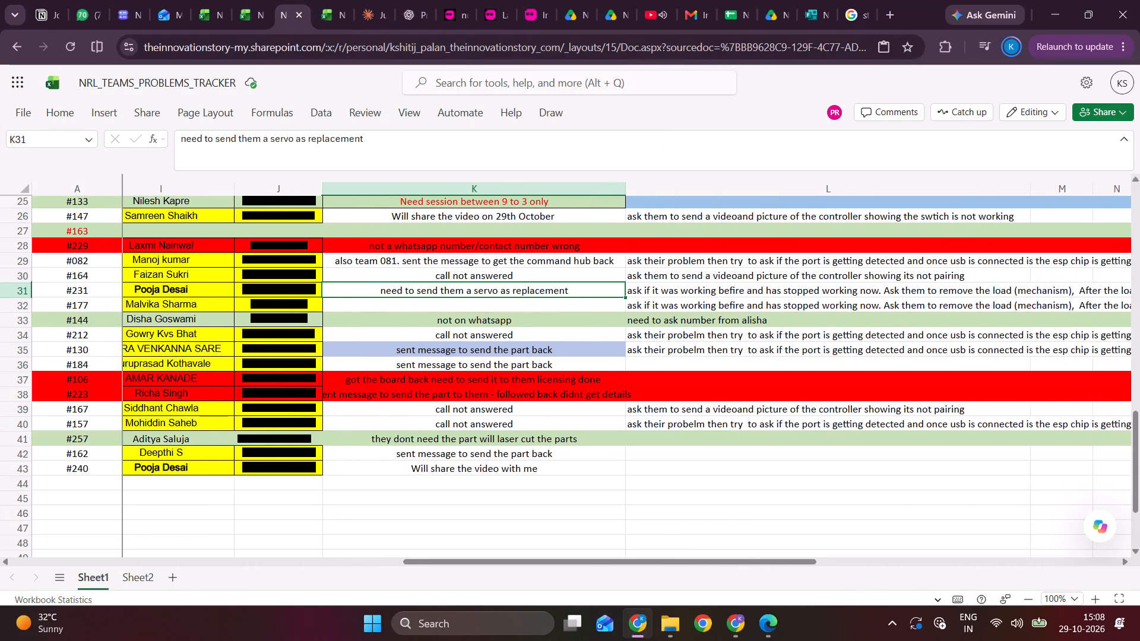
pyautogui.hscroll(-1, 712, 345)
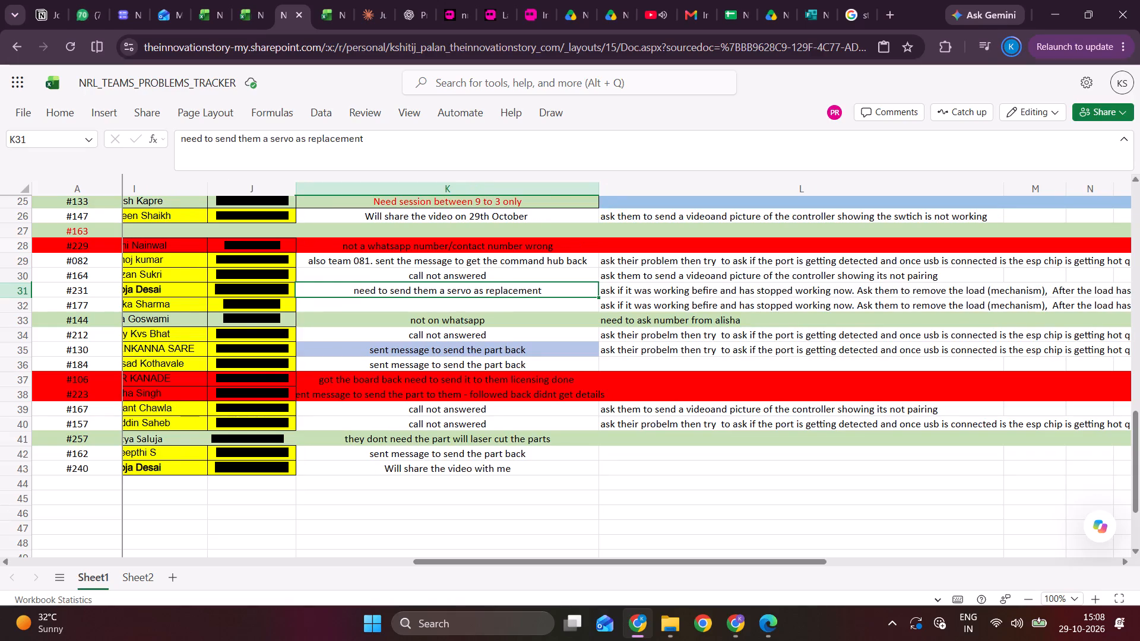
pyautogui.hscroll(1, 712, 345)
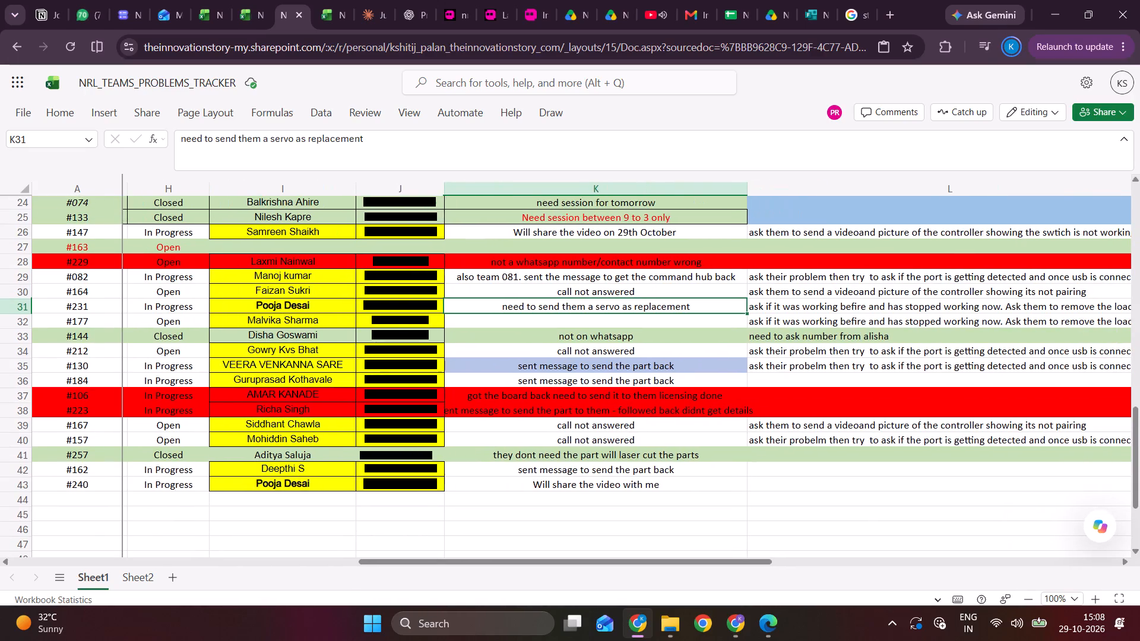
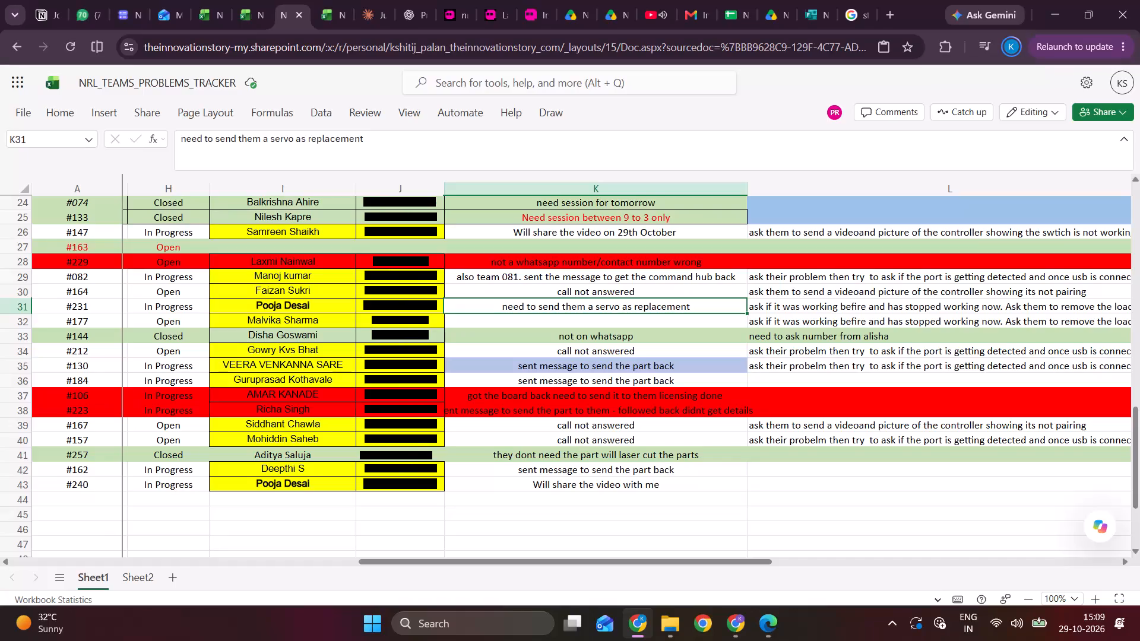
# Enter the remark "wrong number" for team #177 in cell K32.
pyautogui.click(702, 334)
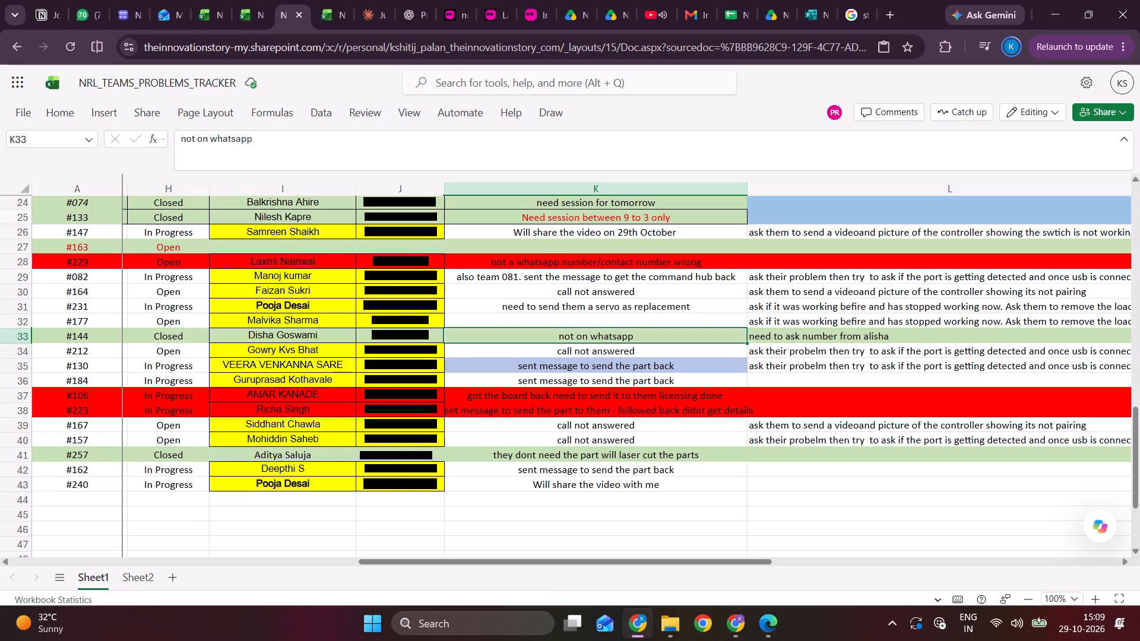
pyautogui.hscroll(1, 589, 348)
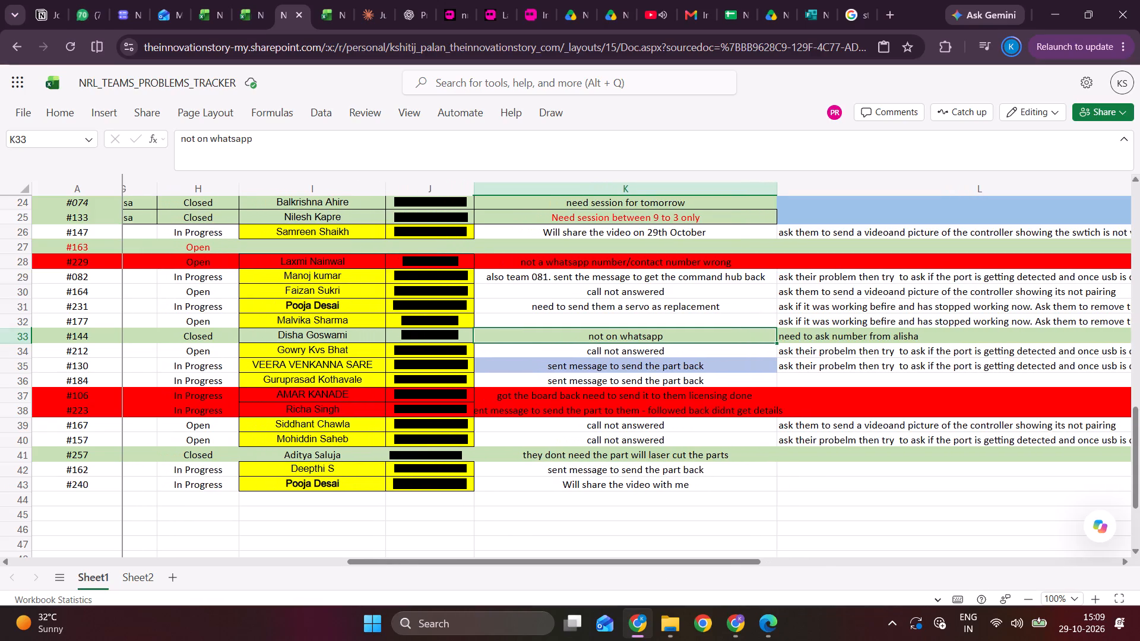
pyautogui.click(601, 325)
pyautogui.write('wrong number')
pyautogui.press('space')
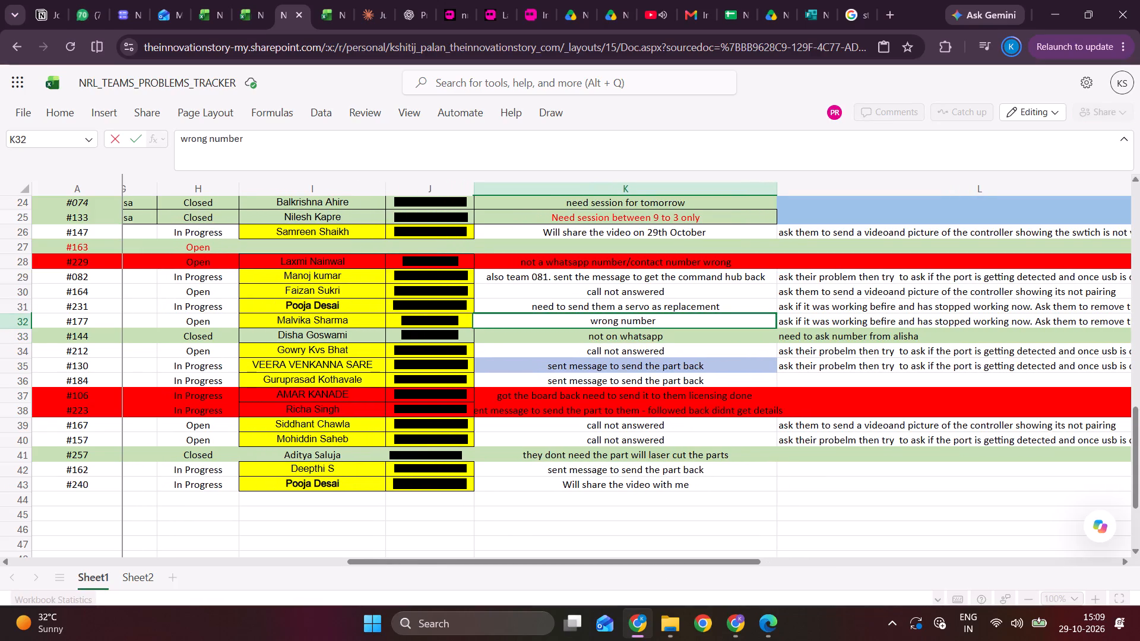
# Set the font colour of team #177's entire row 32 to standard red.
pyautogui.click(9, 319)
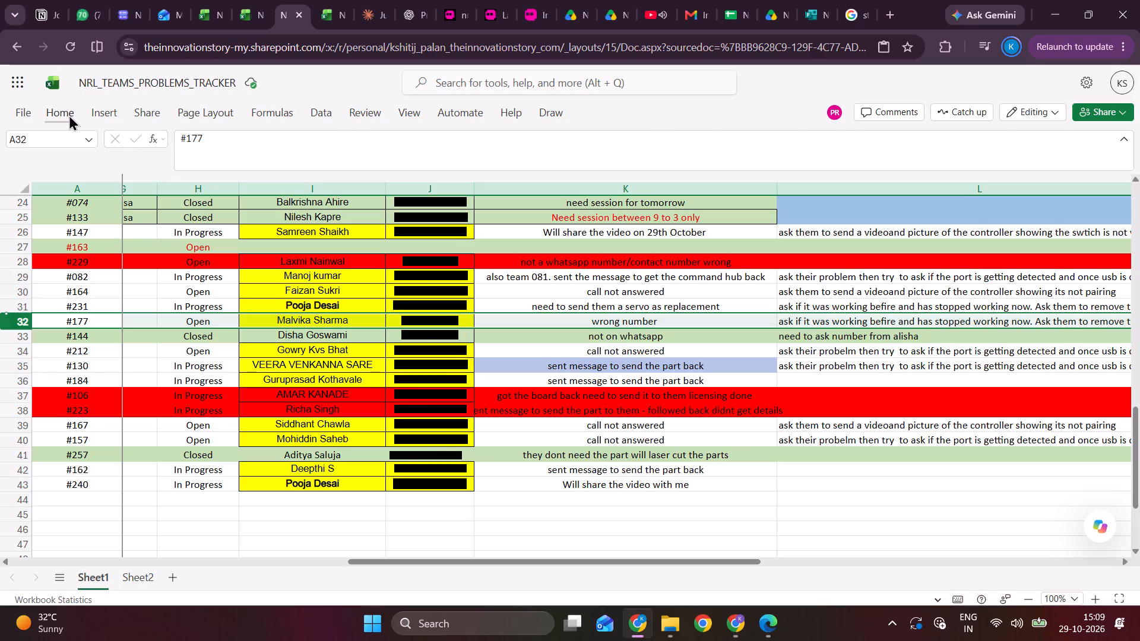
pyautogui.click(312, 167)
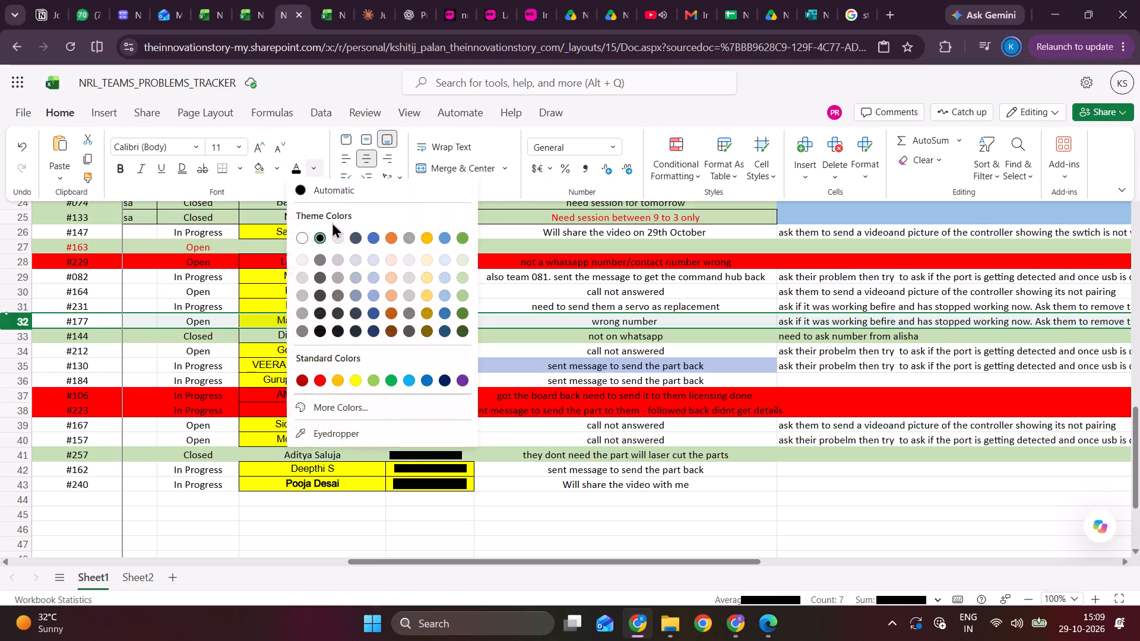
pyautogui.click(322, 380)
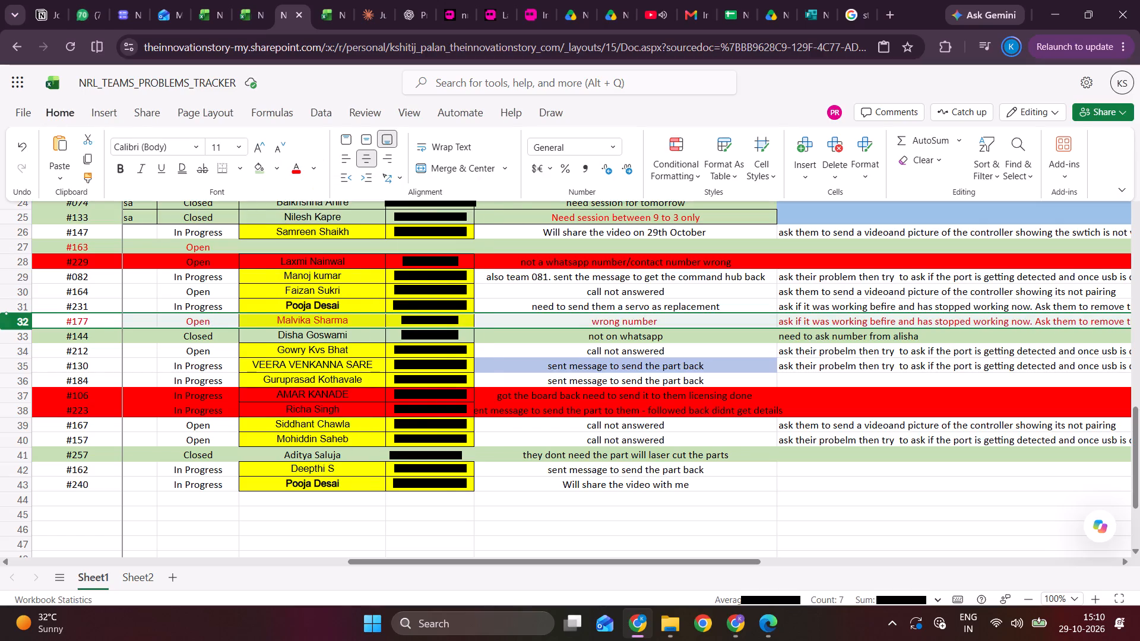
# Review the statuses, remarks and follow-up notes of the teams in rows 22 to 43 of Sheet1.
pyautogui.scroll(1, 305, 364)
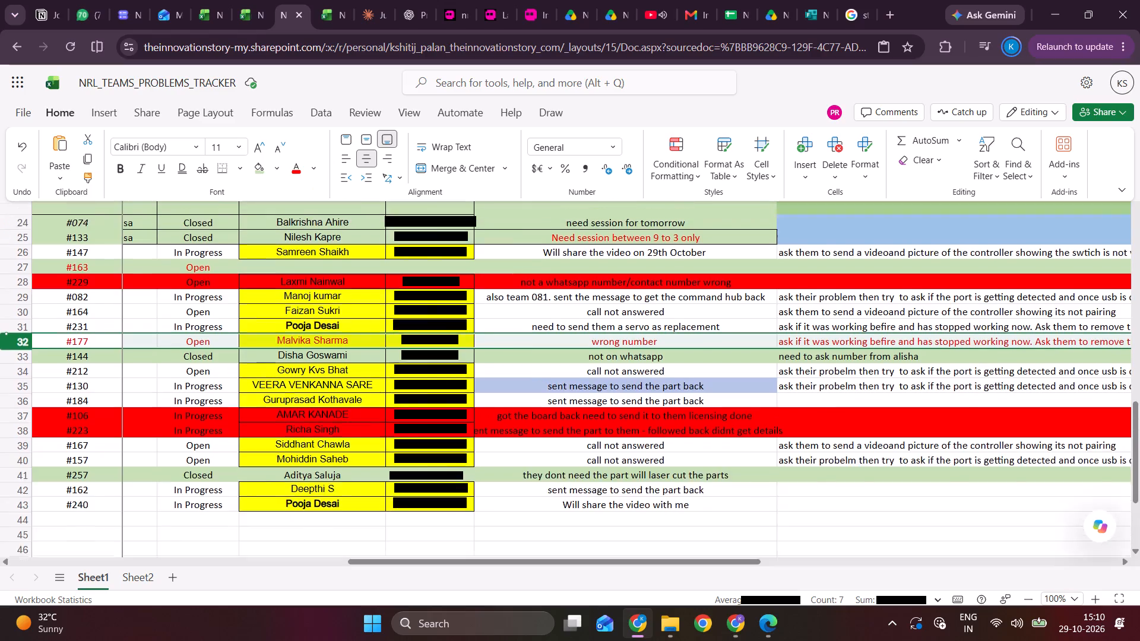
pyautogui.scroll(1, 305, 364)
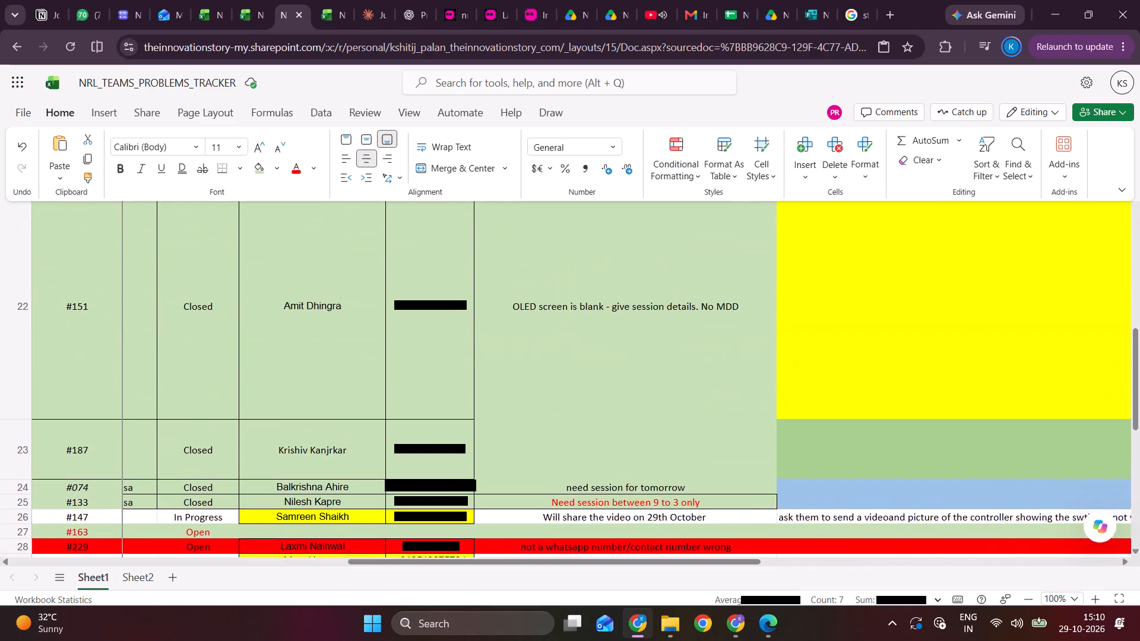
pyautogui.scroll(1, 305, 364)
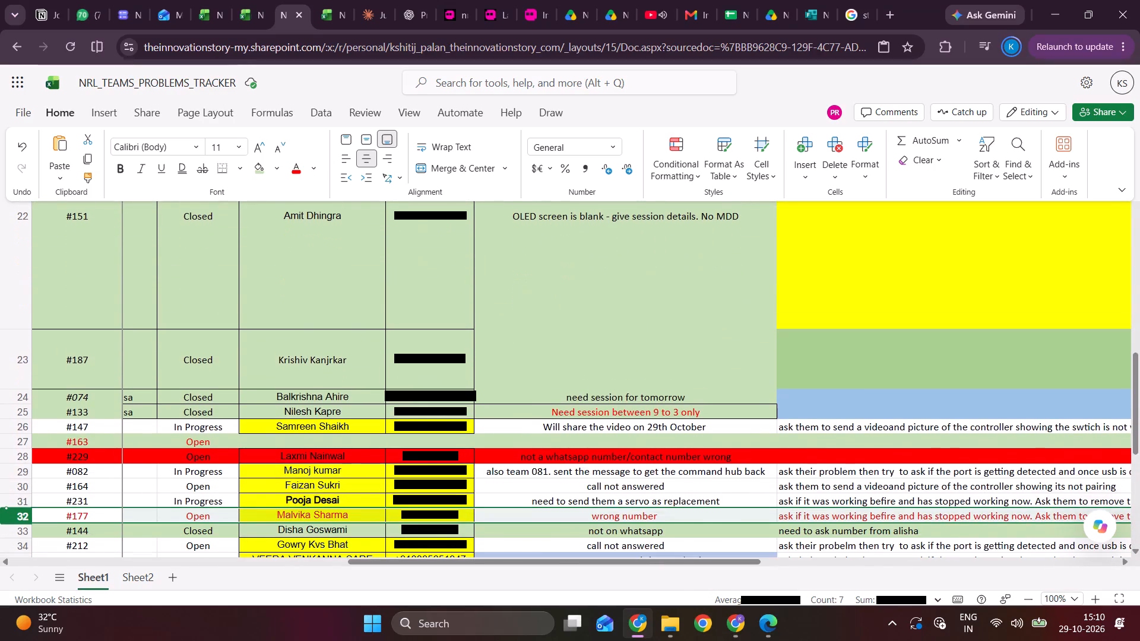
pyautogui.scroll(-4, 305, 364)
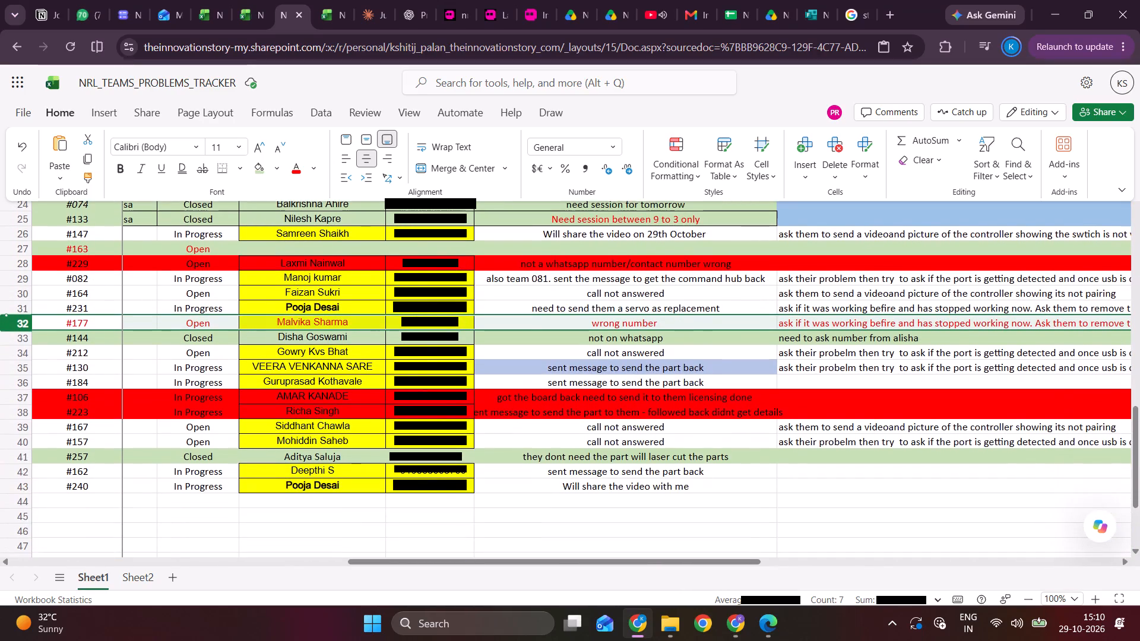
pyautogui.scroll(-1, 305, 364)
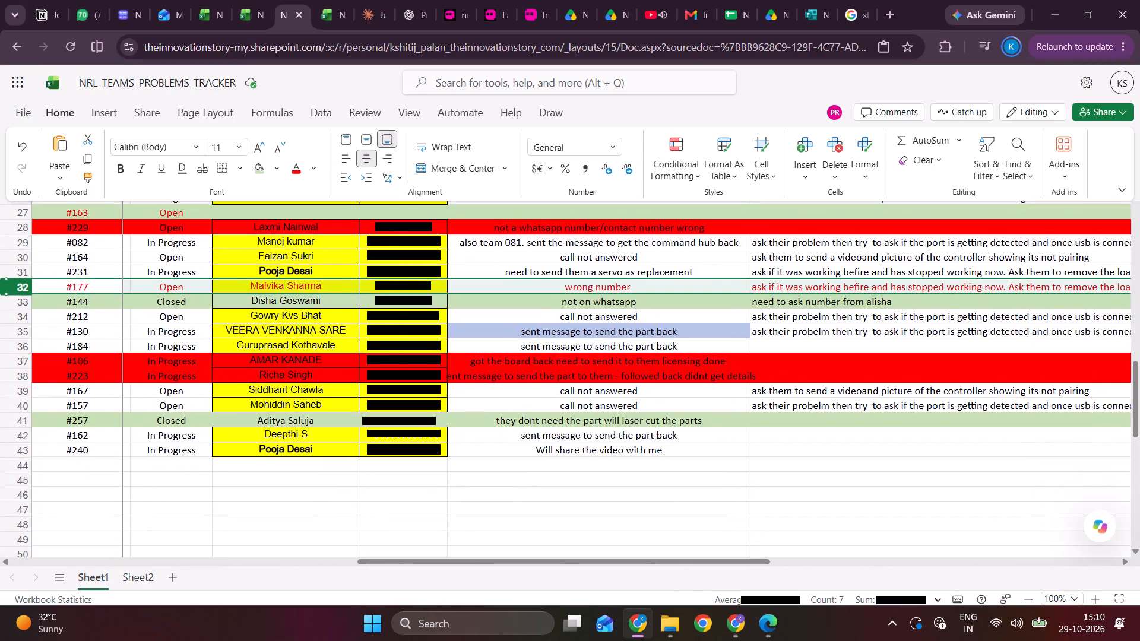
pyautogui.hscroll(-2, 305, 364)
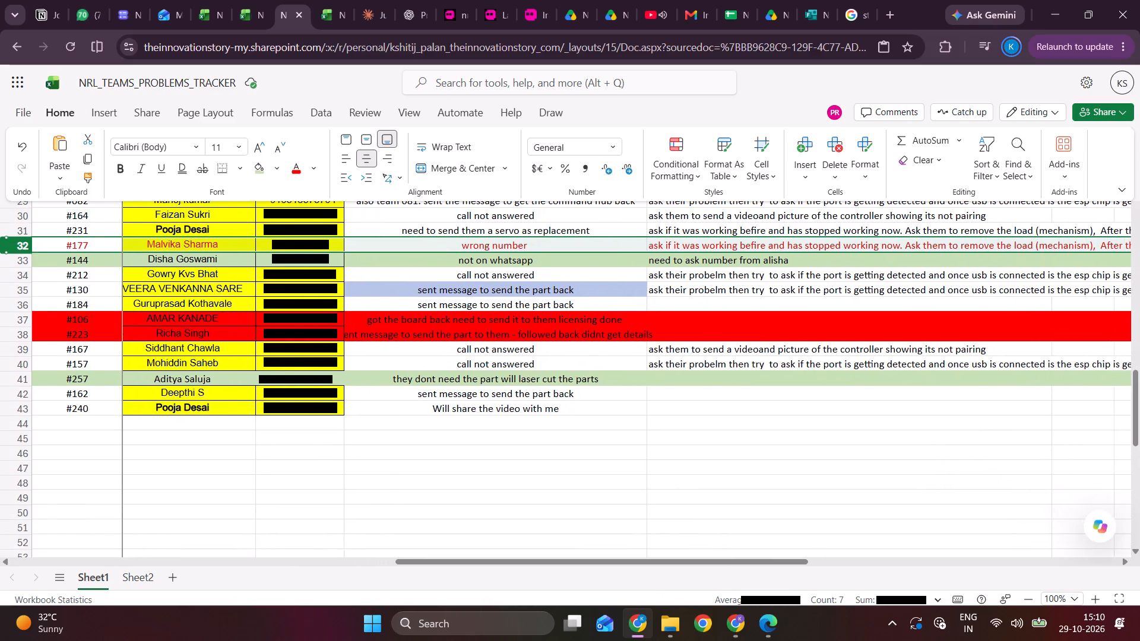
pyautogui.hscroll(-1, 305, 364)
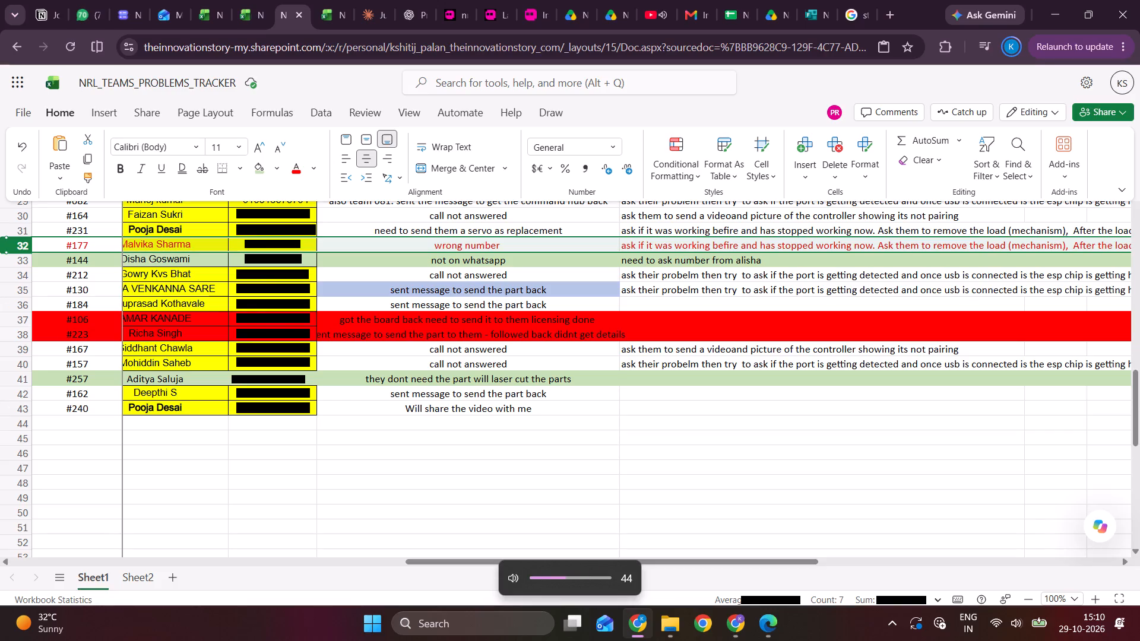
pyautogui.click(431, 417)
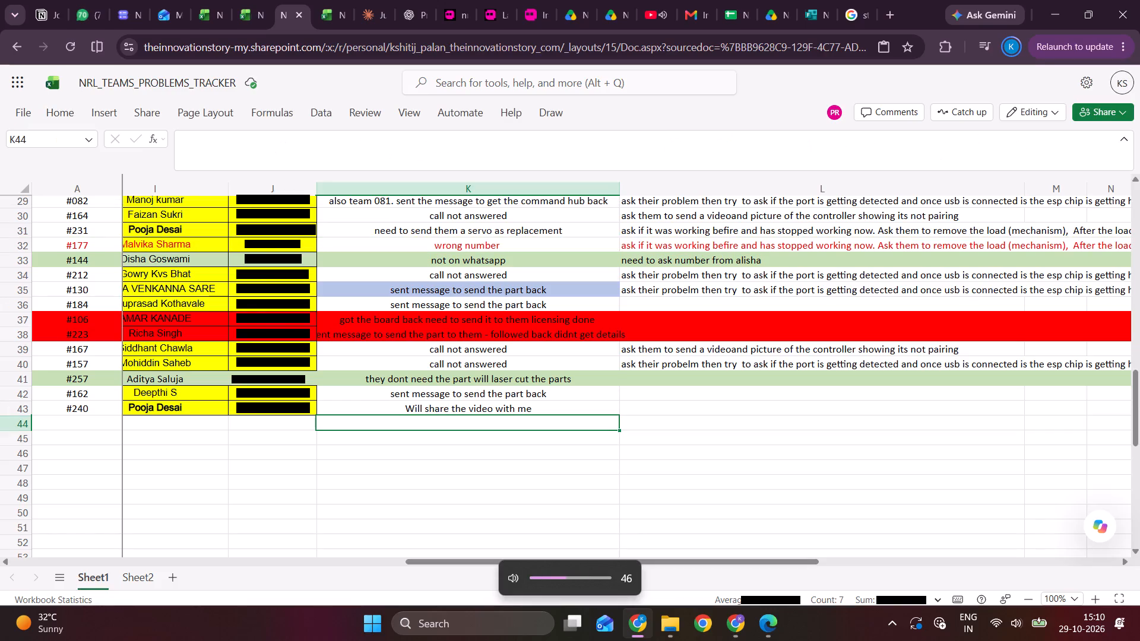
# Compare the problem descriptions in column E with the statuses and remarks of the teams in rows 29 to 43.
pyautogui.hscroll(1, 617, 450)
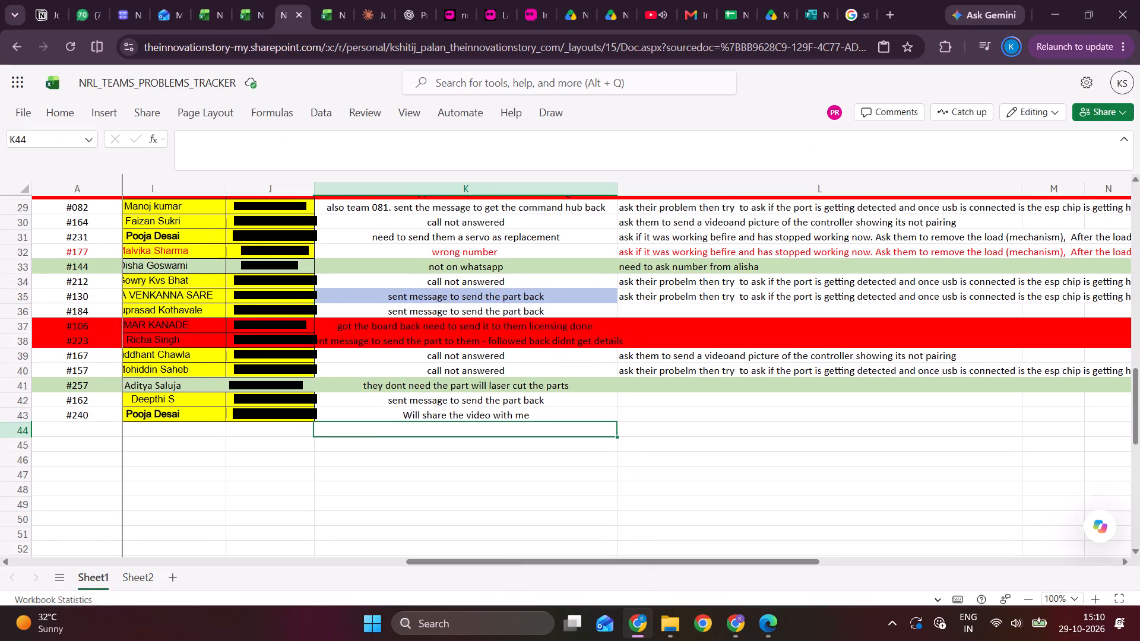
pyautogui.hscroll(2, 617, 450)
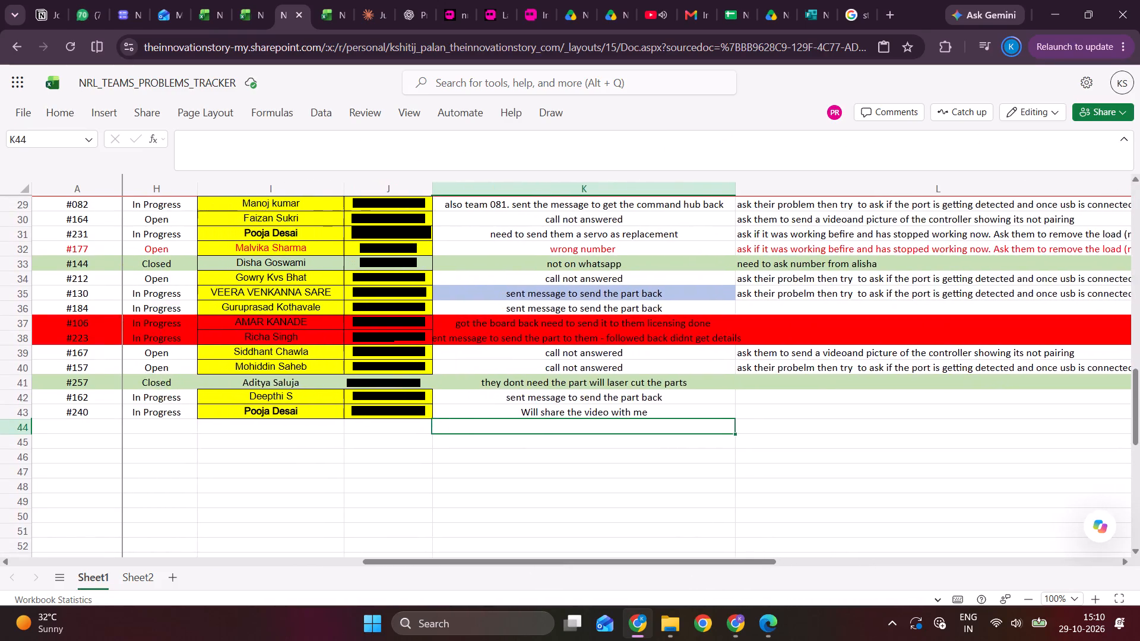
pyautogui.hscroll(5, 617, 450)
pyautogui.scroll(1, 617, 450)
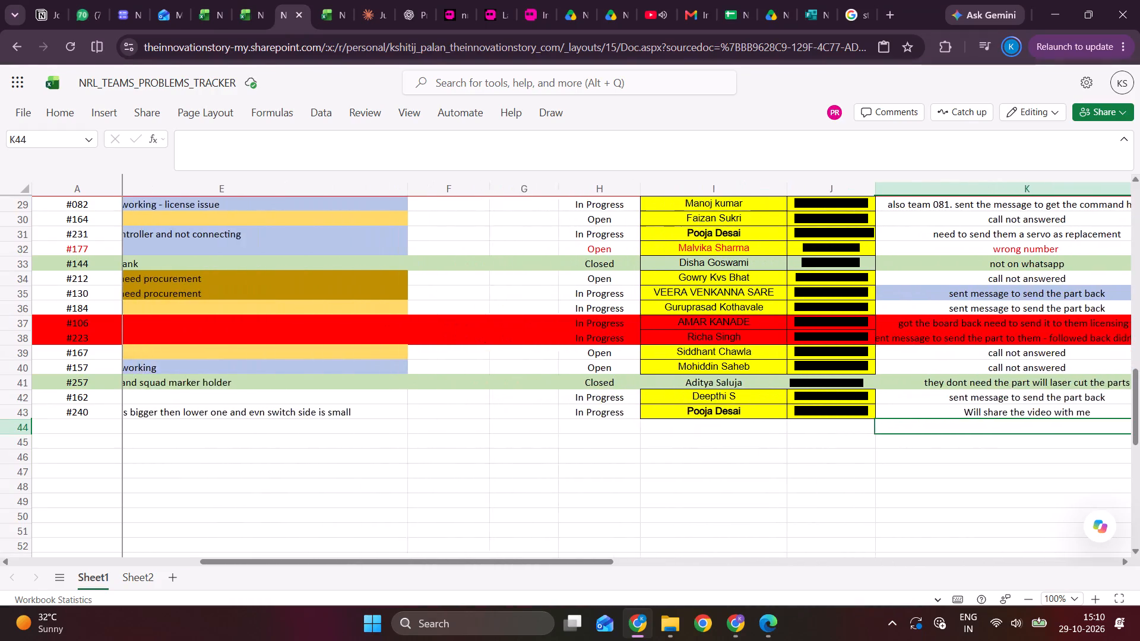
pyautogui.scroll(1, 617, 450)
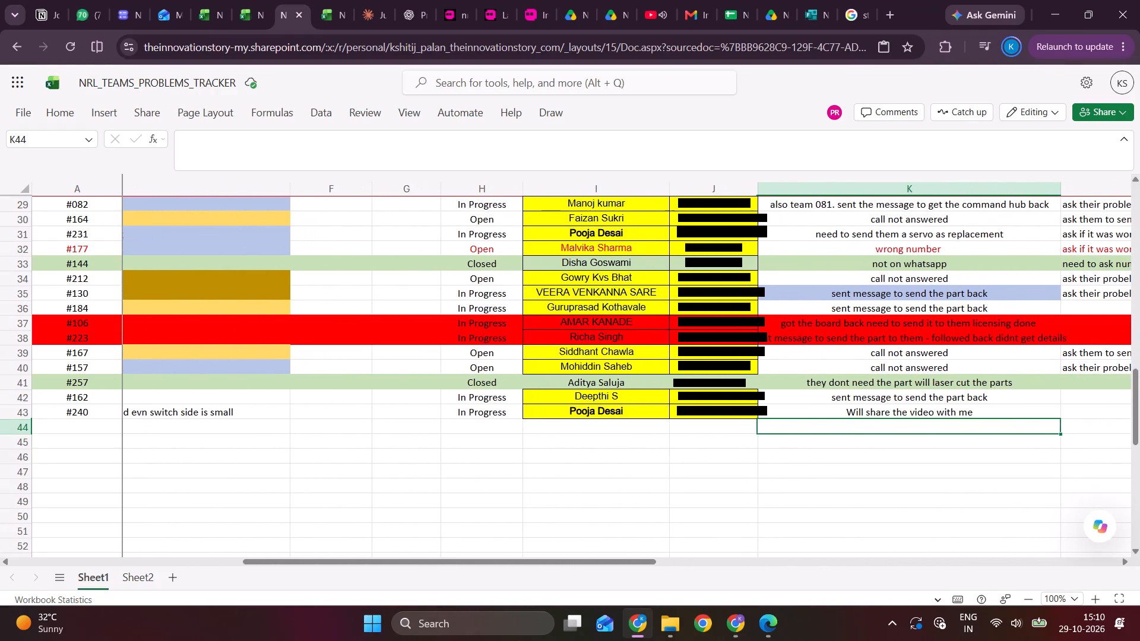
pyautogui.hscroll(-1, 617, 450)
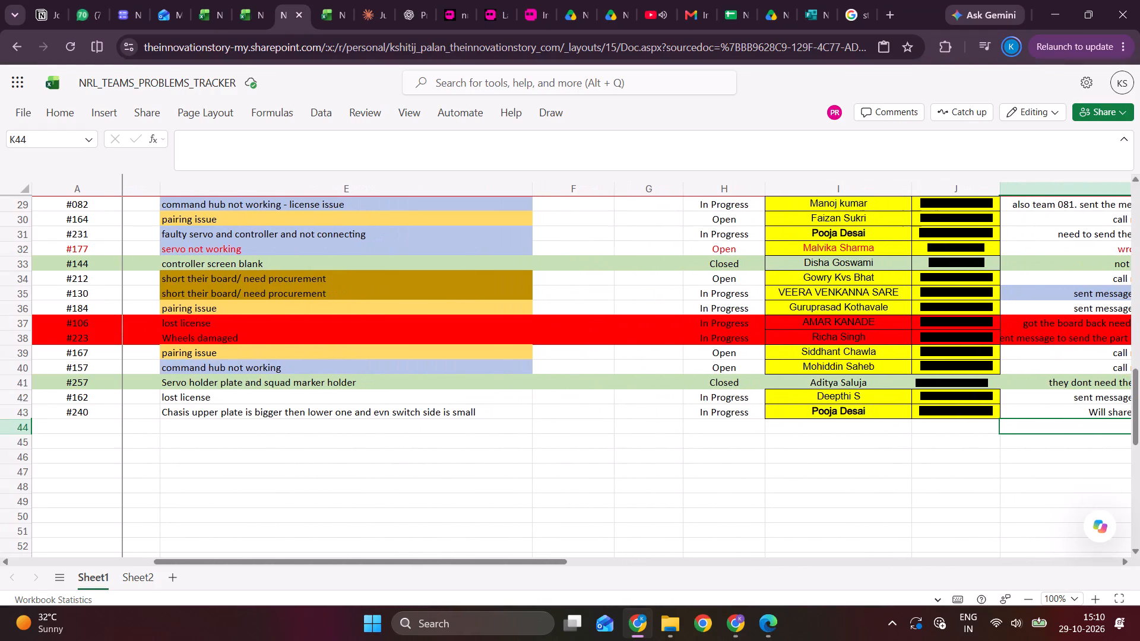
pyautogui.hscroll(-2, 617, 450)
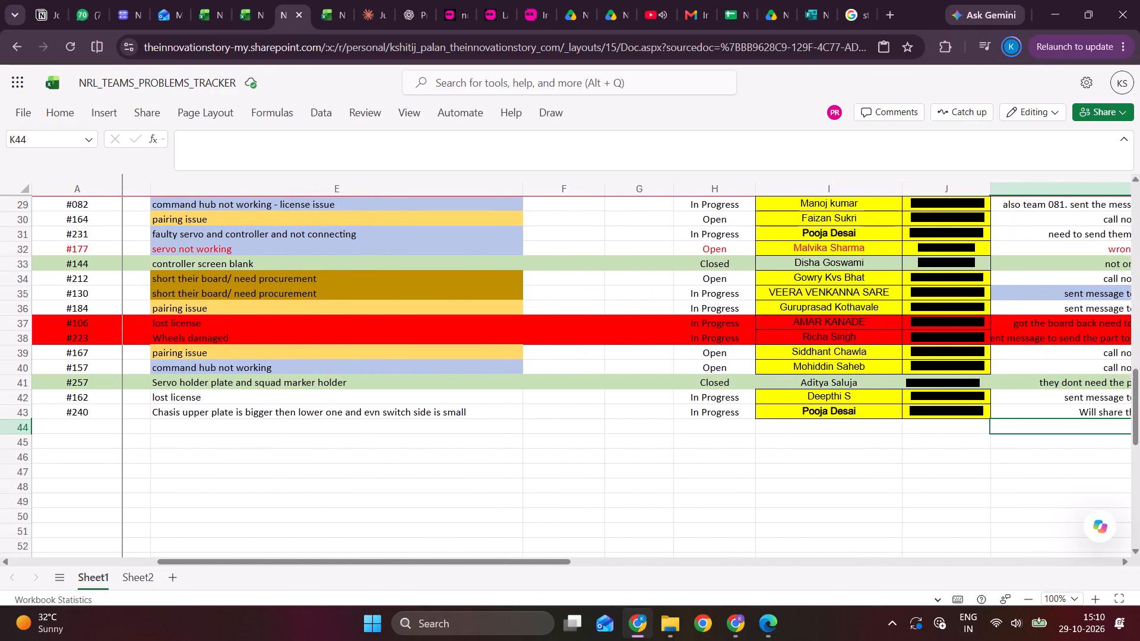
pyautogui.hscroll(-1, 617, 450)
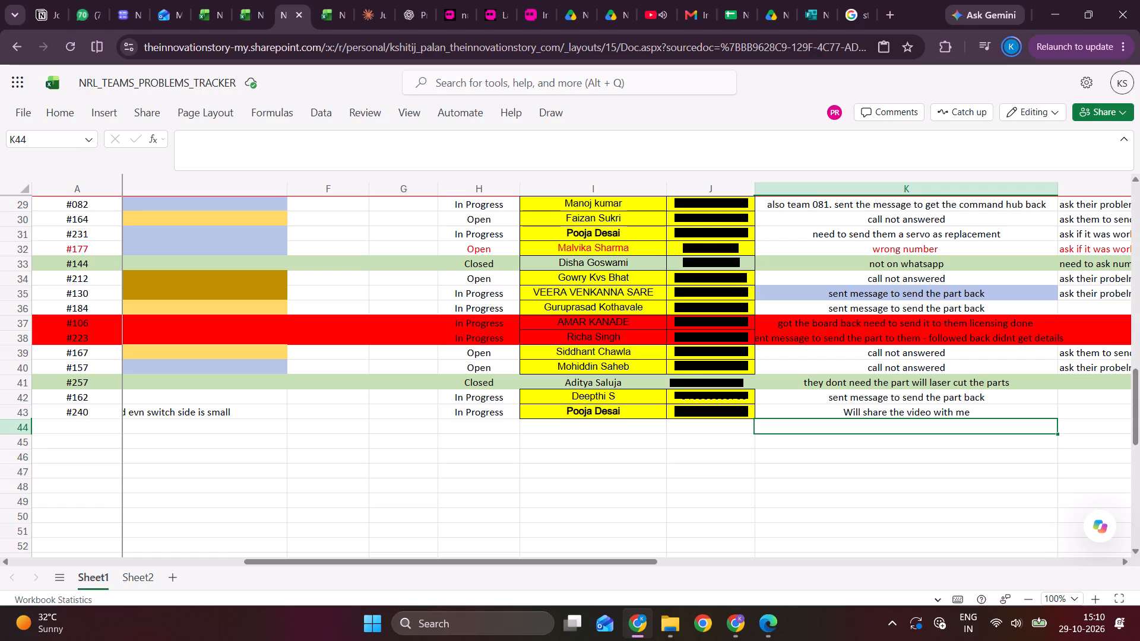
pyautogui.hscroll(-1, 435, 407)
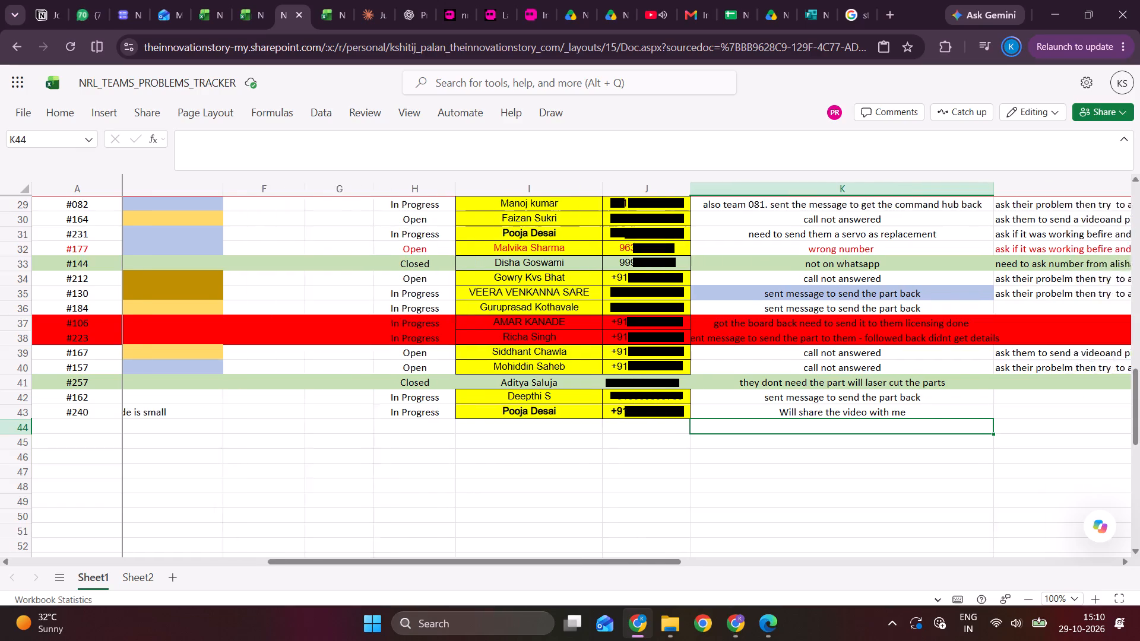
pyautogui.hscroll(-1, 435, 407)
pyautogui.scroll(1, 435, 407)
pyautogui.hscroll(-1, 435, 407)
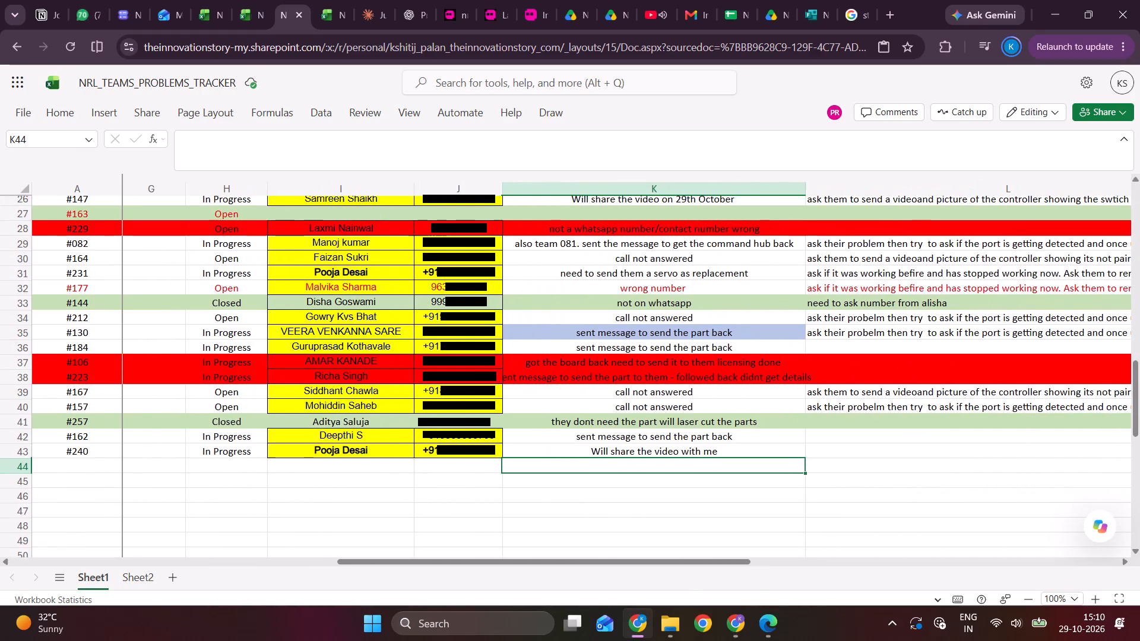
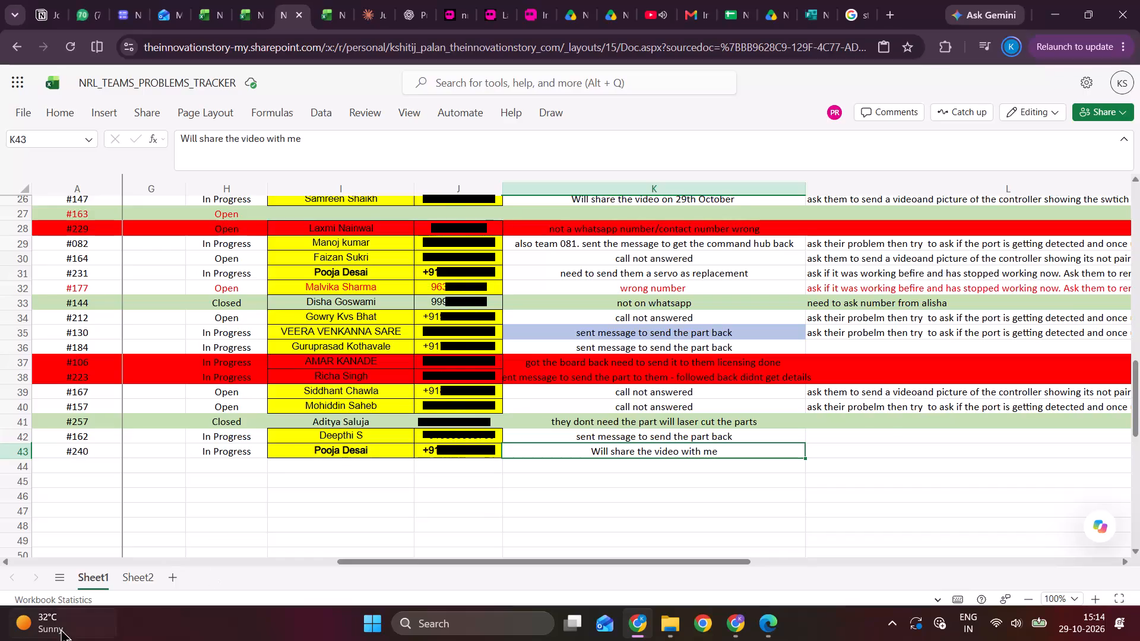
# Enter the note "need to send 186 command hub back 333" in cell A11 of Sheet2.
pyautogui.click(137, 588)
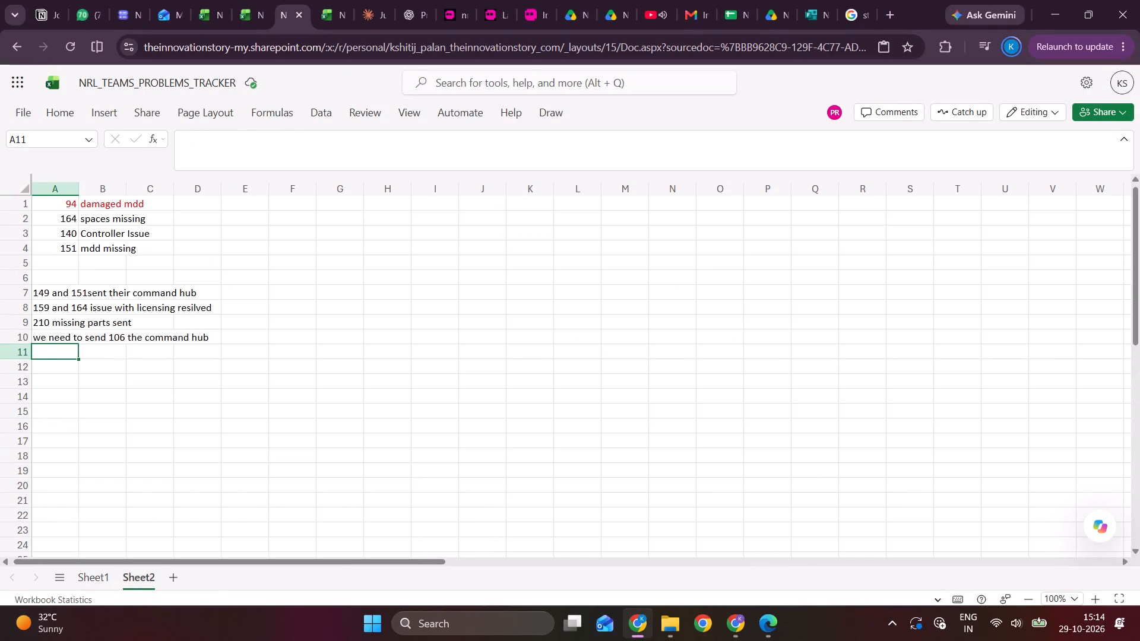
pyautogui.write('need to send 186 nack to t')
pyautogui.press('BackSpace')
pyautogui.press('BackSpace')
pyautogui.press('BackSpace')
pyautogui.press('BackSpace')
pyautogui.press('BackSpace')
pyautogui.press('BackSpace')
pyautogui.press('BackSpace')
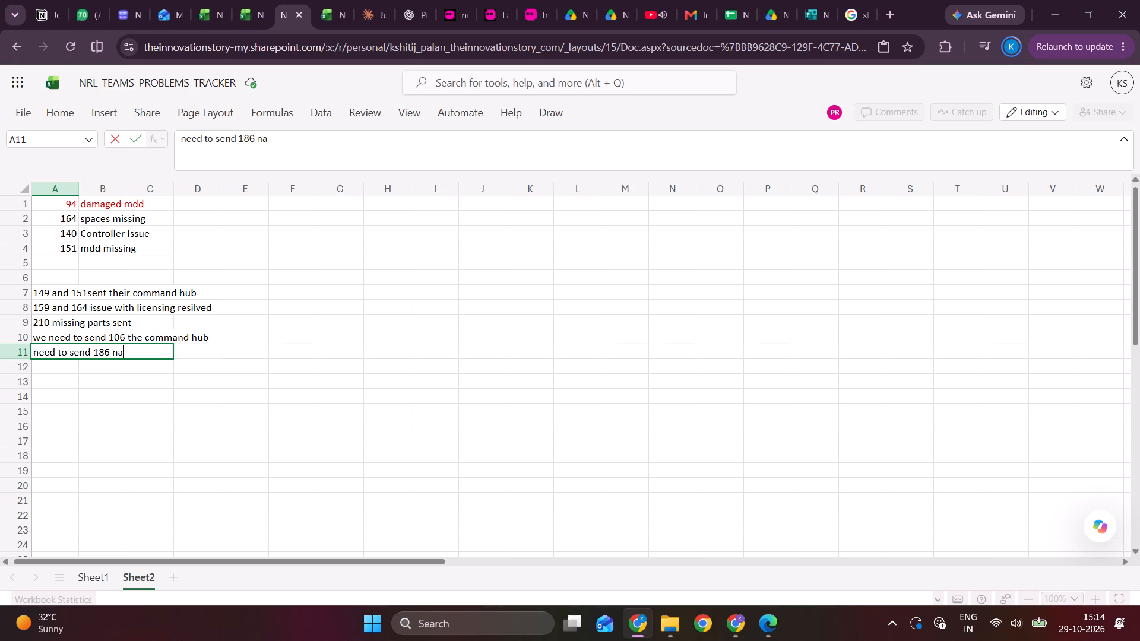
pyautogui.press('BackSpace')
pyautogui.press('BackSpace')
pyautogui.write('bac')
pyautogui.press('space')
pyautogui.press('BackSpace')
pyautogui.press('BackSpace')
pyautogui.press('BackSpace')
pyautogui.press('BackSpace')
pyautogui.write('command hub back')
pyautogui.press('space')
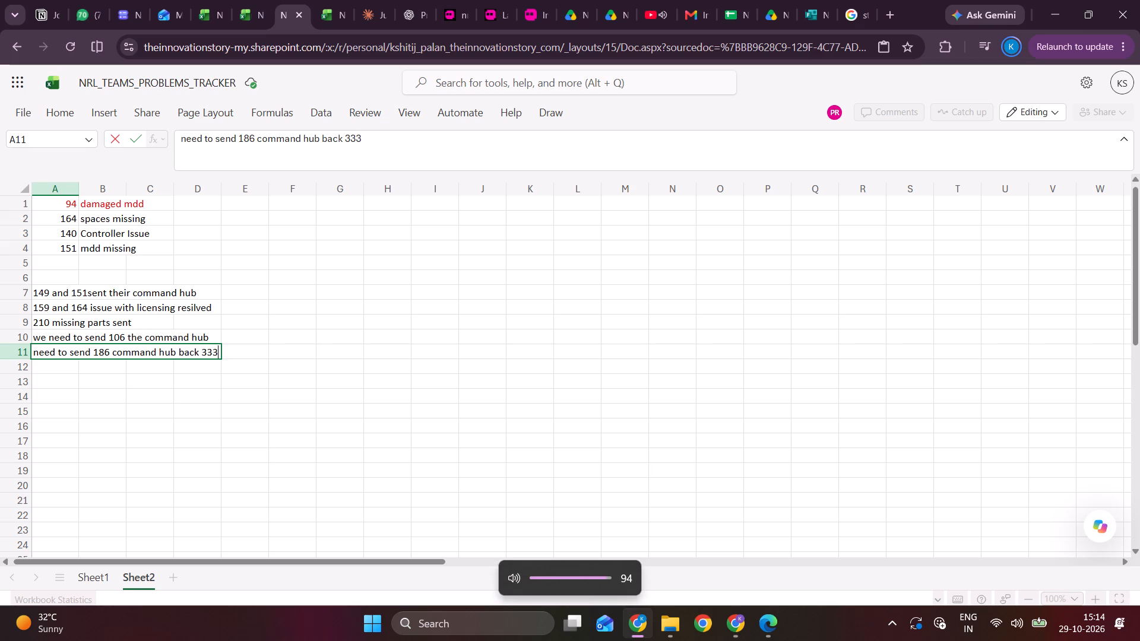
pyautogui.click(83, 428)
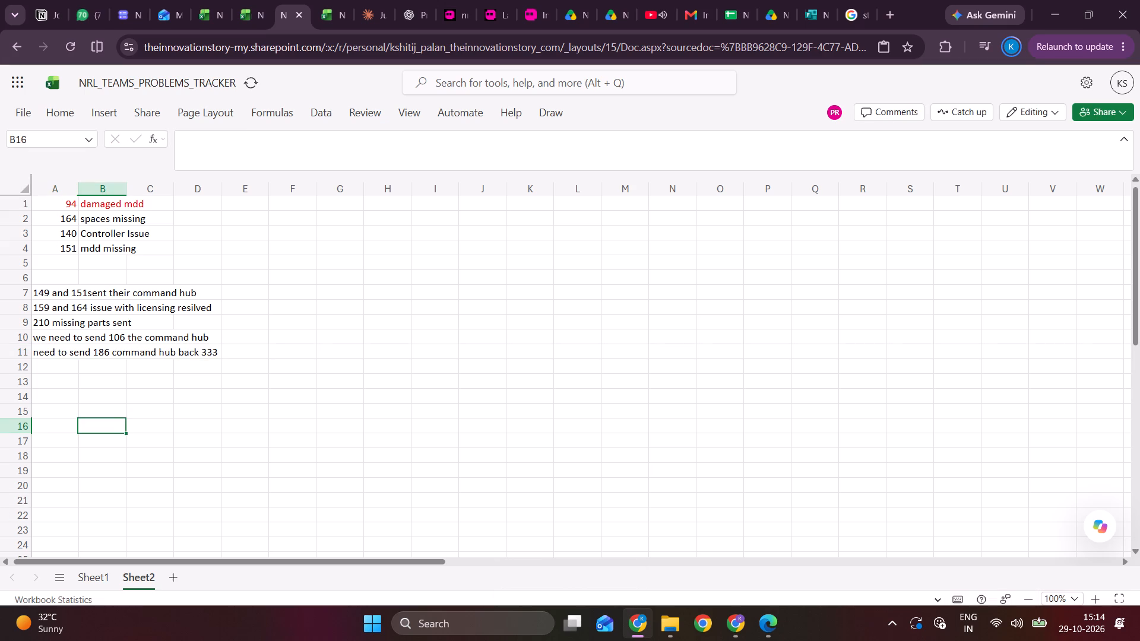
# Insert two blank rows above the note about sending 106 the command hub, separating the pending dispatches from the notes before it.
pyautogui.scroll(1, 166, 350)
pyautogui.click(7, 332)
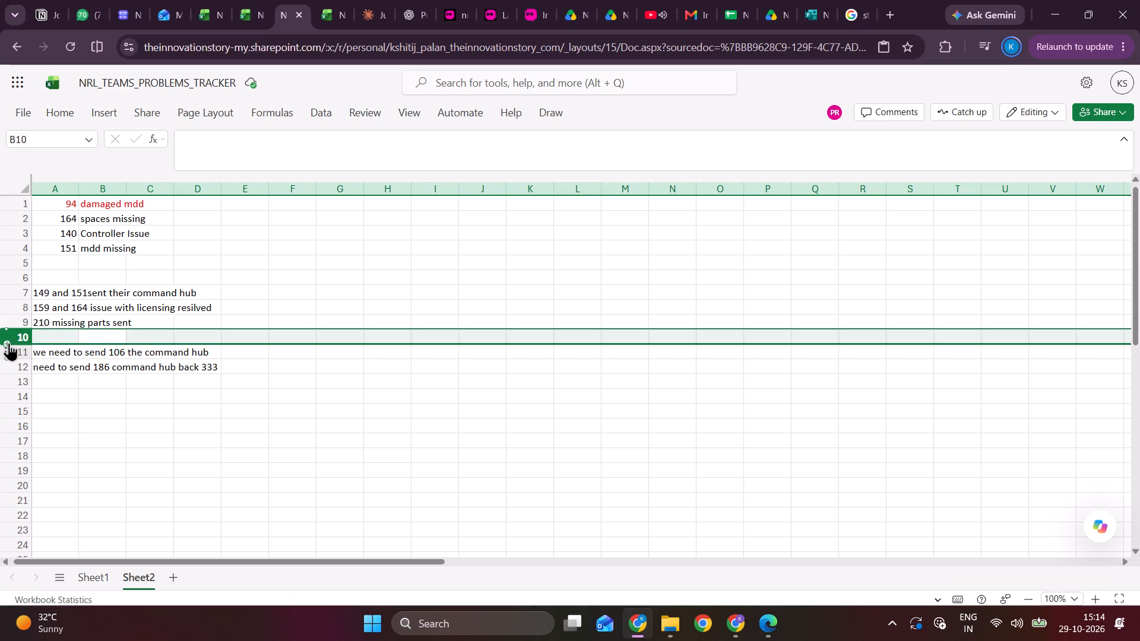
pyautogui.click(8, 344)
pyautogui.click(103, 423)
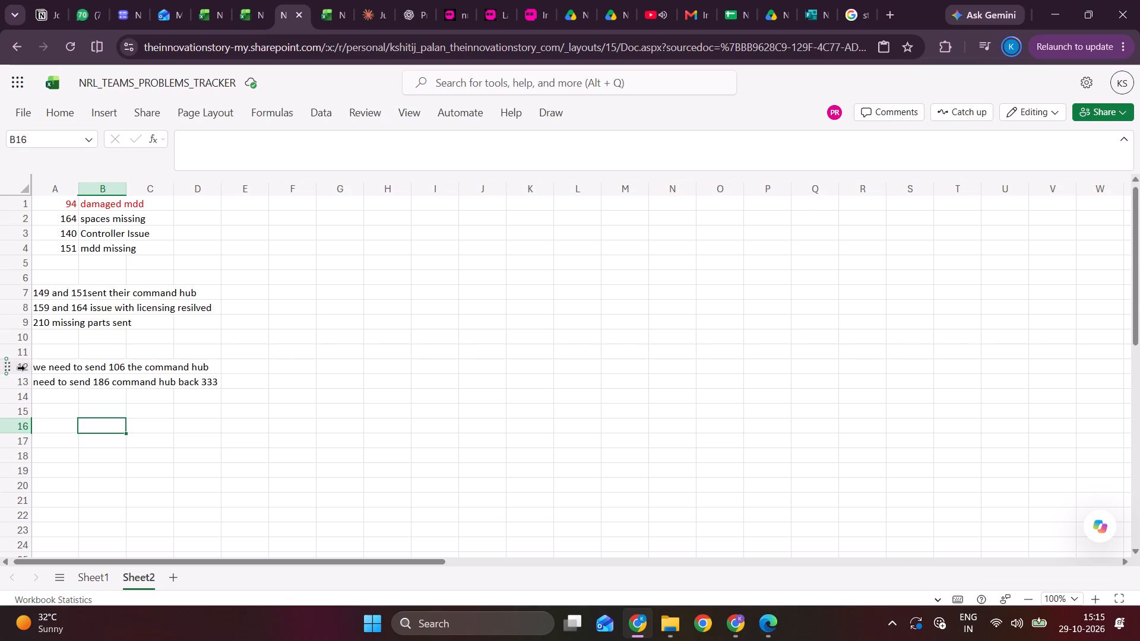
pyautogui.click(97, 460)
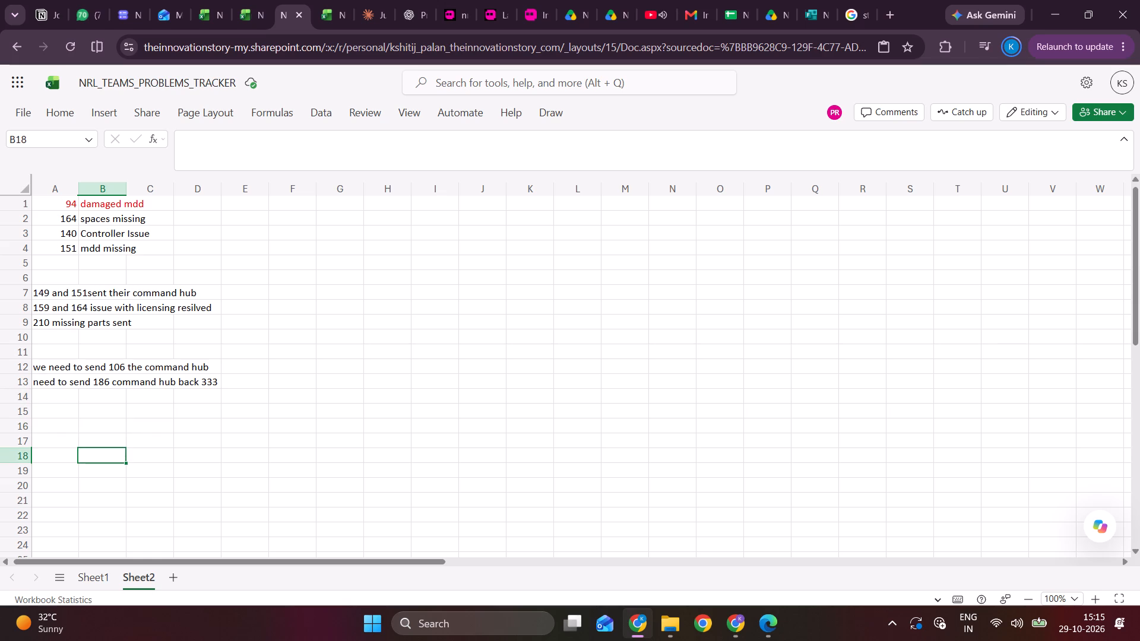
# Enter the note "need to send 151 and 149 command hub back" in cell A14.
pyautogui.click(46, 393)
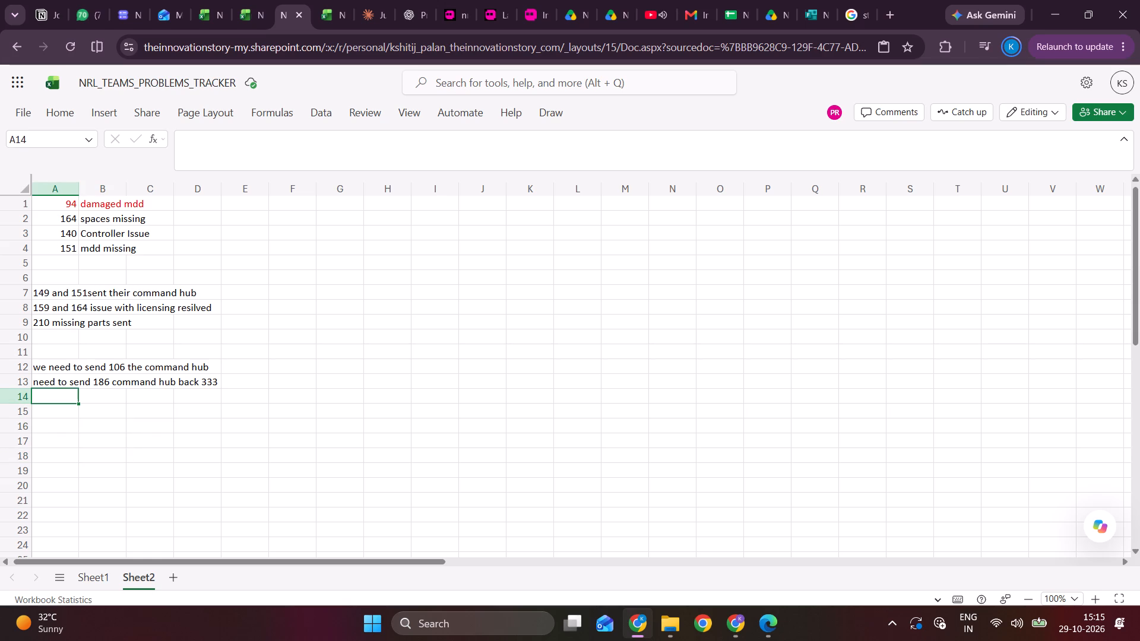
pyautogui.write('need to send 151 n')
pyautogui.press('BackSpace')
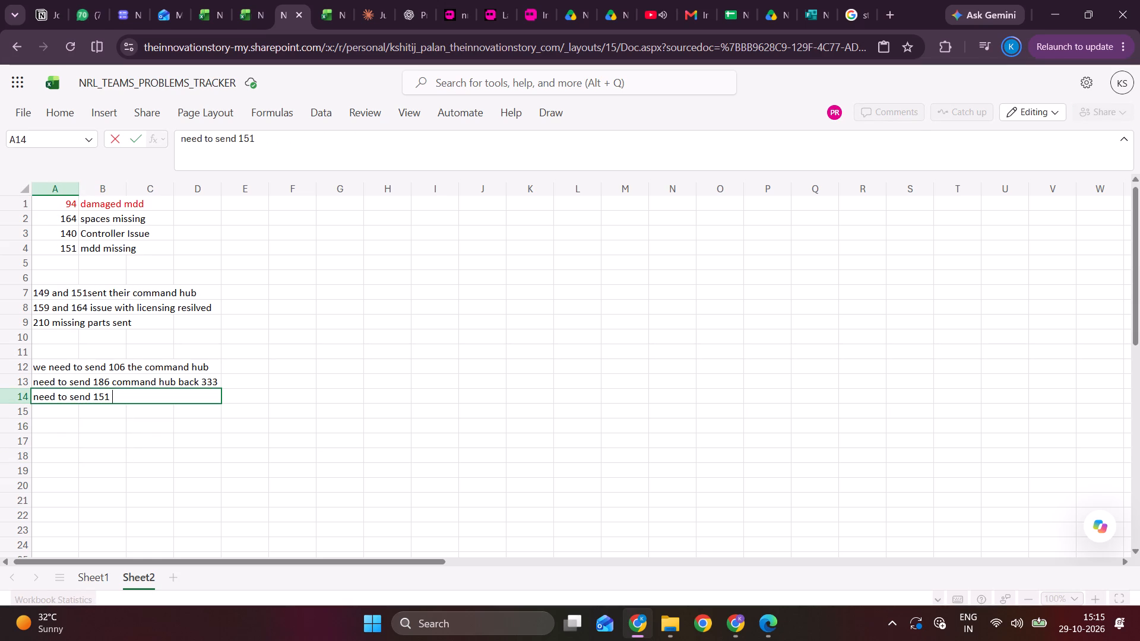
pyautogui.write('and')
pyautogui.press('space')
pyautogui.write('149')
pyautogui.press('space')
pyautogui.write('command hb')
pyautogui.press('BackSpace')
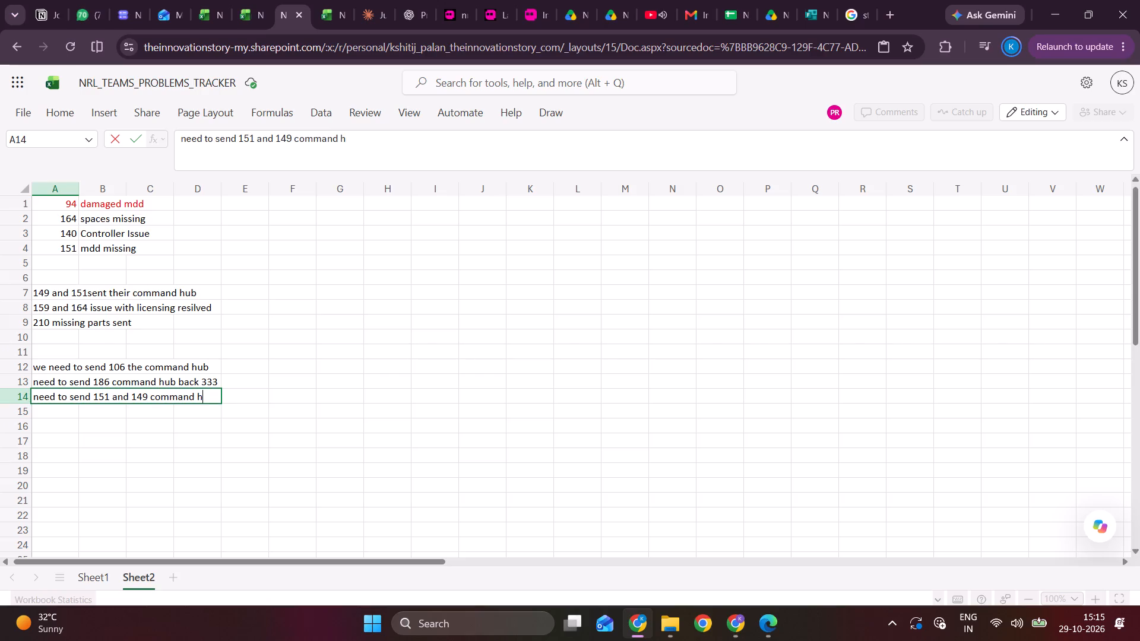
pyautogui.write('ub back')
pyautogui.press('Return')
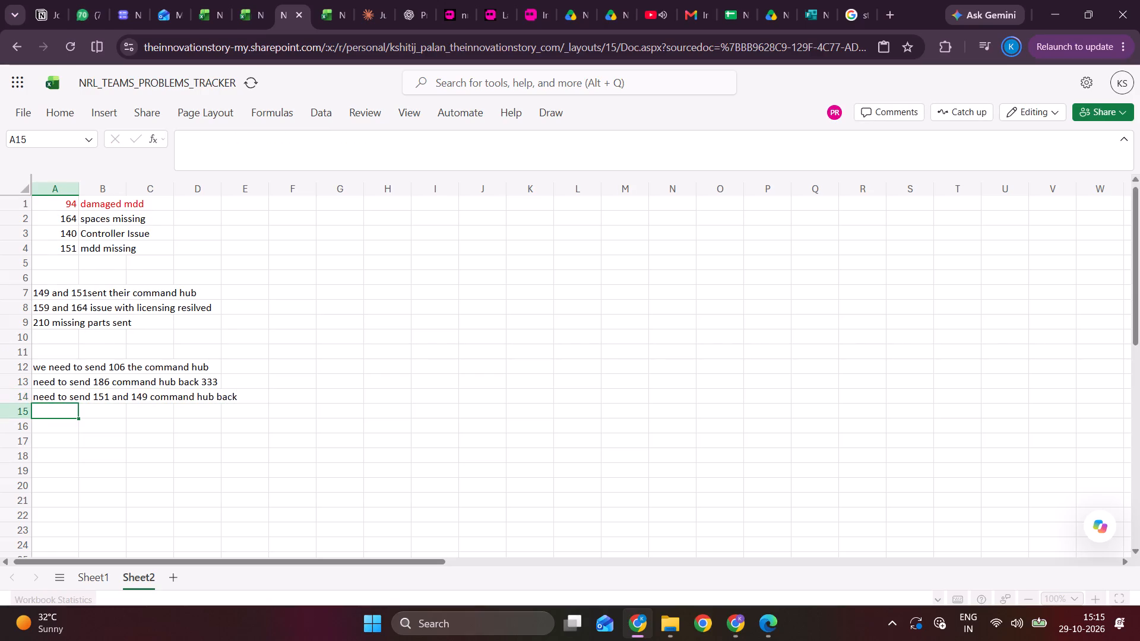
# Return to Sheet1 and review the statuses and remarks of the teams in rows 25 to 43.
pyautogui.click(104, 577)
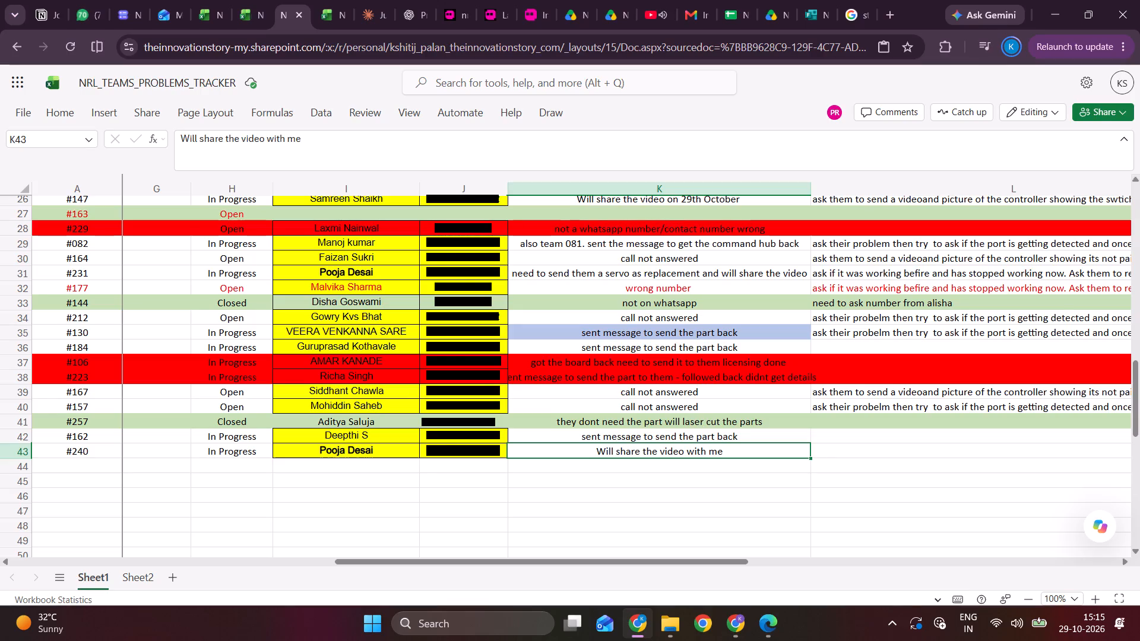
pyautogui.scroll(1, 542, 237)
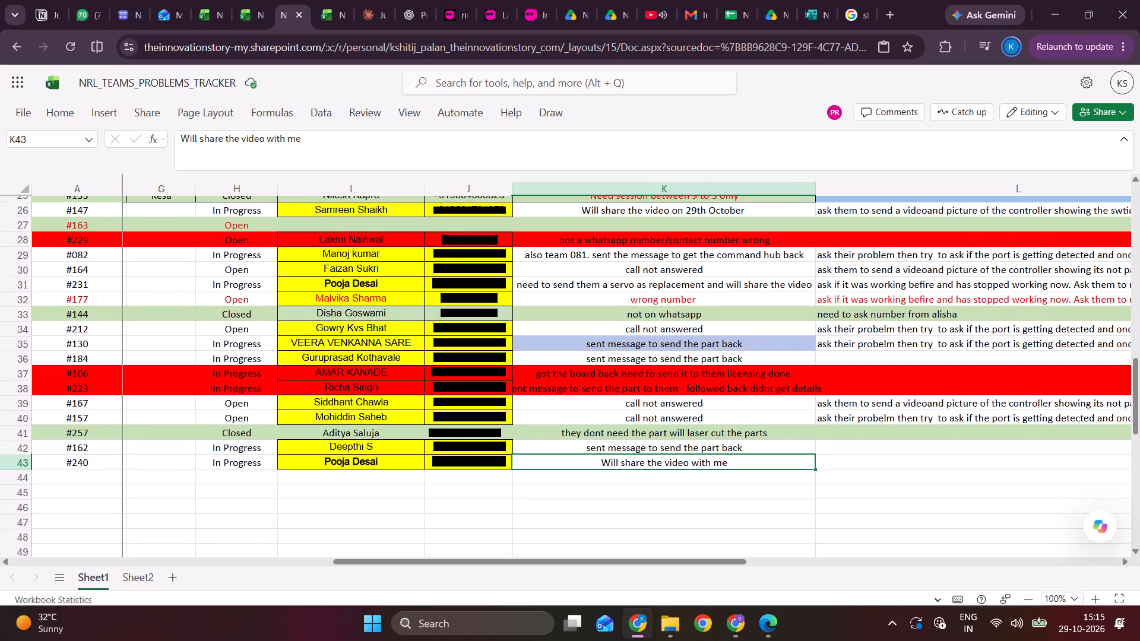
pyautogui.scroll(1, 542, 237)
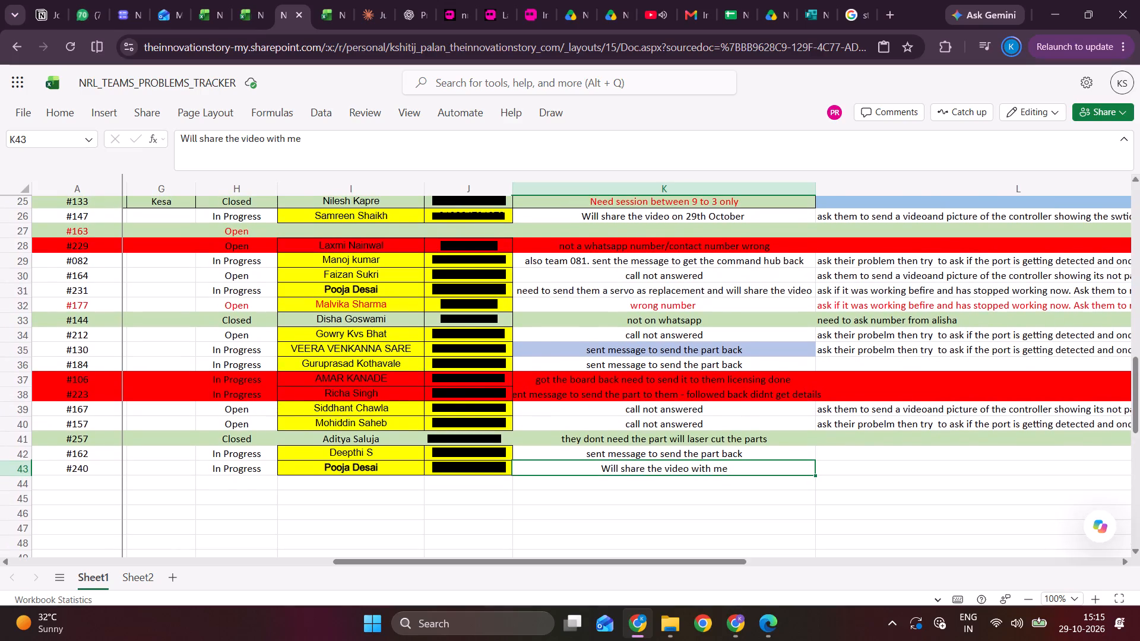
pyautogui.scroll(2, 542, 237)
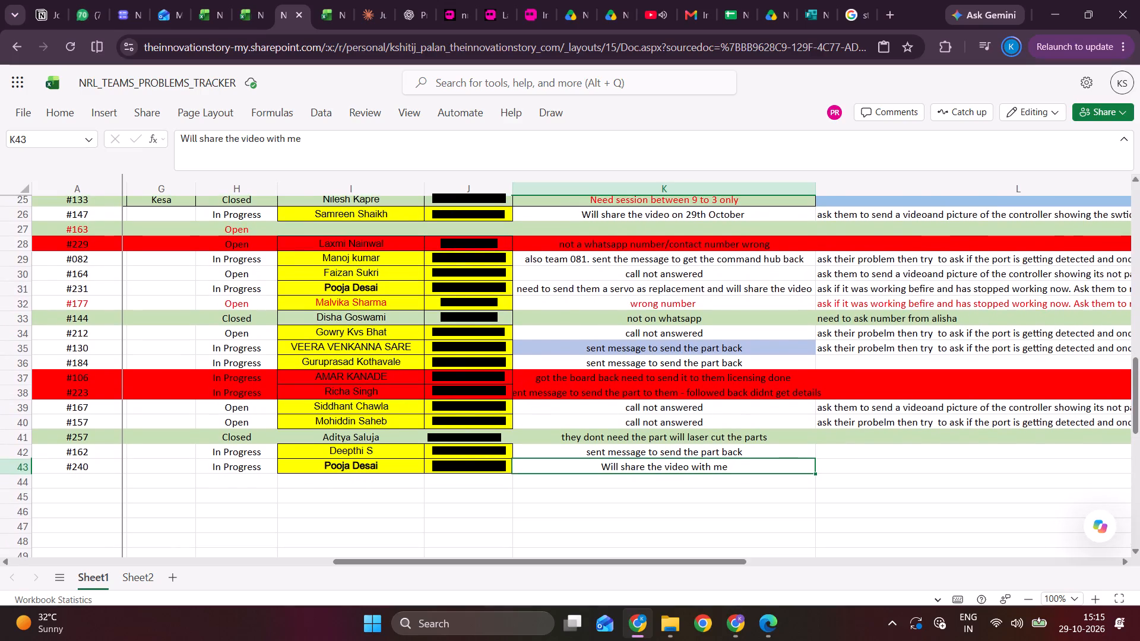